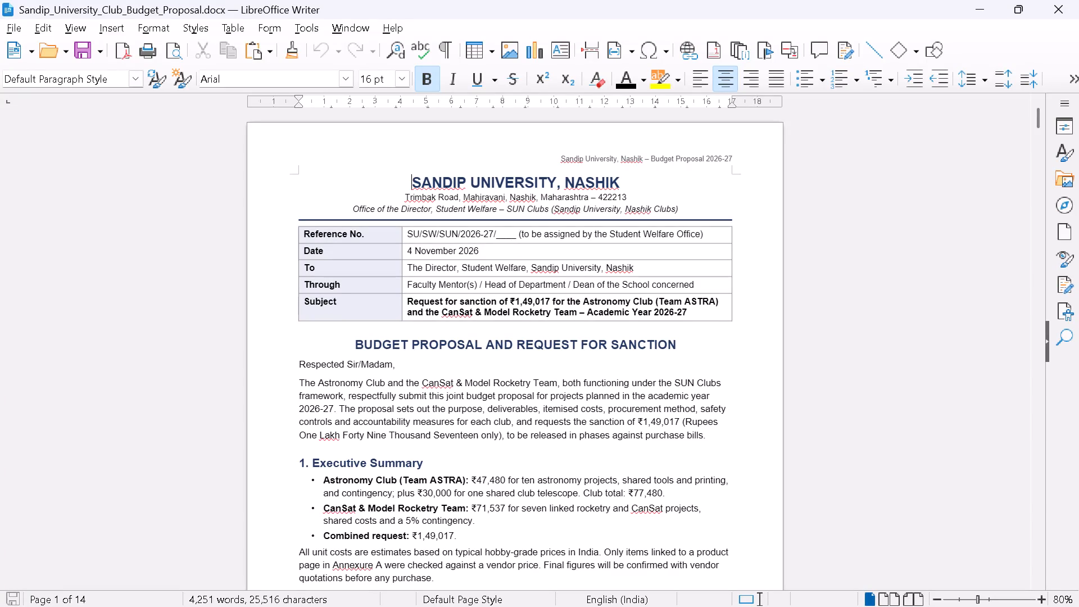
Delete the three-line letterhead text, from the university name through the Office of the Director line, above the reference table.
left_click_drag(434, 180, 555, 187)
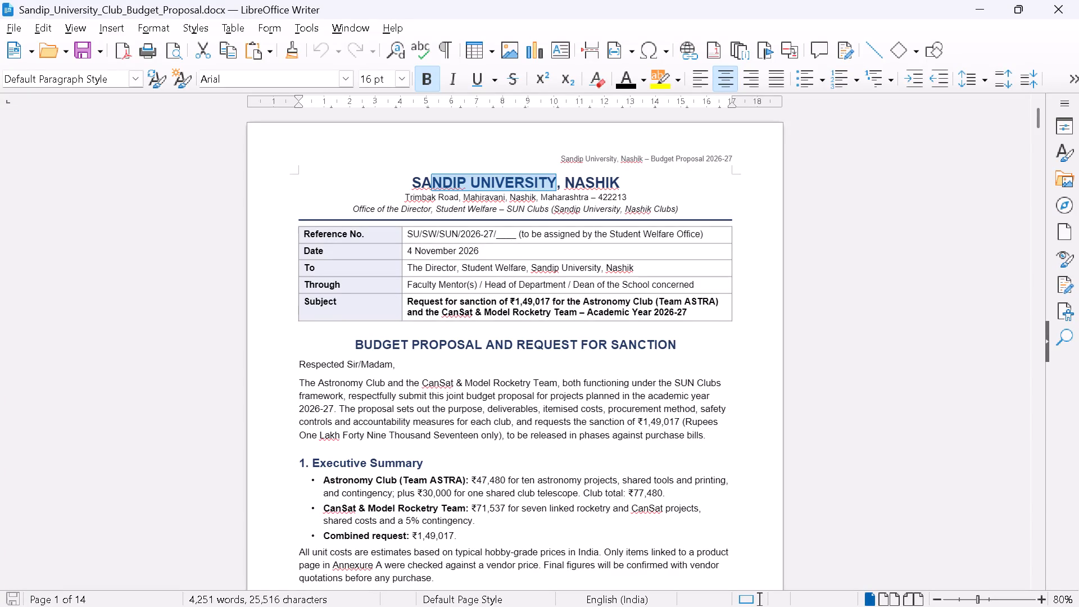
left_click(398, 176)
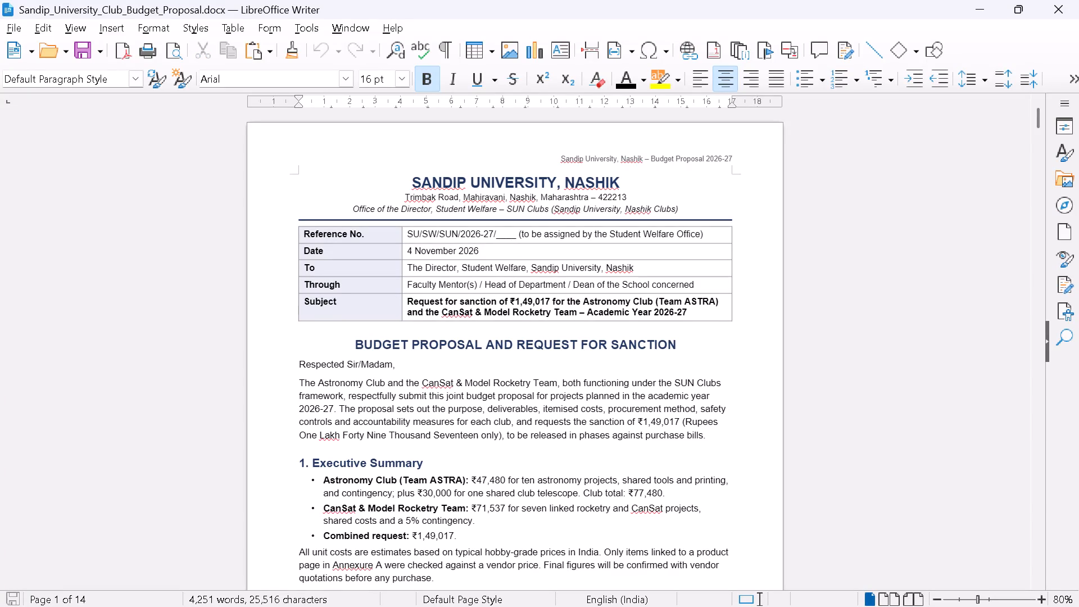
left_click_drag(409, 180, 649, 212)
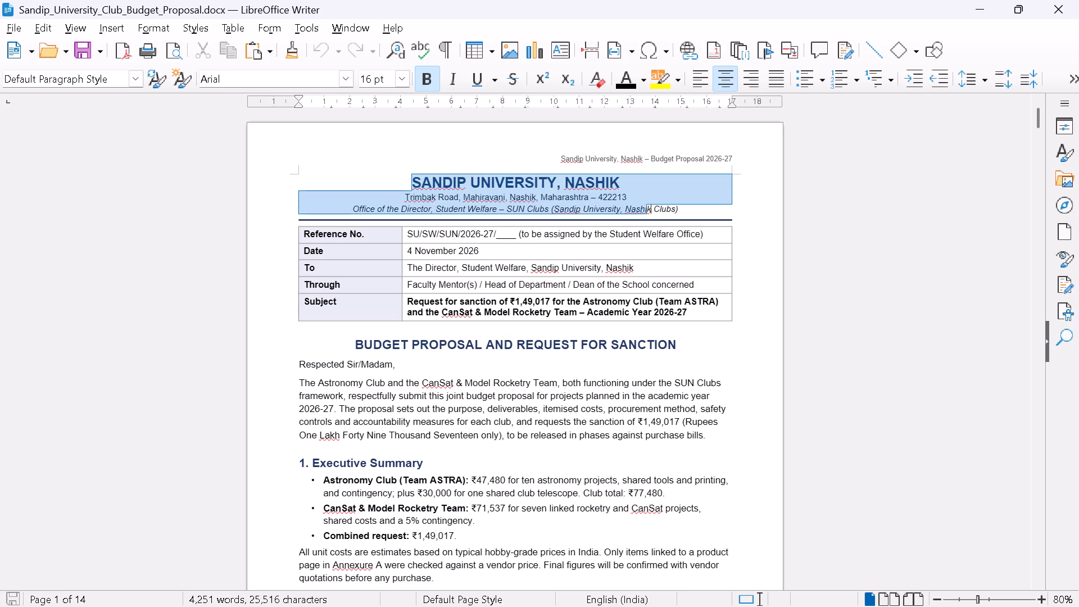
left_click_drag(649, 212, 708, 213)
key("BackSpace")
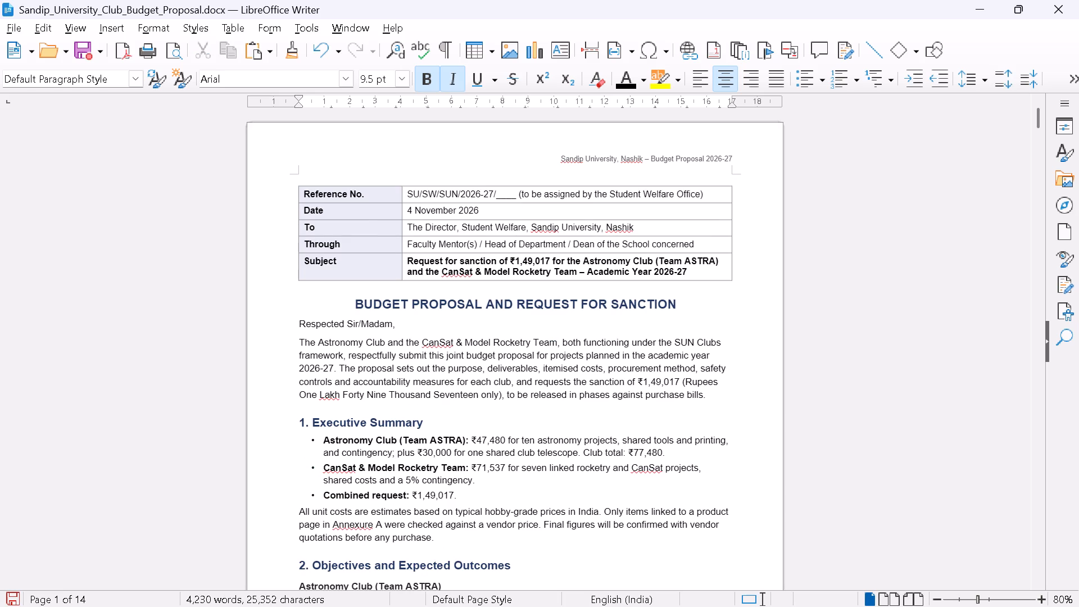
Paste the copied Sandip University and NAAC Grade A logo image into the empty line above the reference table.
key("ctrl+c")
key("ctrl+v")
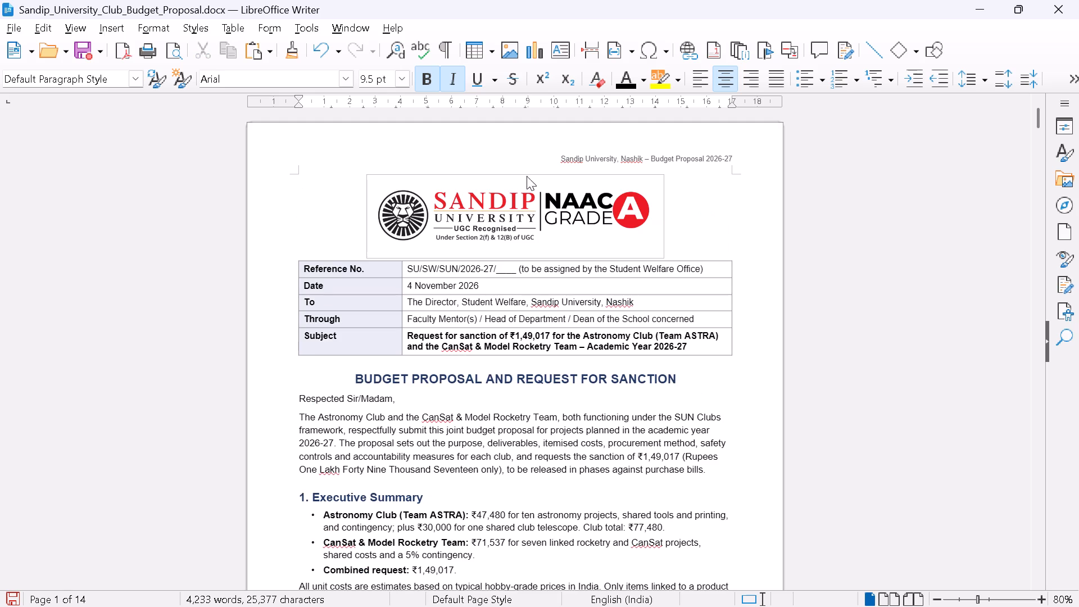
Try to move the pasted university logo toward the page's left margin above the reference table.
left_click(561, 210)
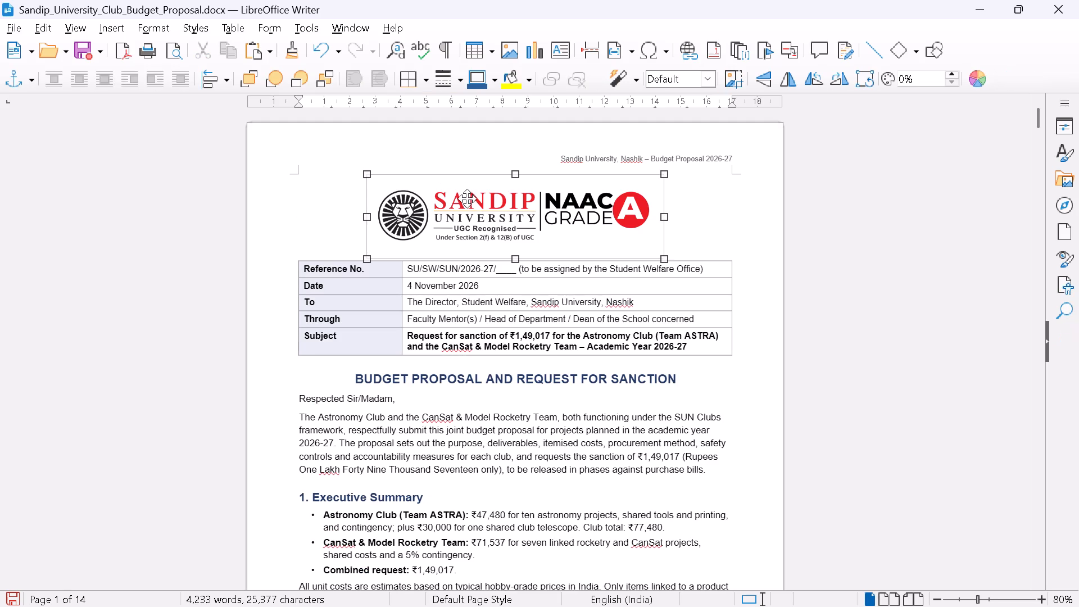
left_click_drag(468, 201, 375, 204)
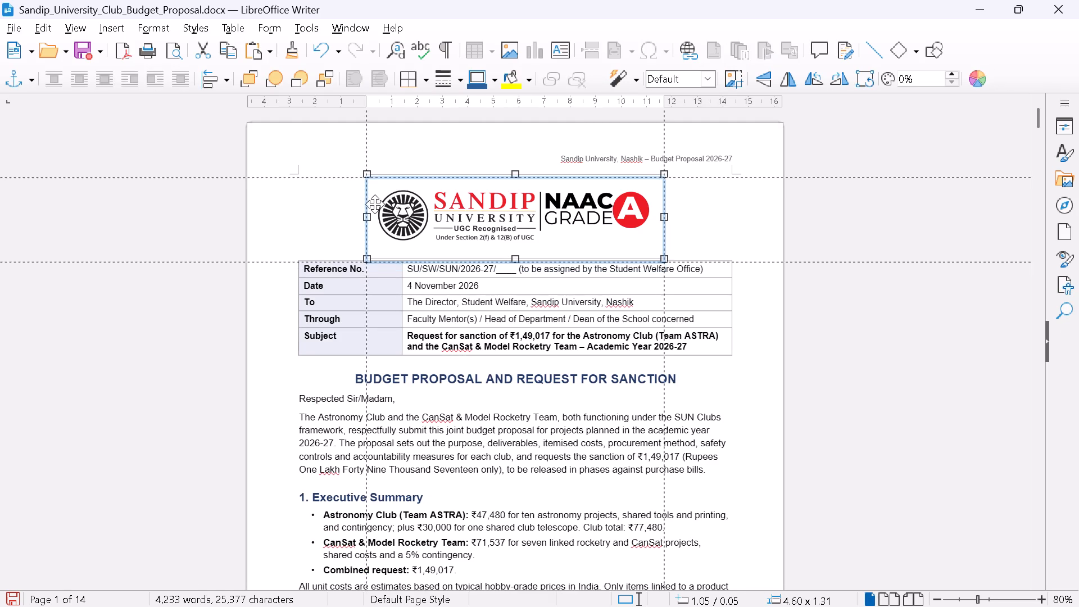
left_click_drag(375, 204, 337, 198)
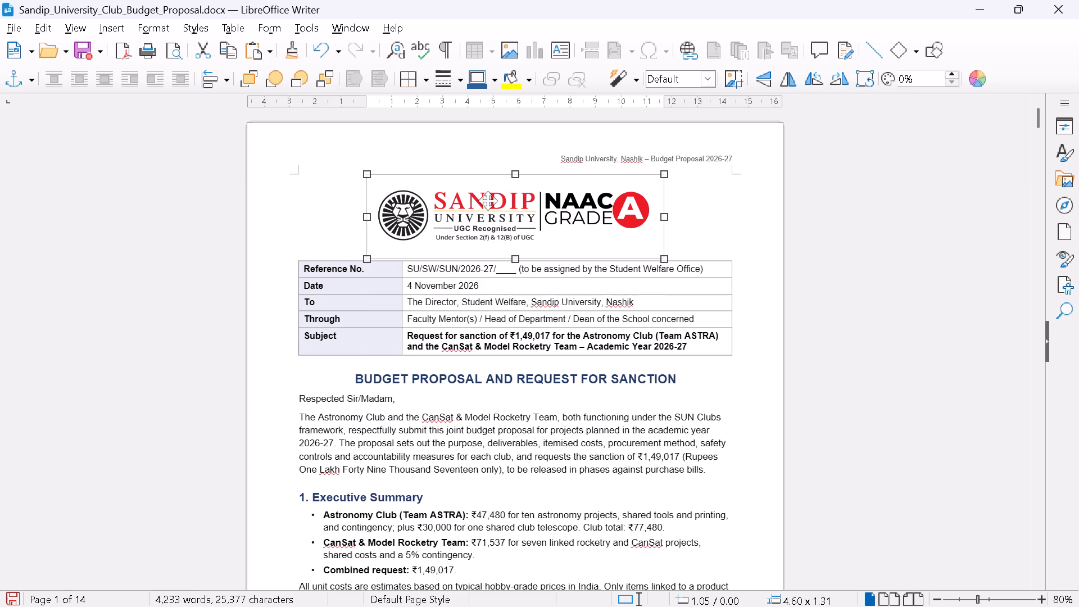
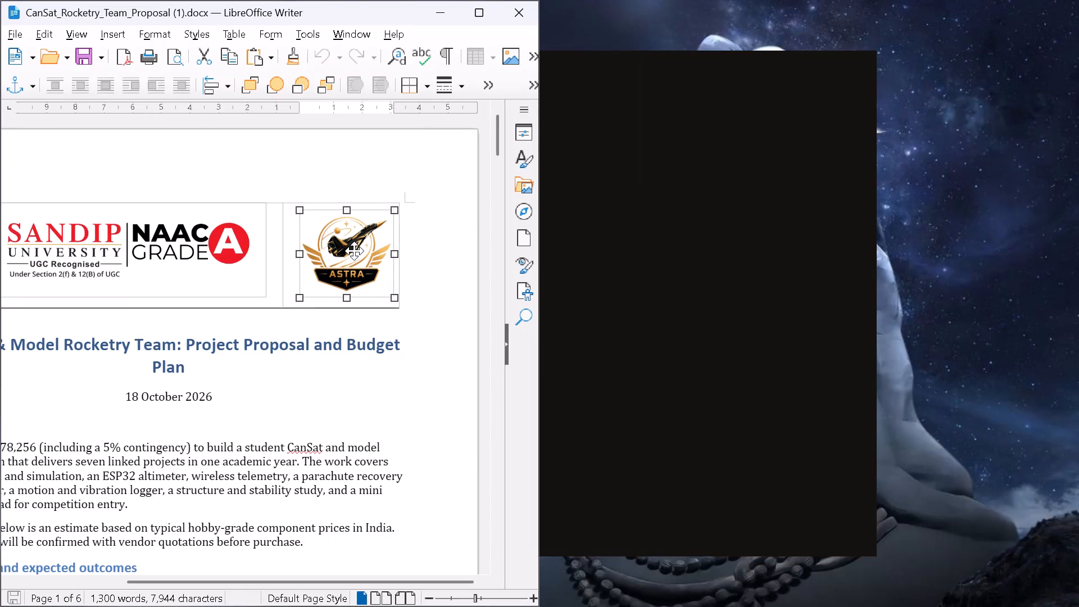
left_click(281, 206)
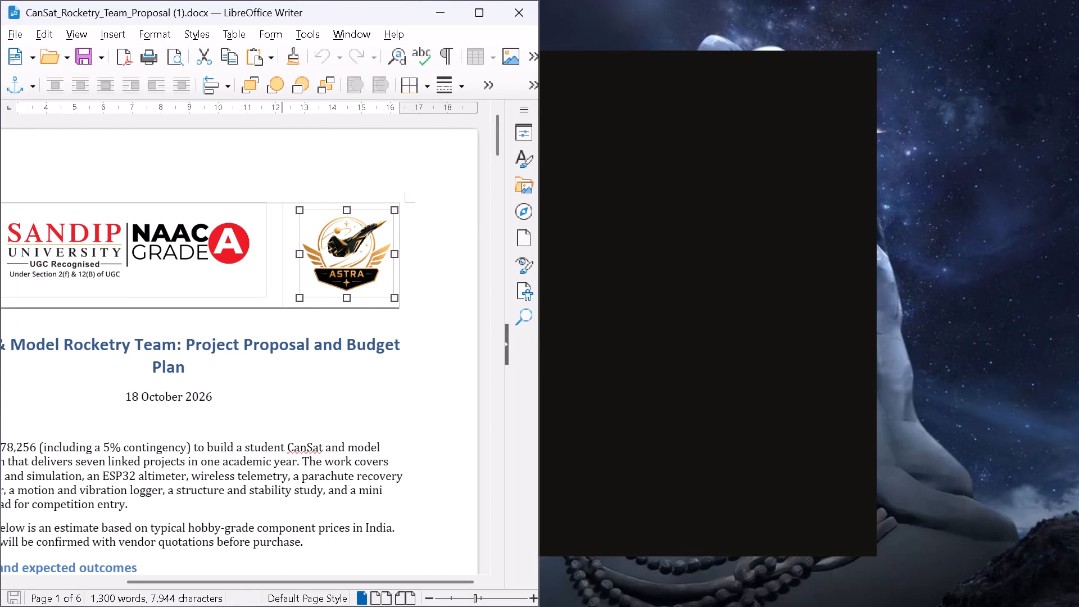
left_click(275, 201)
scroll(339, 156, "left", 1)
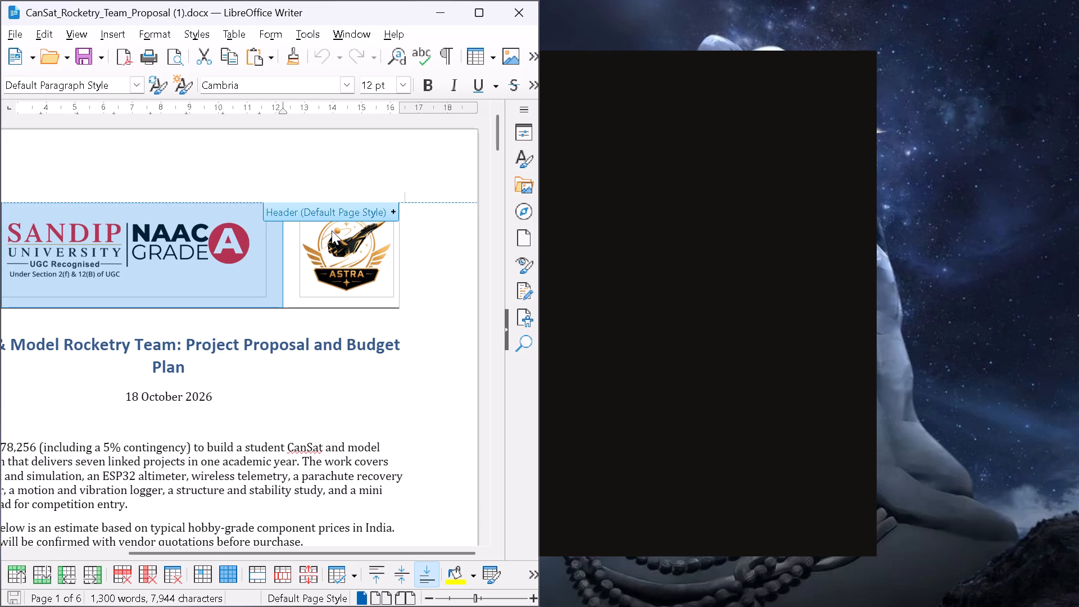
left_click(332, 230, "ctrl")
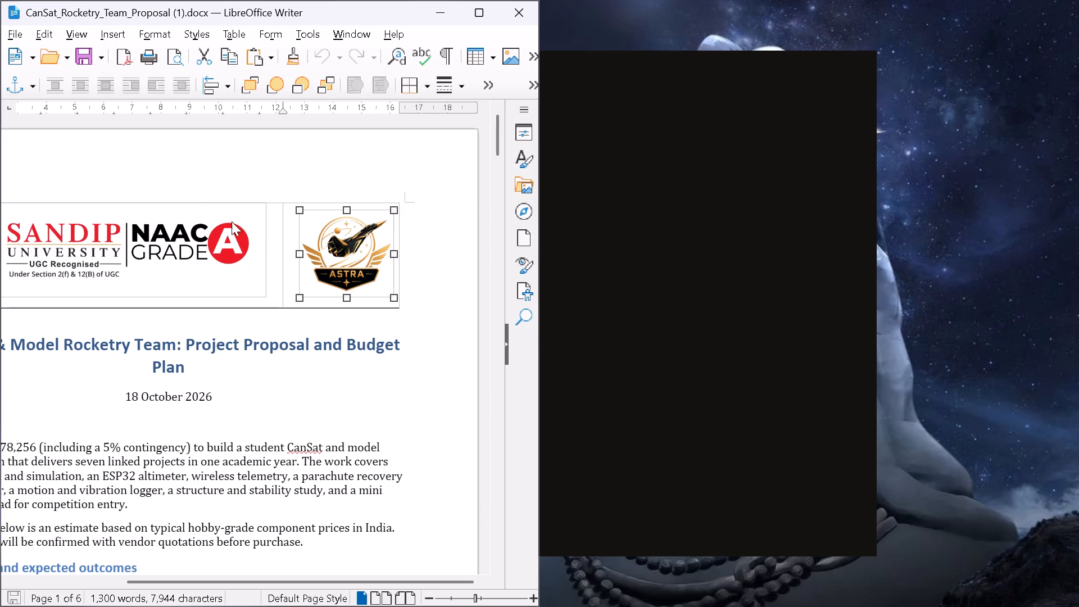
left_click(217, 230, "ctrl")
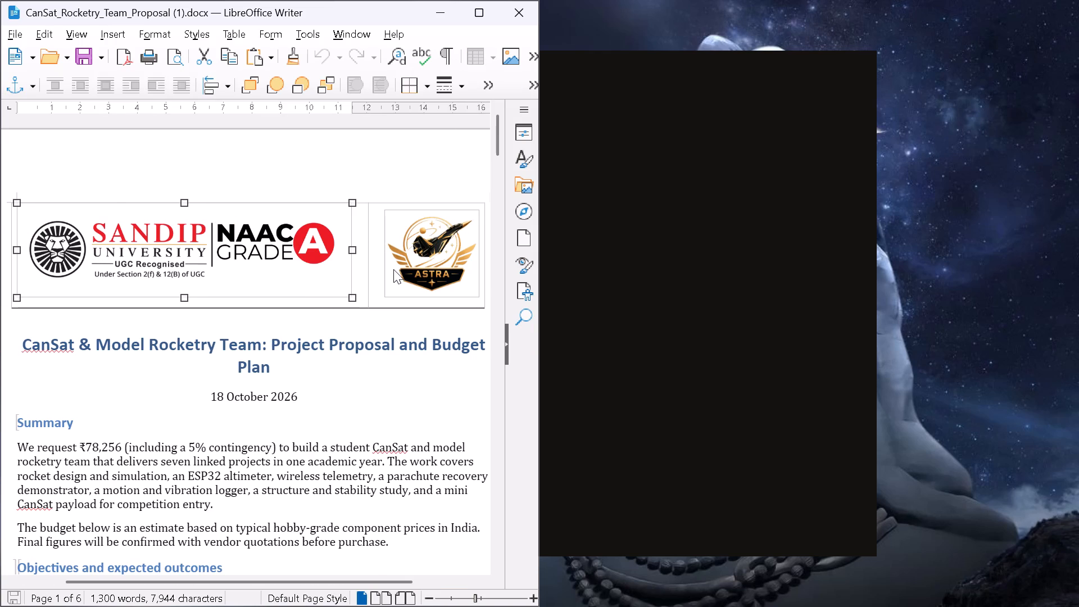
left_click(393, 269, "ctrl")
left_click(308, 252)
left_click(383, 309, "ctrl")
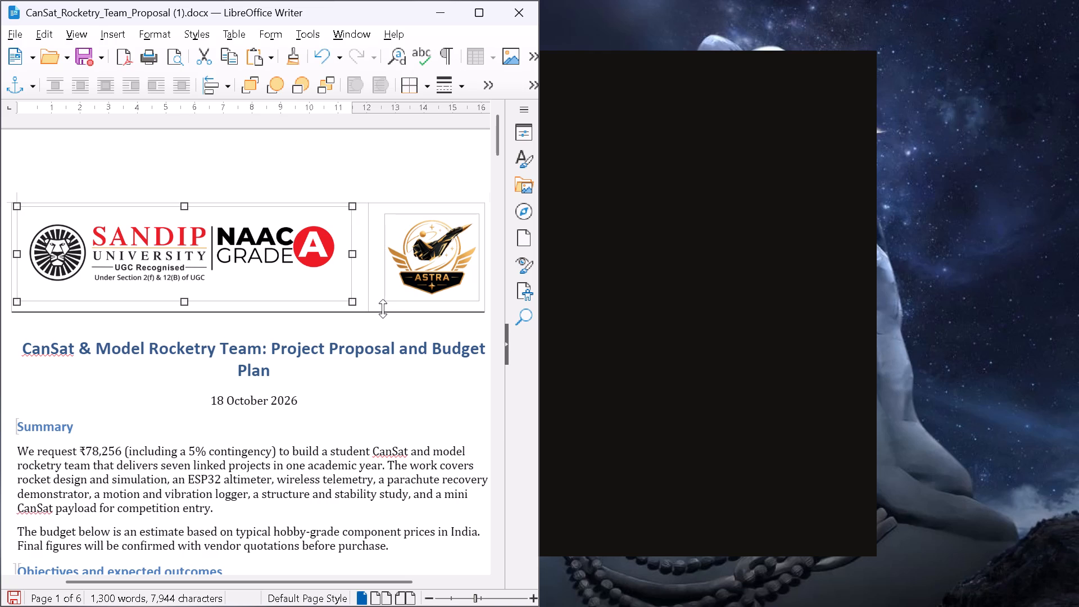
Copy the ASTRA logo image from the header table of the CanSat rocketry team proposal.
left_click(422, 277)
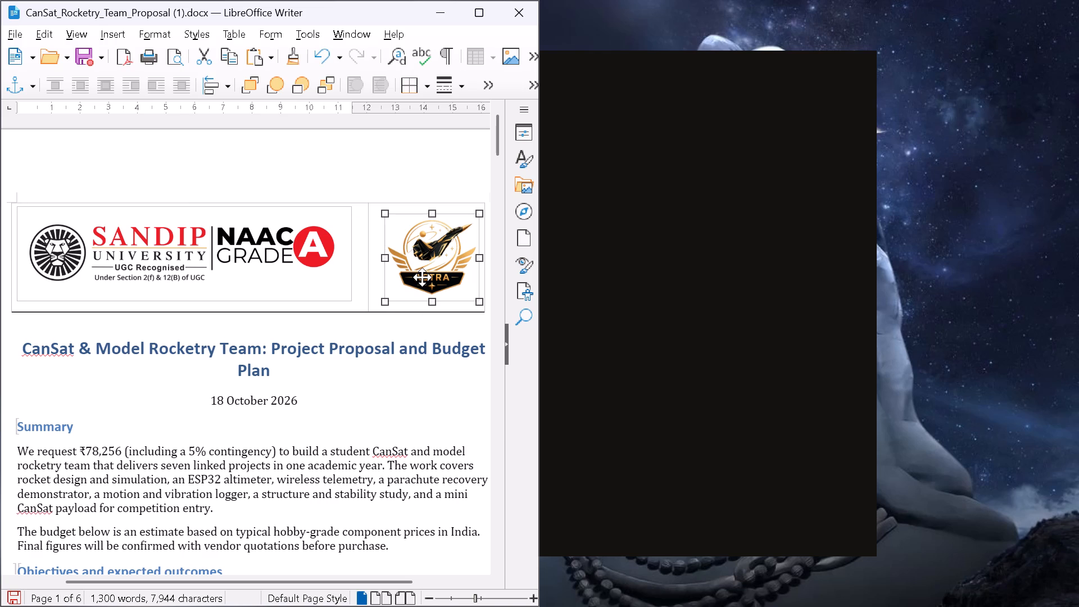
key("c")
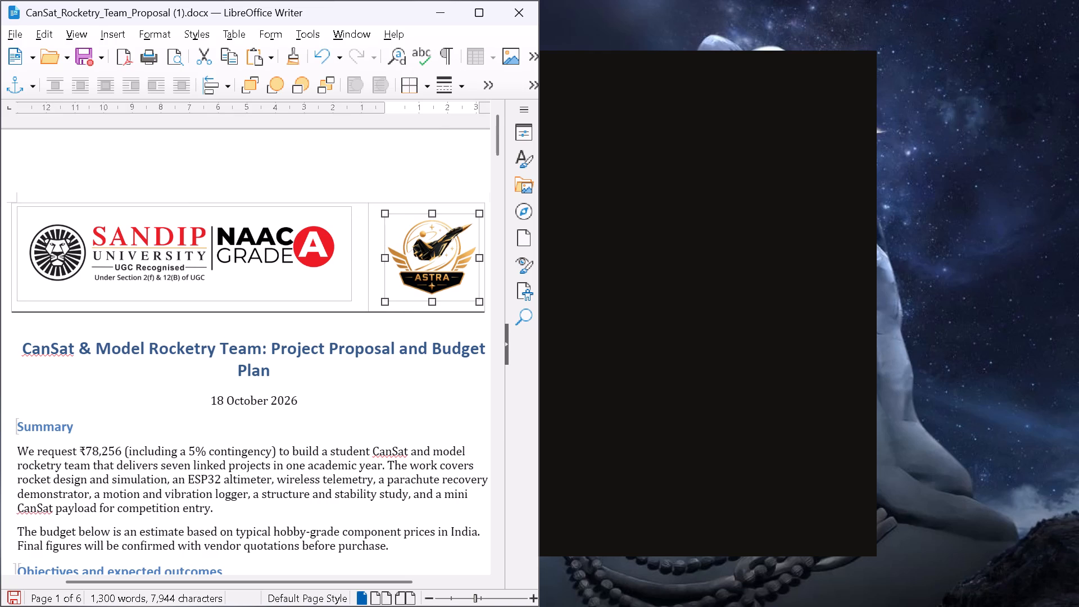
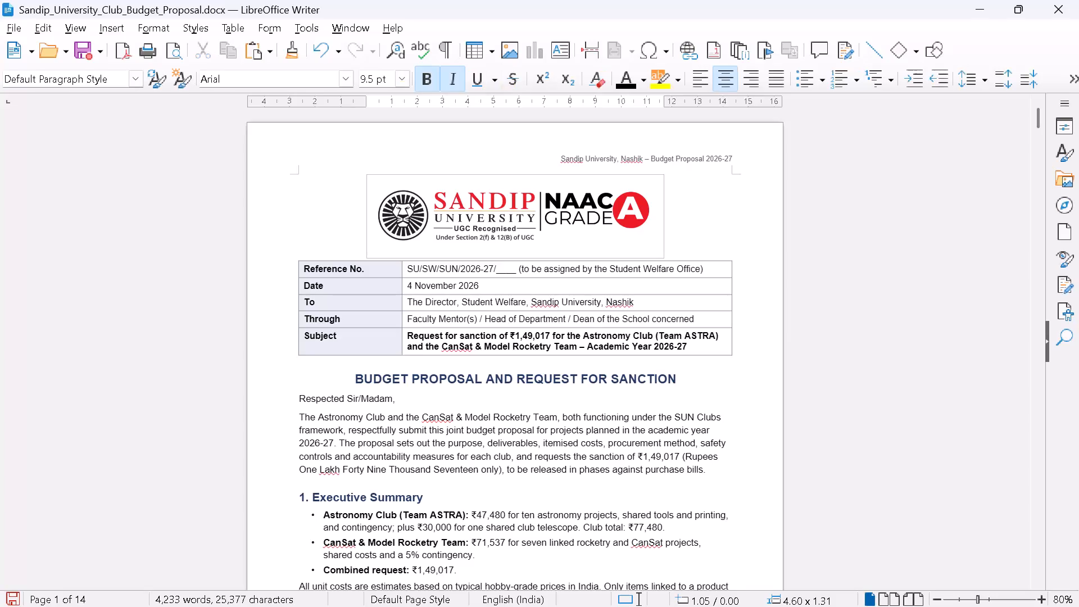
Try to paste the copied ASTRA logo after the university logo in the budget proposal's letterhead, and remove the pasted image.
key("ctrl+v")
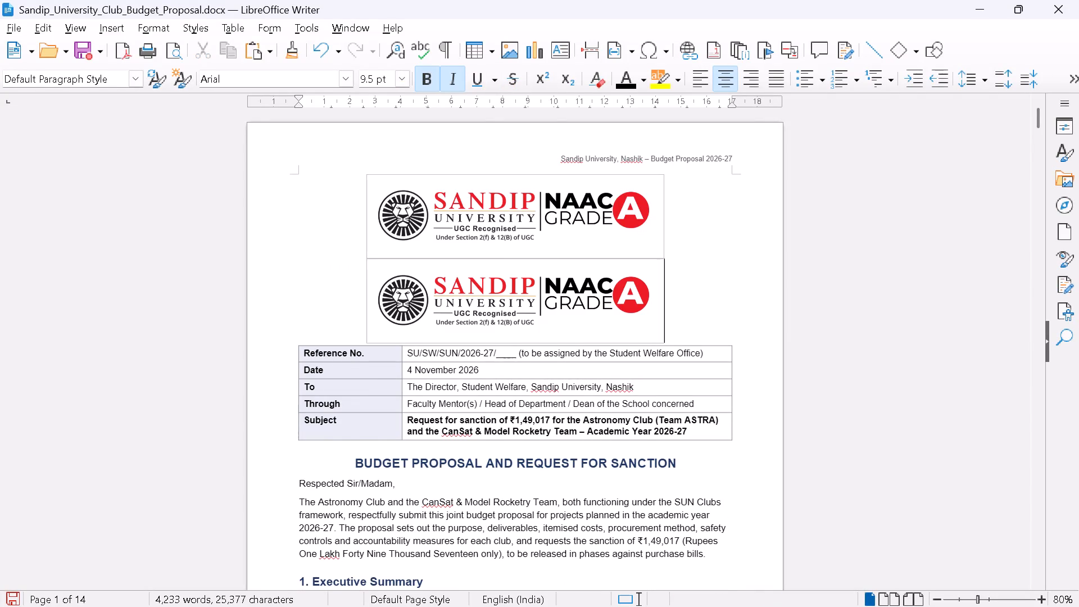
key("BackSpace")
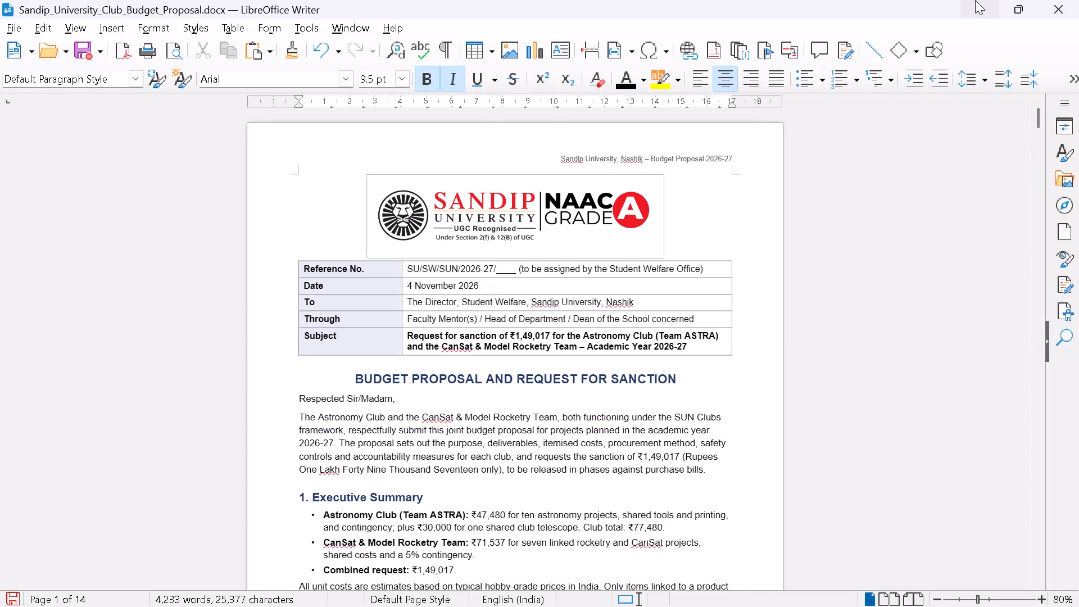
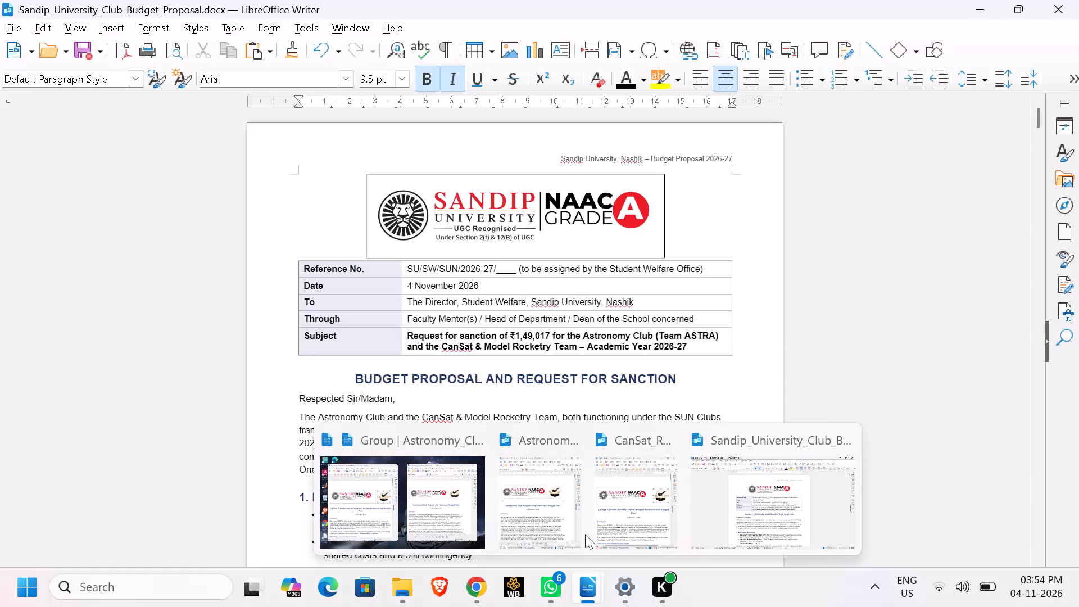
Copy the ASTRA logo from the CanSat rocketry proposal's header and paste it after the university logo in the budget proposal's letterhead.
left_click(616, 495)
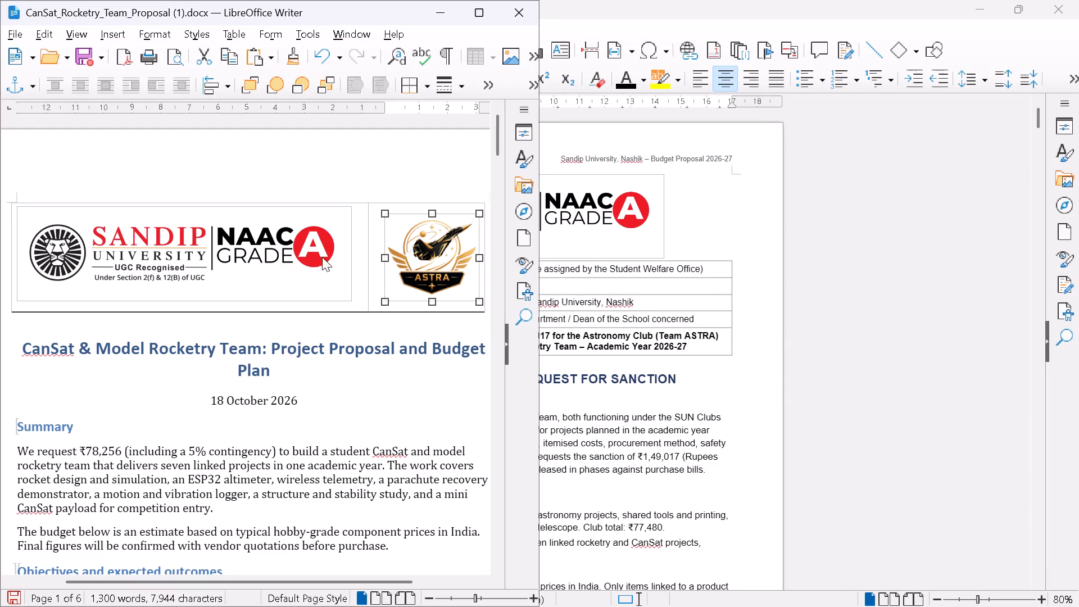
left_click(407, 268)
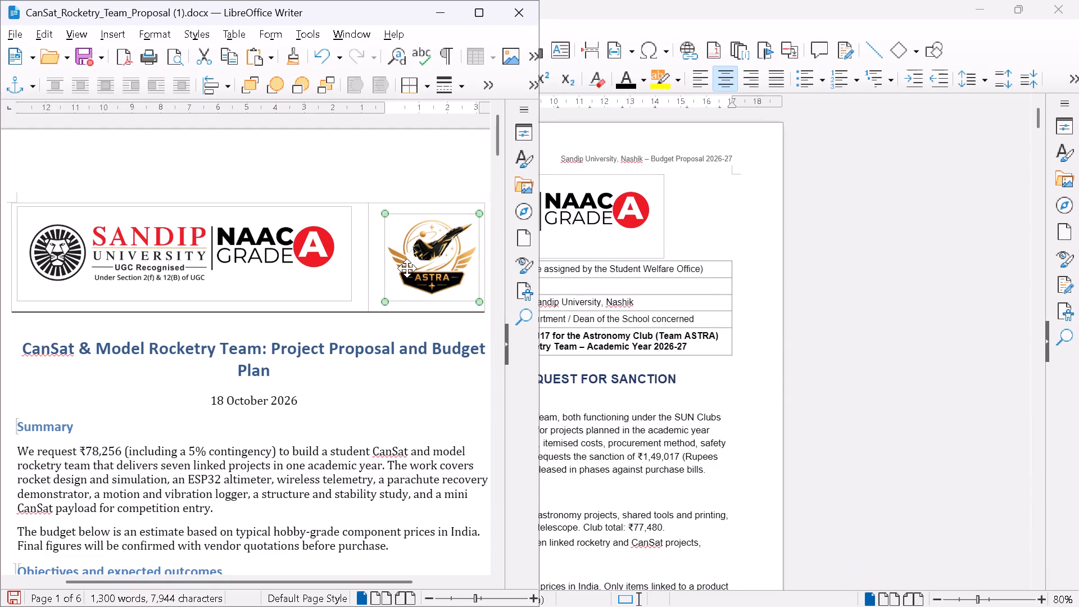
key("ctrl+c")
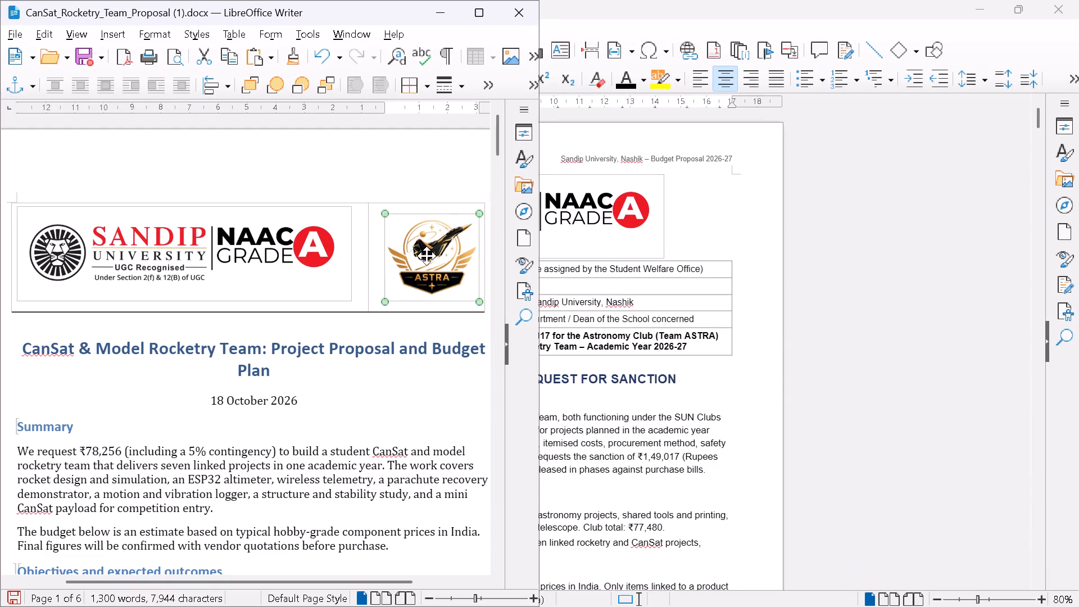
right_click(427, 256)
left_click(466, 282)
left_click(689, 224)
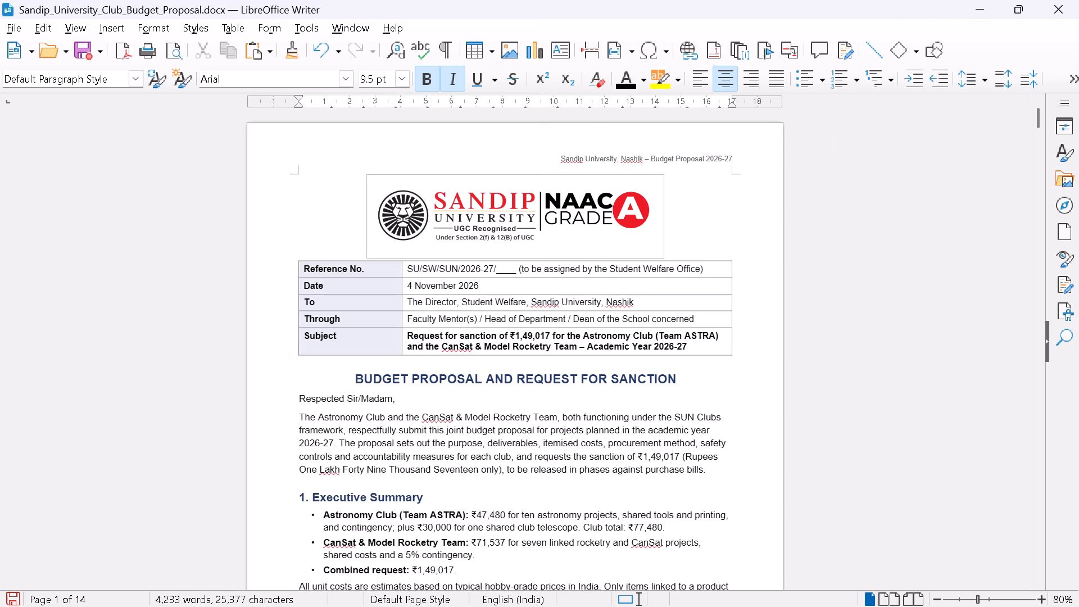
key("ctrl+c")
key("ctrl+v")
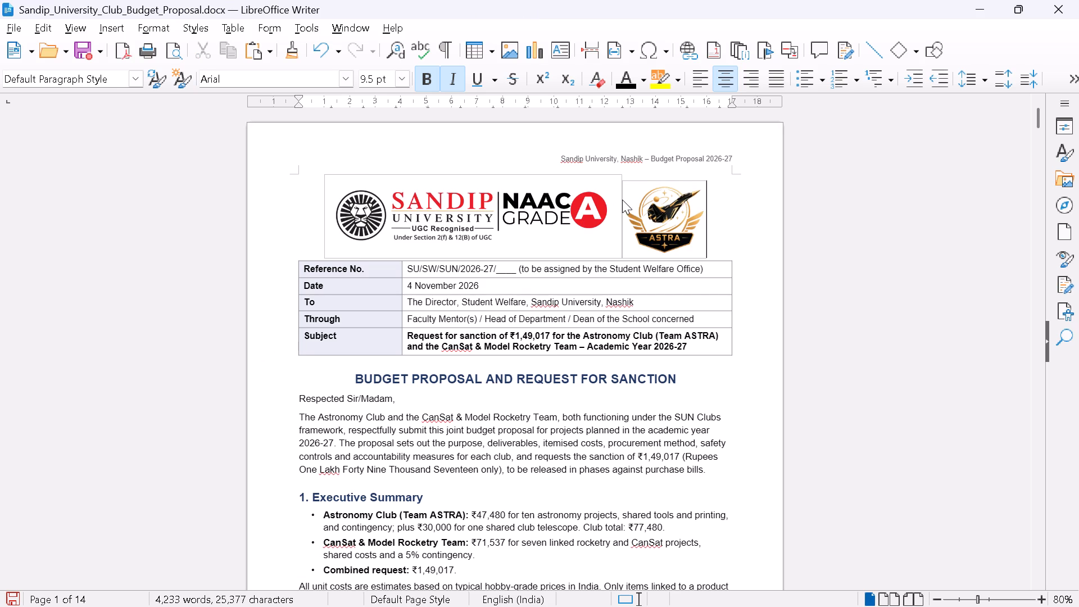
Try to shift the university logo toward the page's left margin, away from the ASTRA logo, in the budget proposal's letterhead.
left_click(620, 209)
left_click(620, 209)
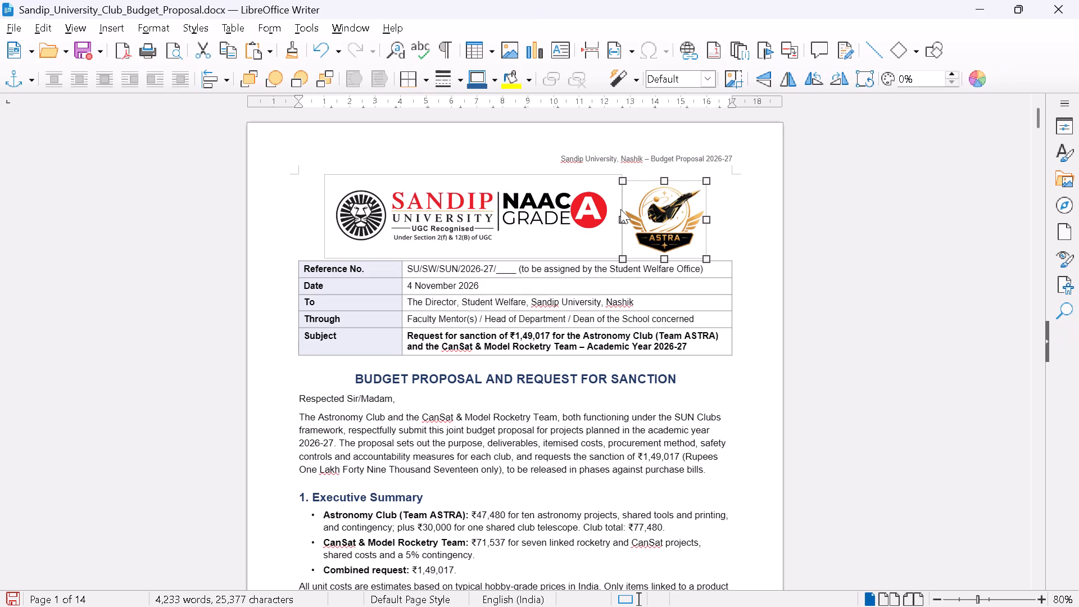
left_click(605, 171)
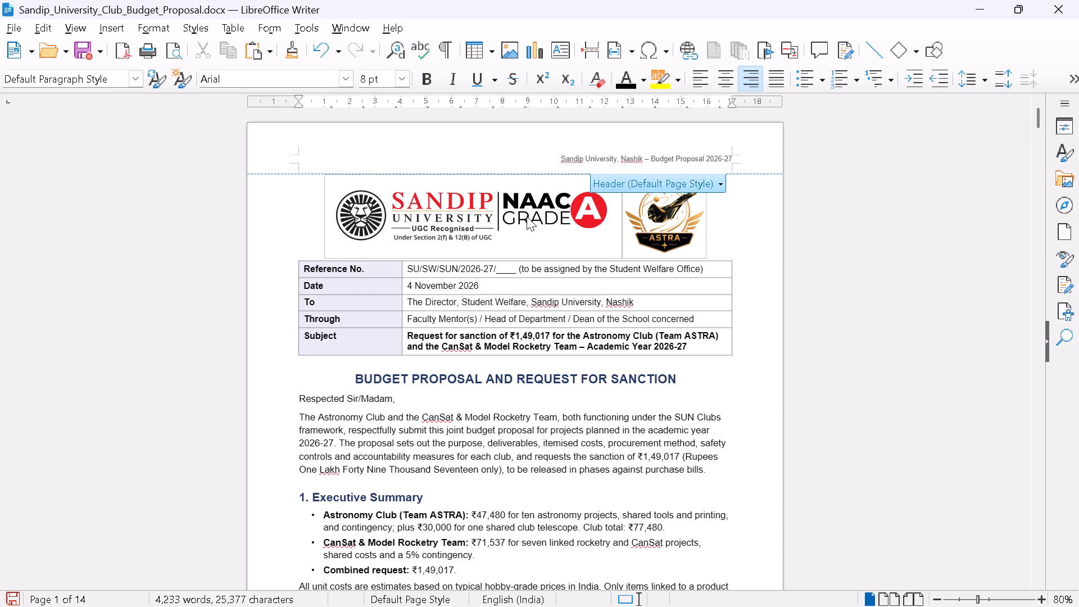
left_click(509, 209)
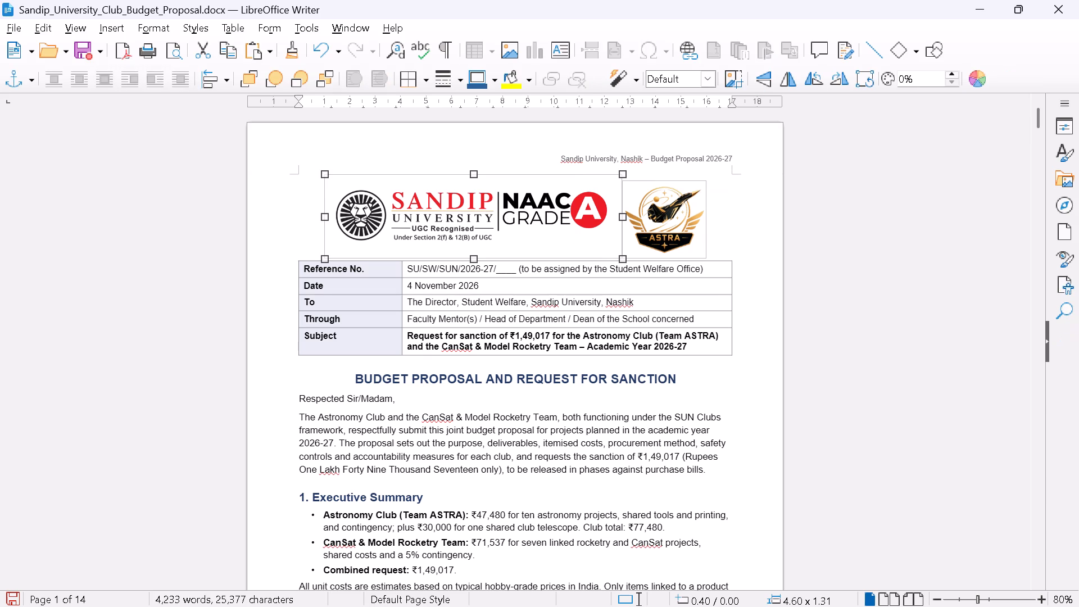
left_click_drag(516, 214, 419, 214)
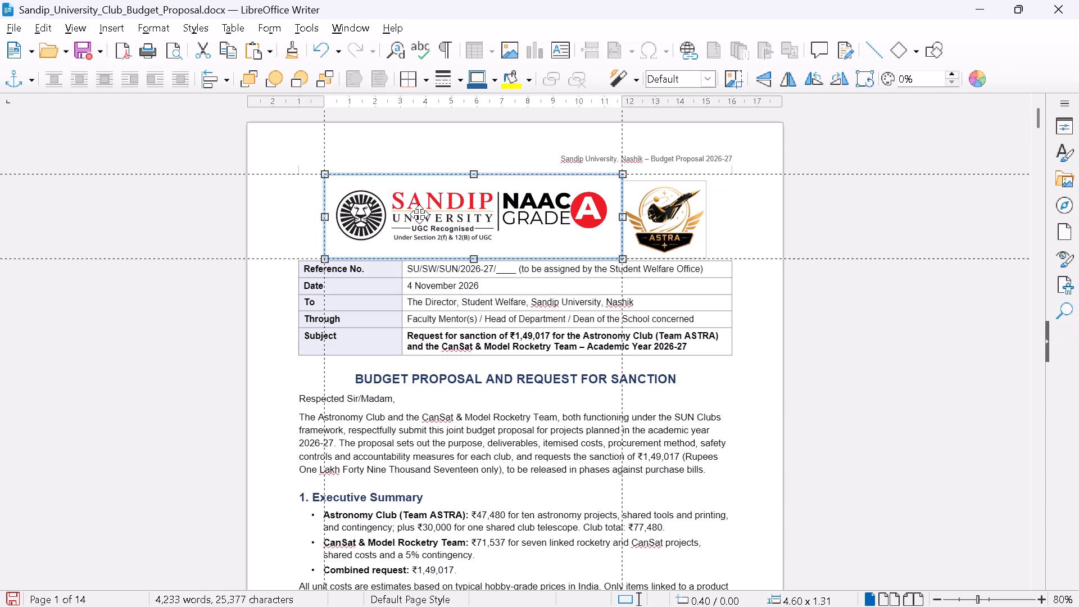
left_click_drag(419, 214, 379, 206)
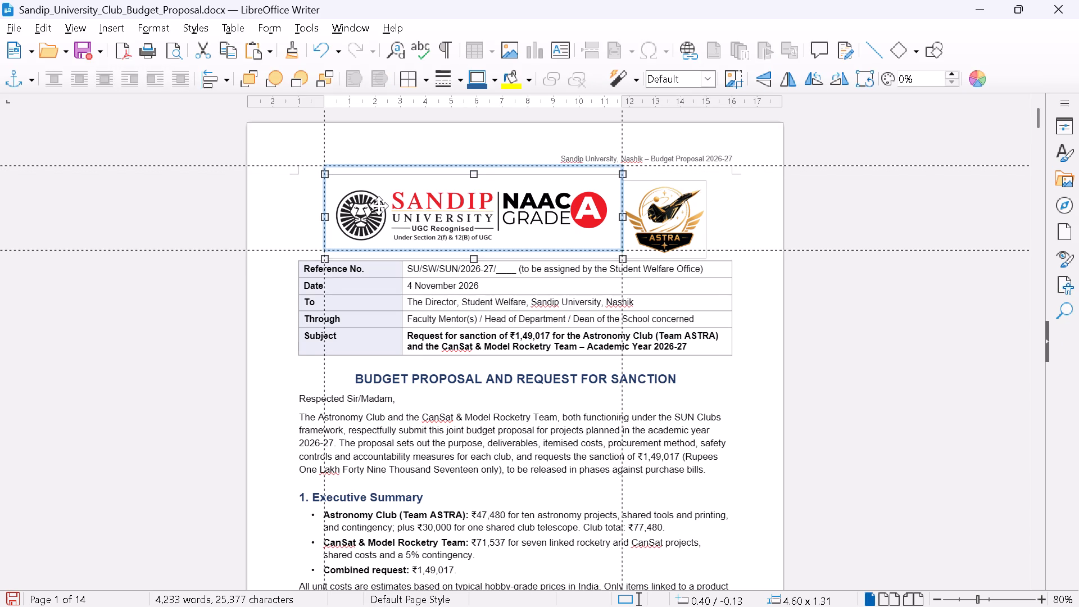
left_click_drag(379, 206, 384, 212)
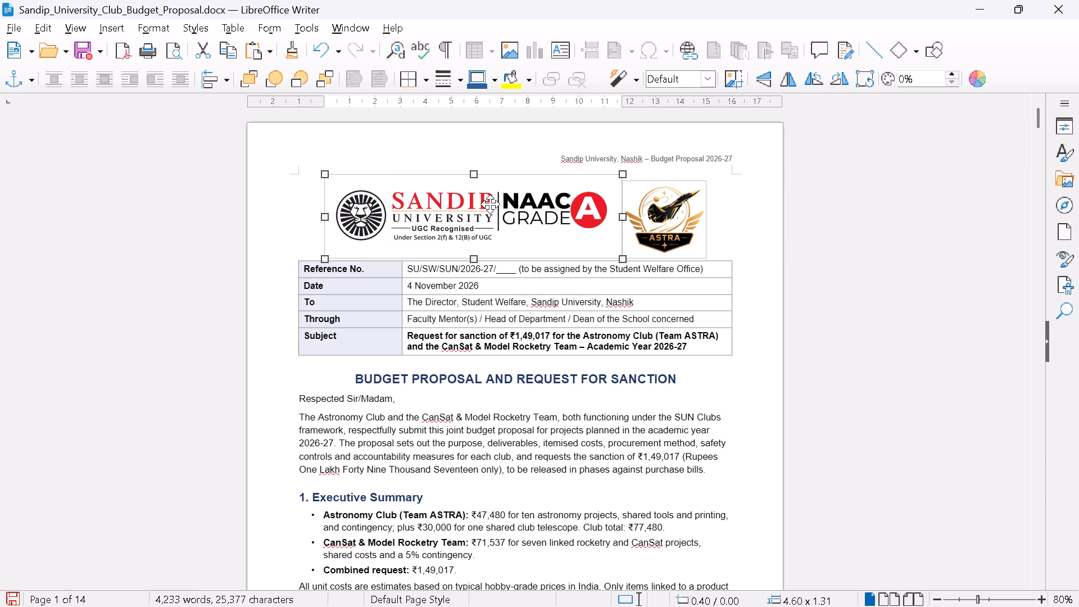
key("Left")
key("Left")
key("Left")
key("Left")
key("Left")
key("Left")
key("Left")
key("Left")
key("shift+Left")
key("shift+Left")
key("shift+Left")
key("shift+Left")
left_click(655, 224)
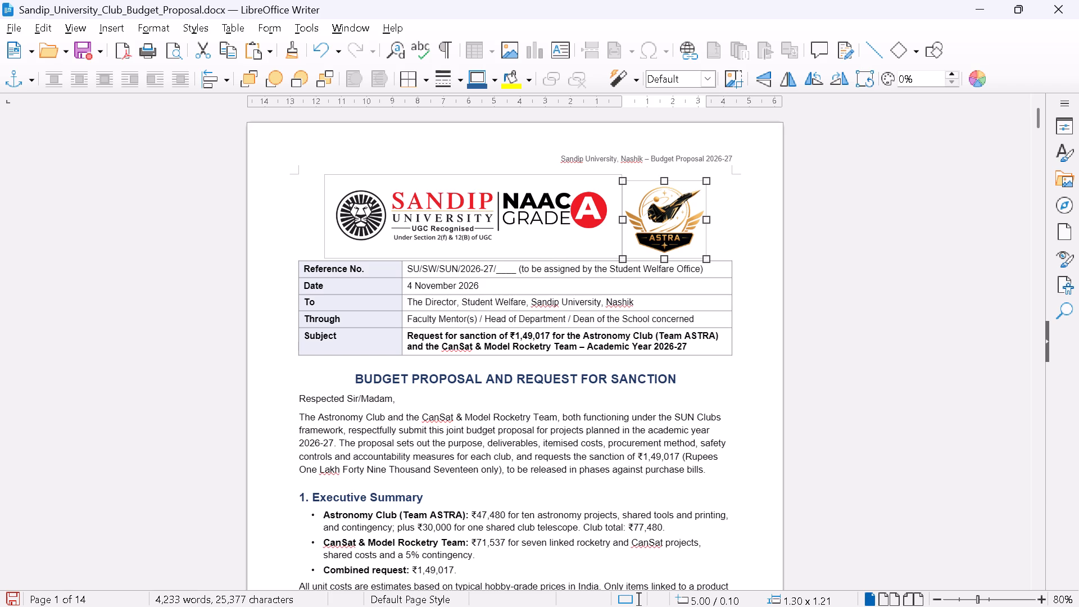
Clear the whole Reference No. entry in the budget proposal's details table, leaving its row label in place.
left_click(709, 269)
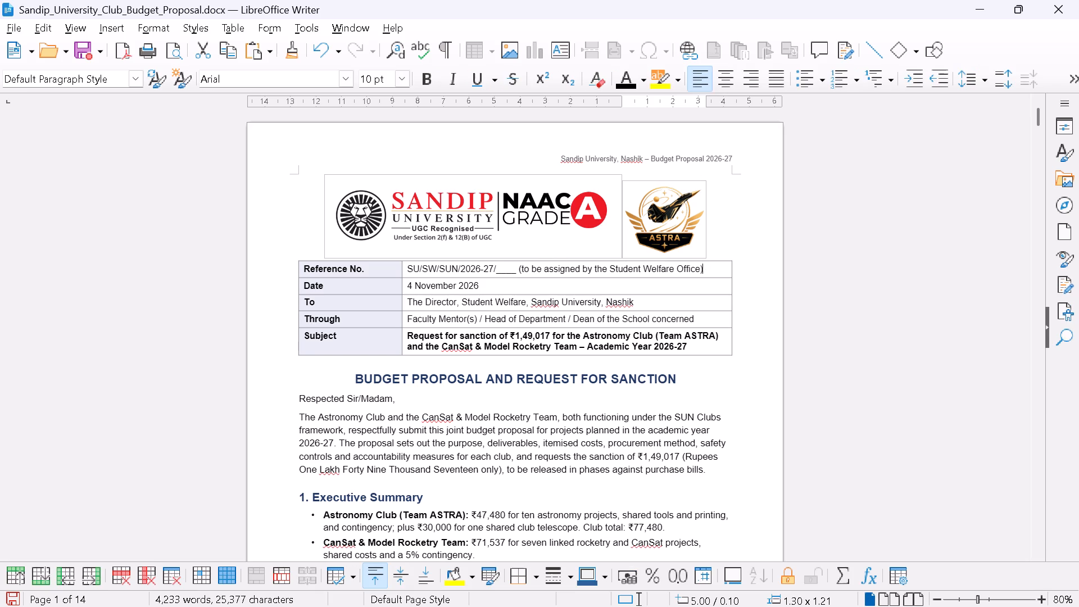
key("BackSpace")
key("BackSpace")
key("BackSpace")
key("BackSpace")
key("BackSpace")
key("BackSpace")
key("BackSpace")
key("BackSpace")
key("BackSpace")
key("BackSpace")
key("BackSpace")
key("BackSpace")
key("BackSpace")
key("BackSpace")
key("BackSpace")
key("BackSpace")
key("BackSpace")
key("BackSpace")
key("BackSpace")
key("BackSpace")
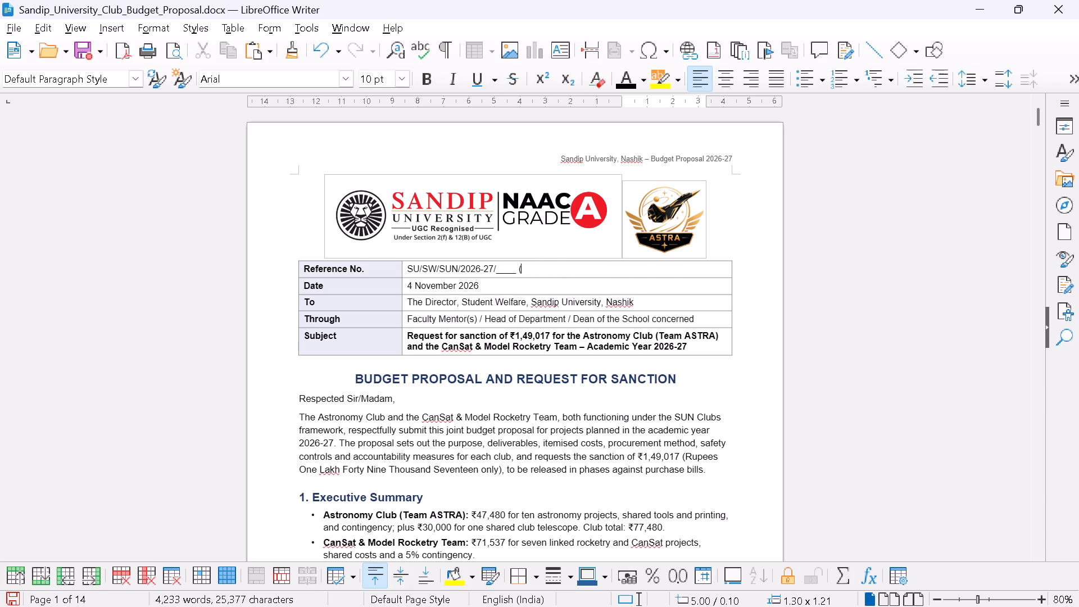
key("BackSpace")
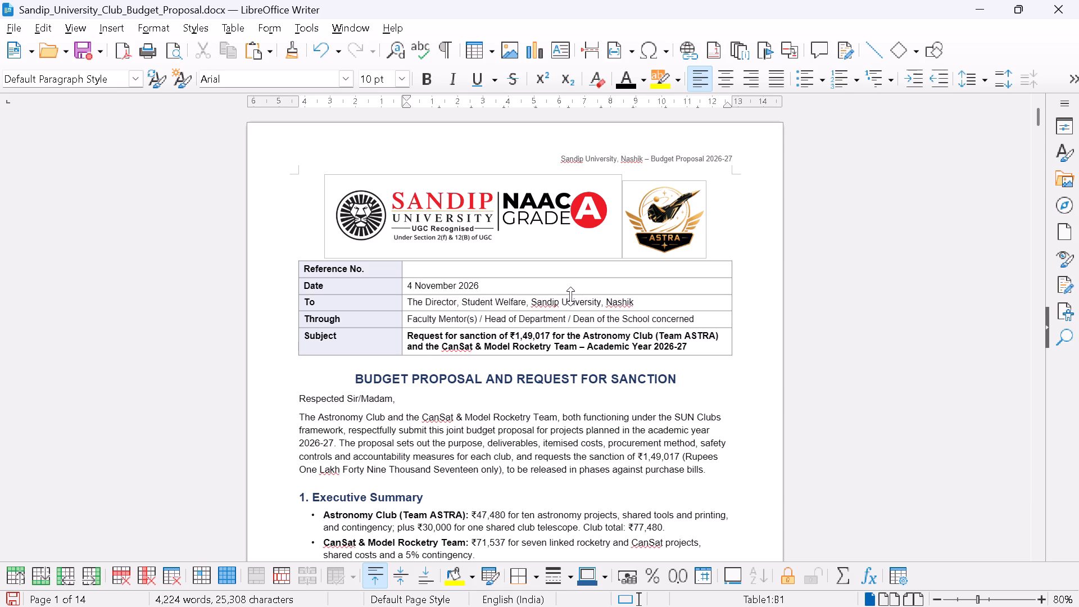
Clear the addressee text from the To row of the budget proposal's details table.
left_click(645, 302)
key("BackSpace")
key("BackSpace")
key("BackSpace")
key("BackSpace")
key("BackSpace")
key("BackSpace")
key("BackSpace")
key("BackSpace")
key("BackSpace")
key("BackSpace")
key("BackSpace")
key("BackSpace")
key("BackSpace")
key("BackSpace")
key("BackSpace")
key("BackSpace")
key("BackSpace")
key("BackSpace")
key("BackSpace")
key("BackSpace")
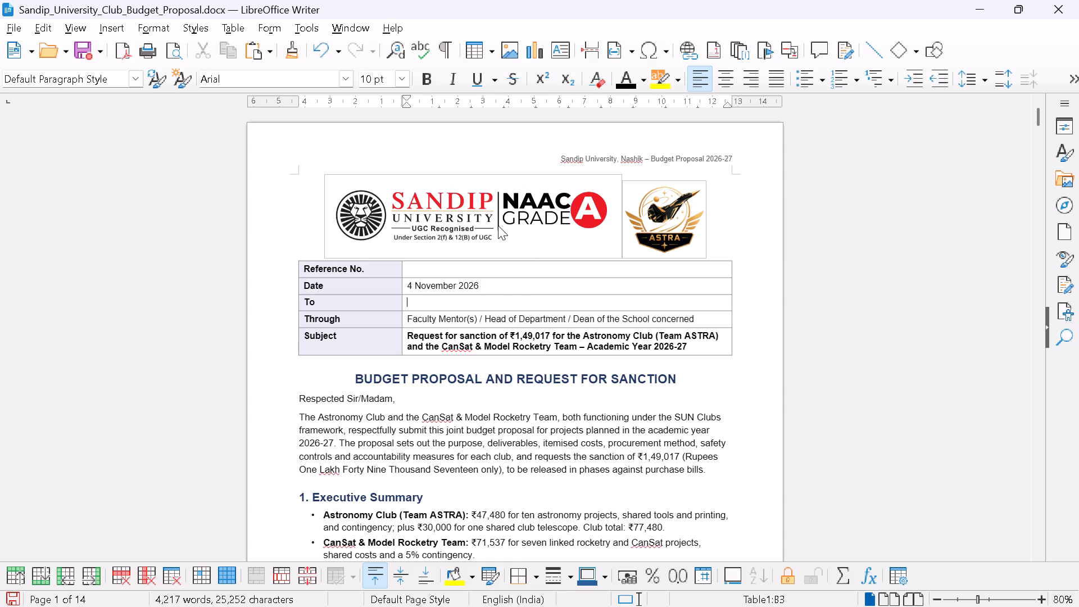
Switch to the CanSat rocketry proposal and examine how its header table holds the university and ASTRA logos.
left_click(533, 198)
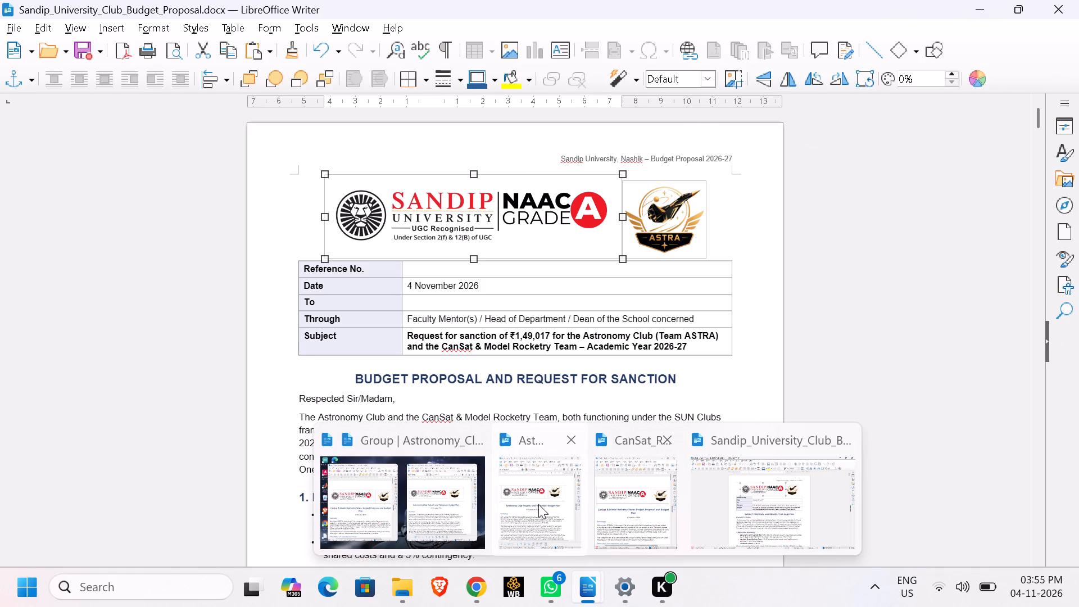
left_click(636, 498)
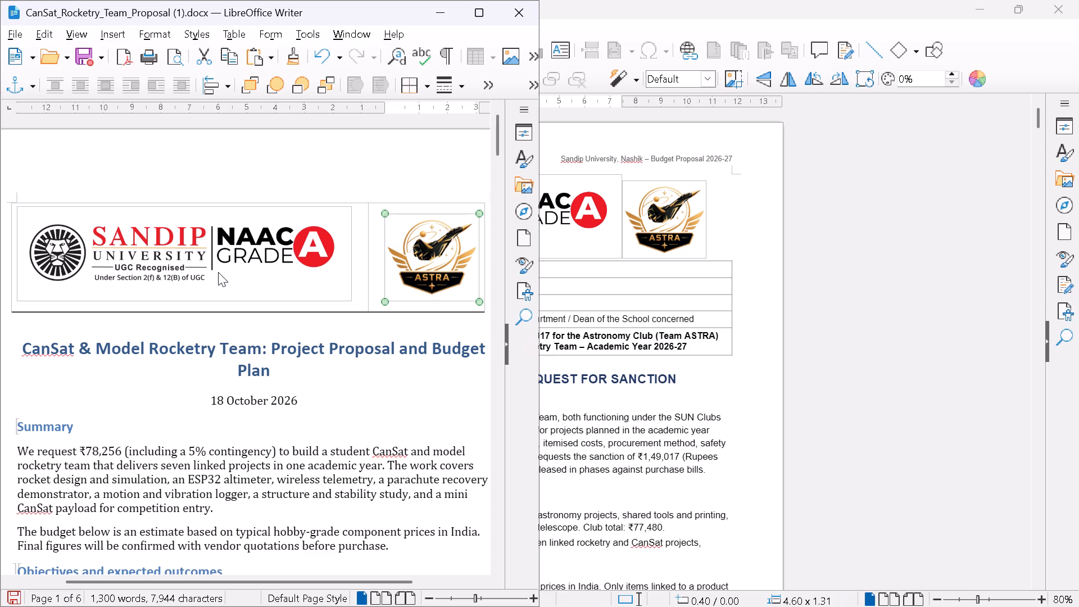
scroll(152, 198, "right", 1)
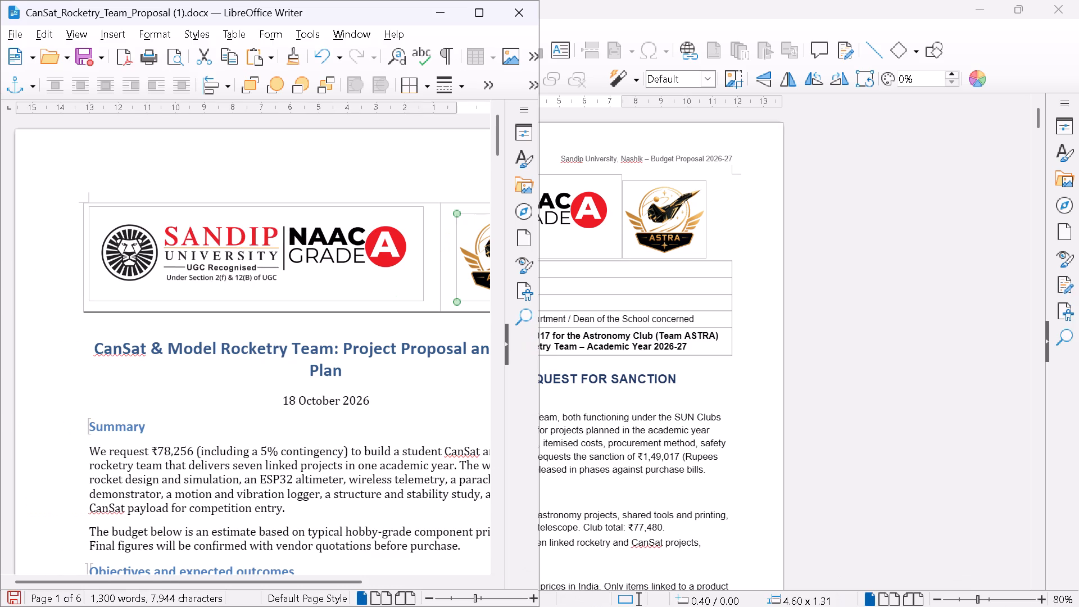
left_click(152, 198)
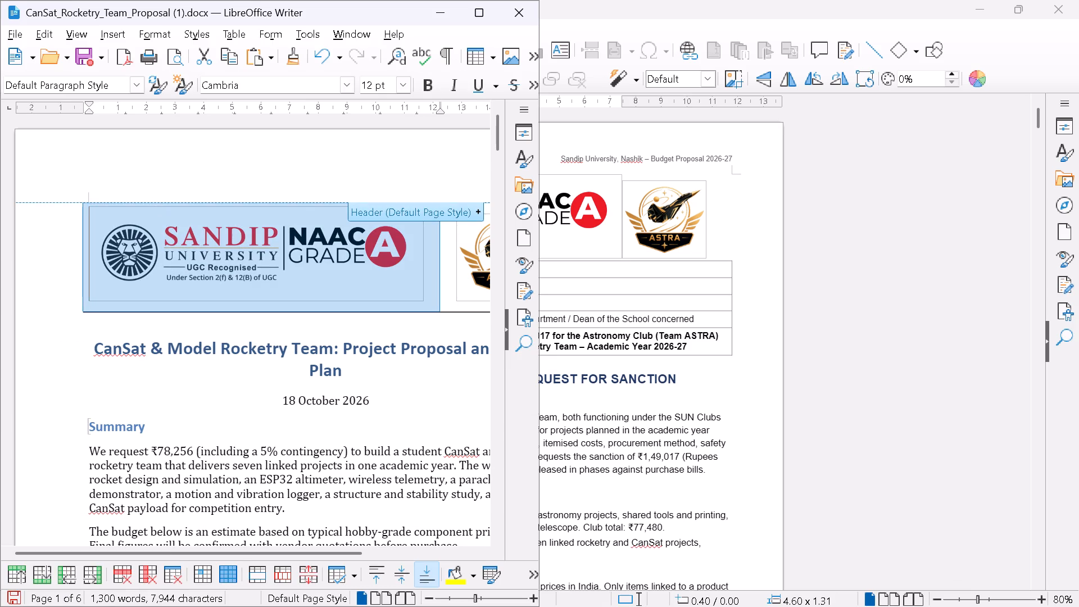
scroll(377, 212, "left", 1)
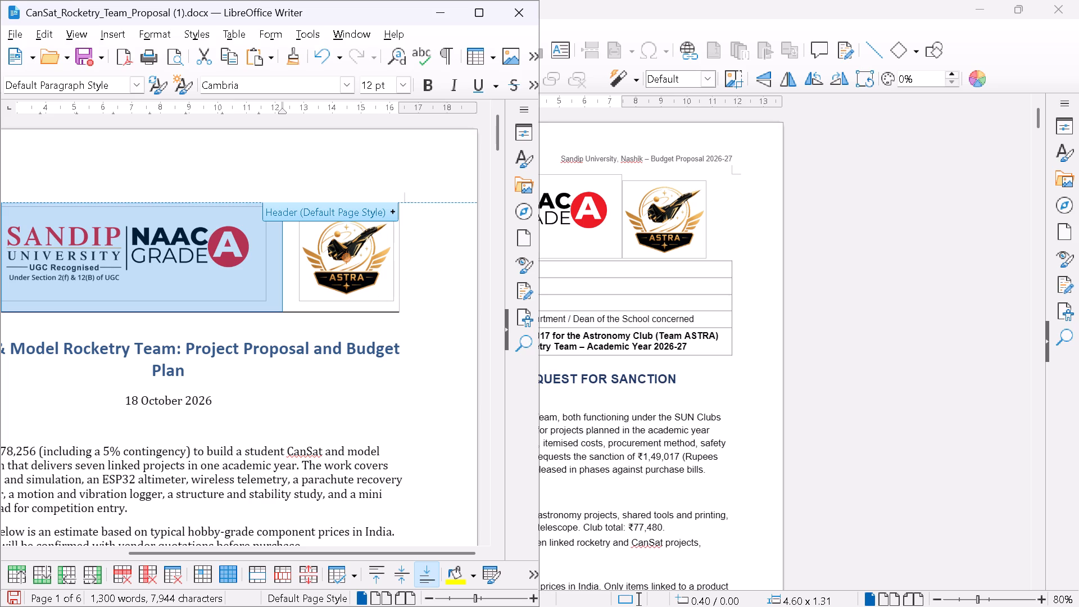
left_click(373, 267, "ctrl")
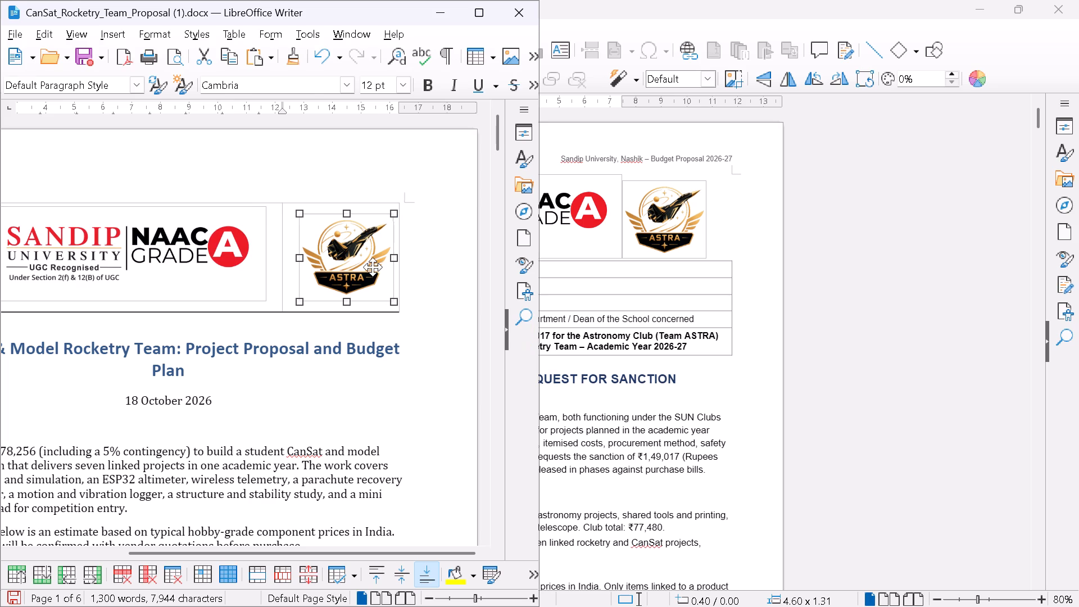
left_click(227, 268)
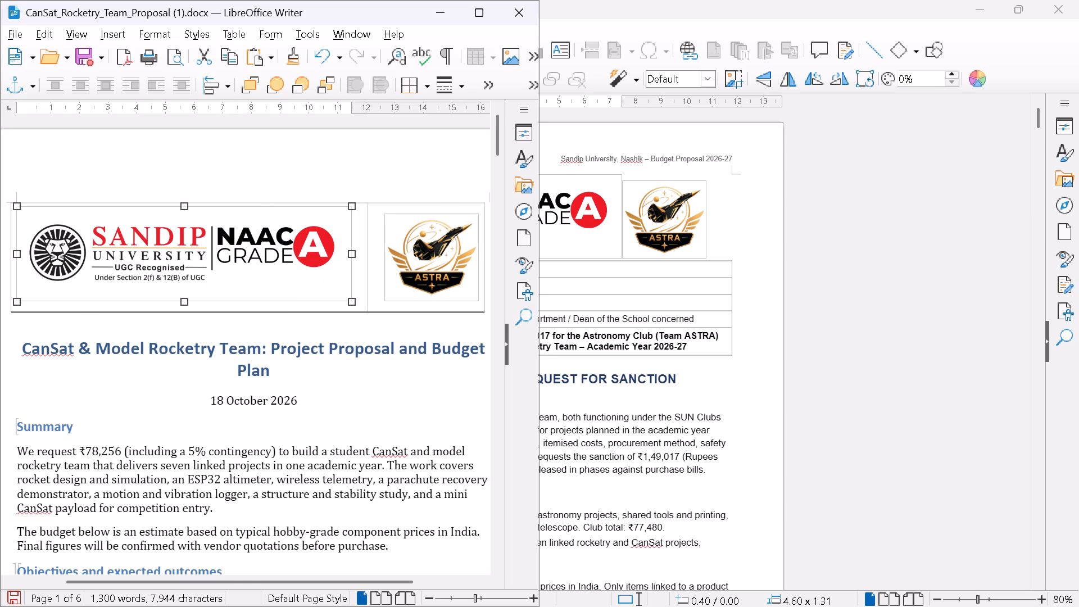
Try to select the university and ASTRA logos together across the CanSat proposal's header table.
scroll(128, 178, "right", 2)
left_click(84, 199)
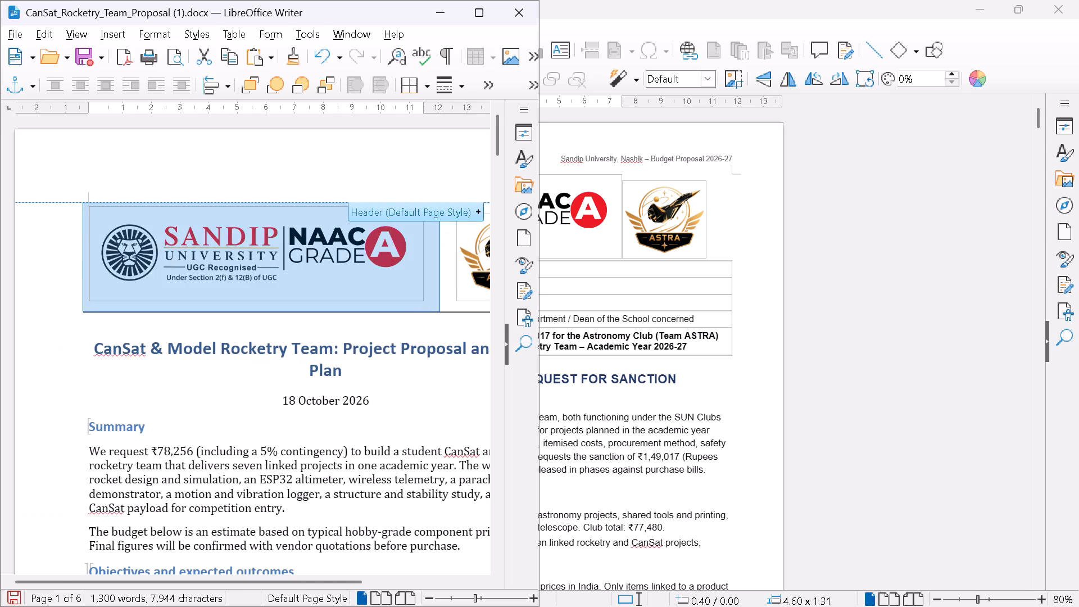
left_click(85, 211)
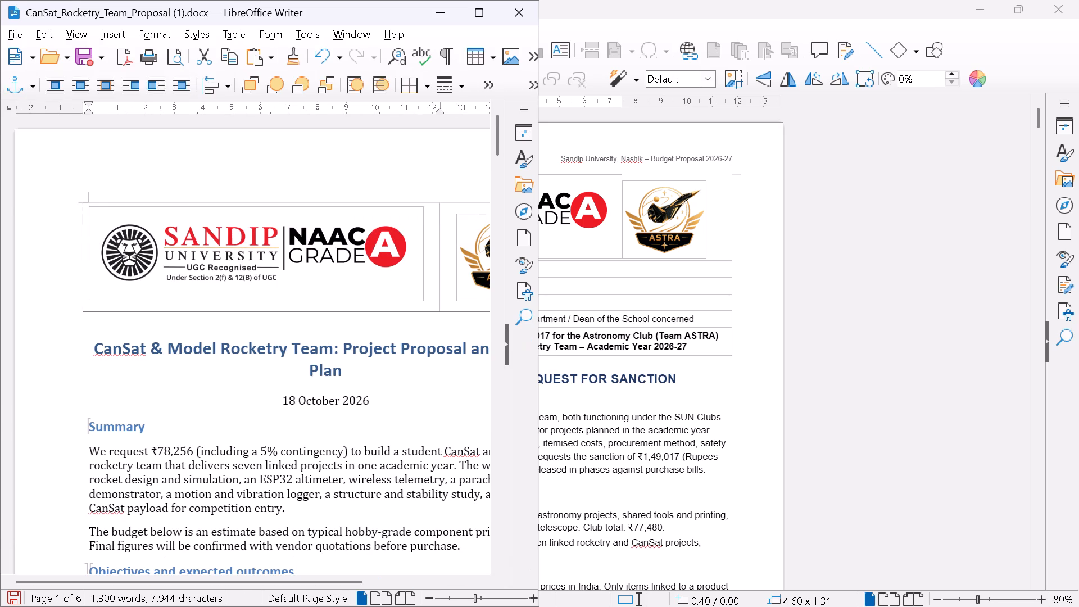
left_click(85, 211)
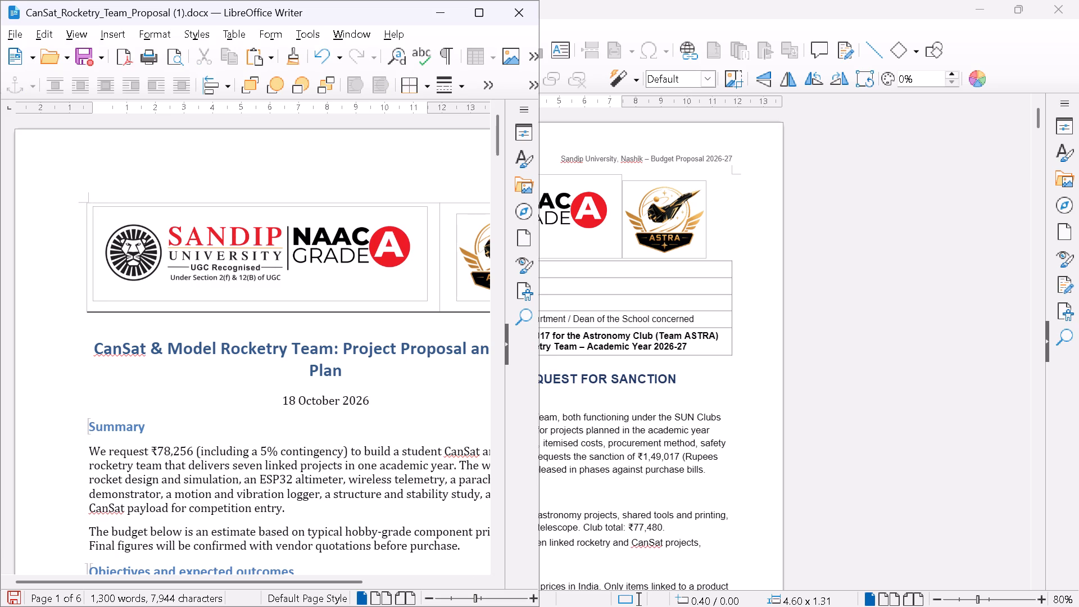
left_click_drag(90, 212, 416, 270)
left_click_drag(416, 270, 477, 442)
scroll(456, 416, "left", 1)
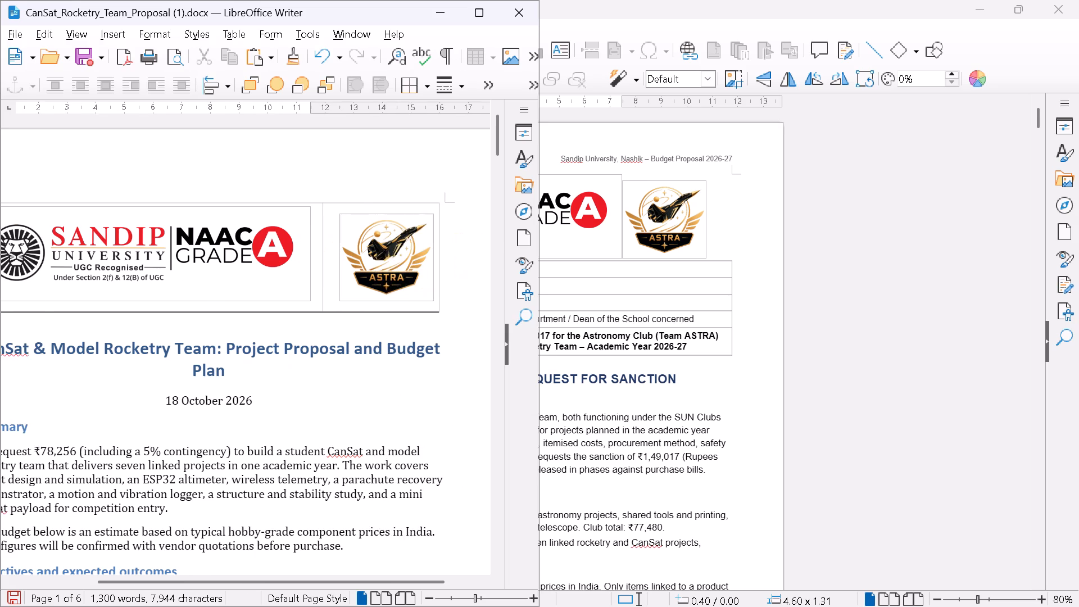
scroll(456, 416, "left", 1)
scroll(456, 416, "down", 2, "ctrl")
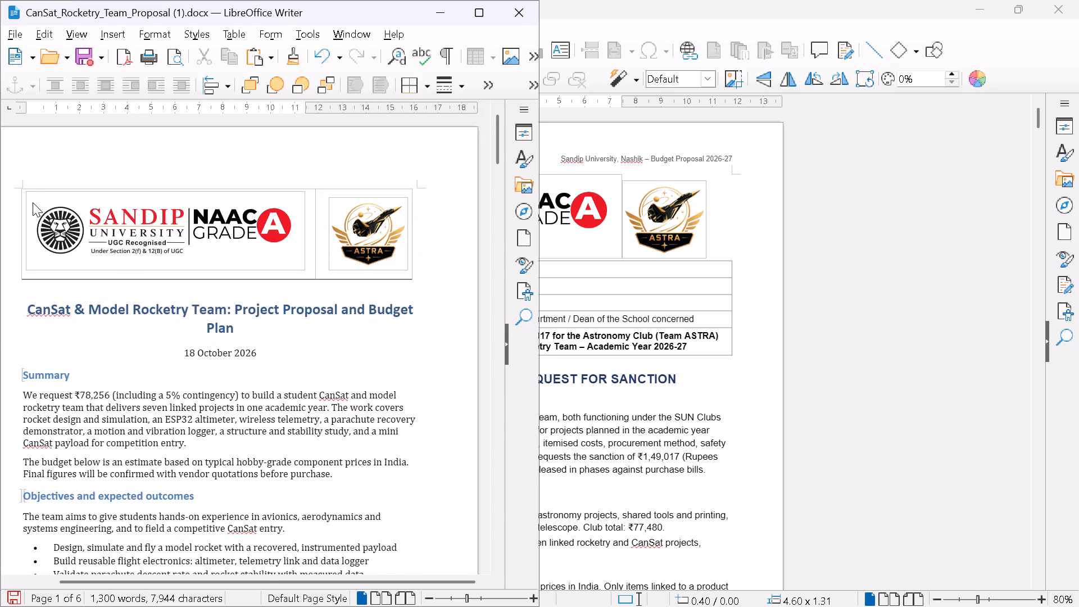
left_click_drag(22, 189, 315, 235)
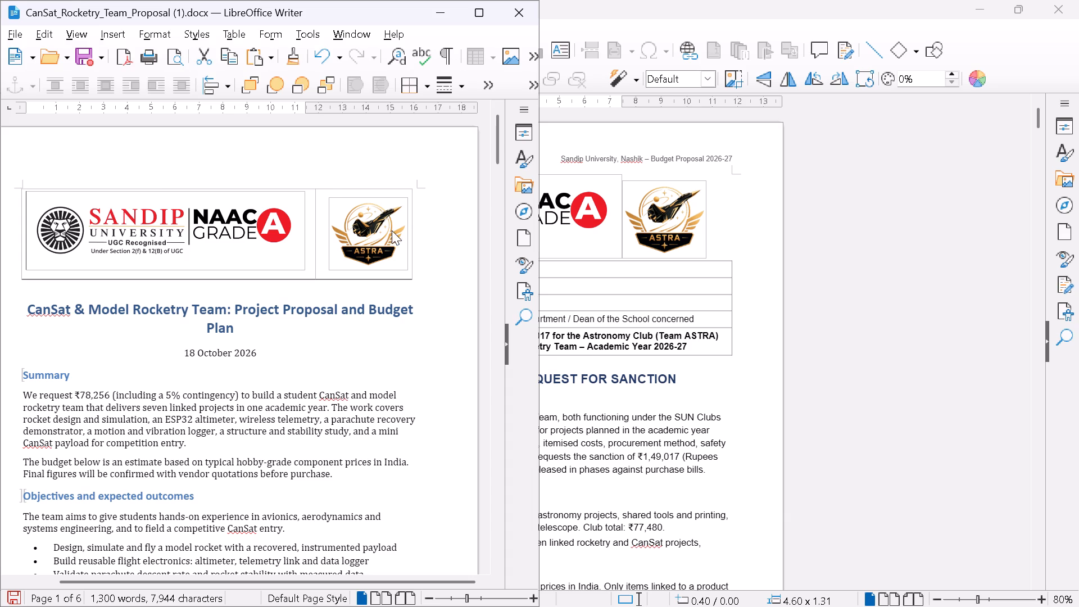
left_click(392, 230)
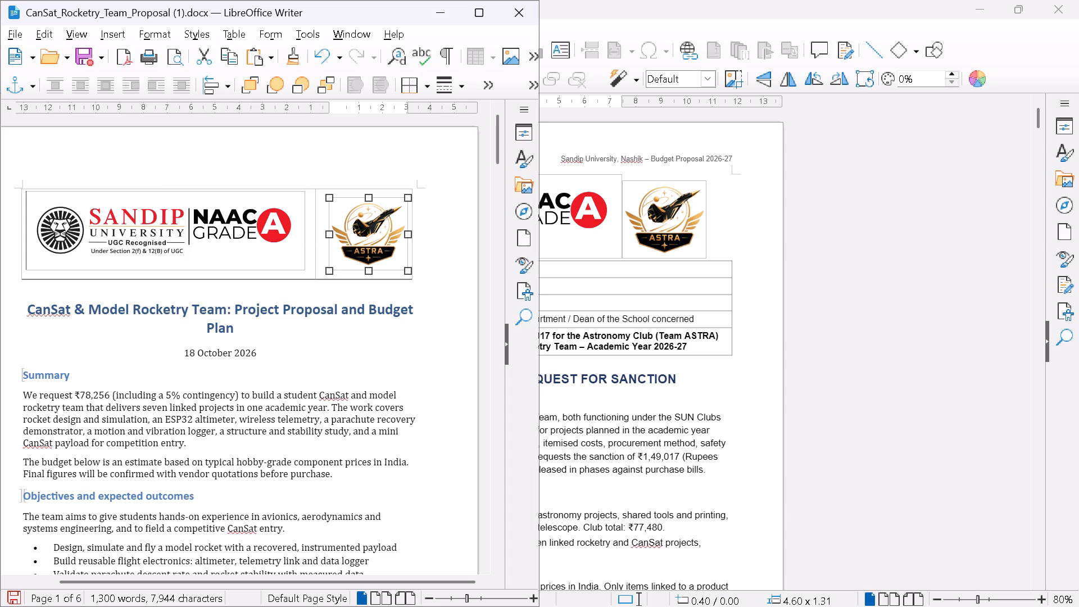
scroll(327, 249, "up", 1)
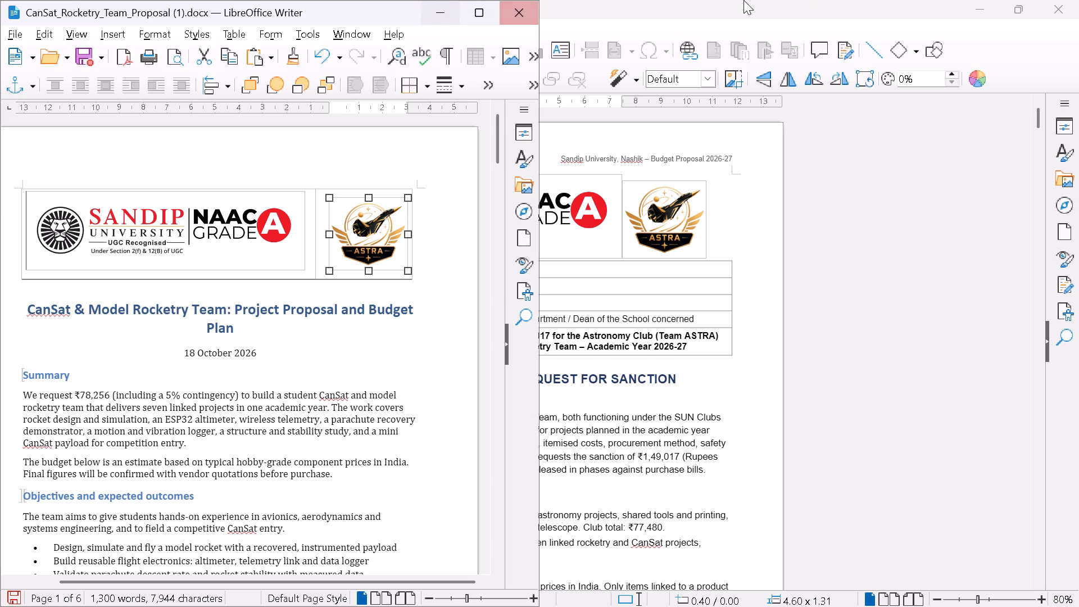
Delete the ASTRA logo and the university logo from the letterhead above the budget proposal's details table.
left_click(708, 232)
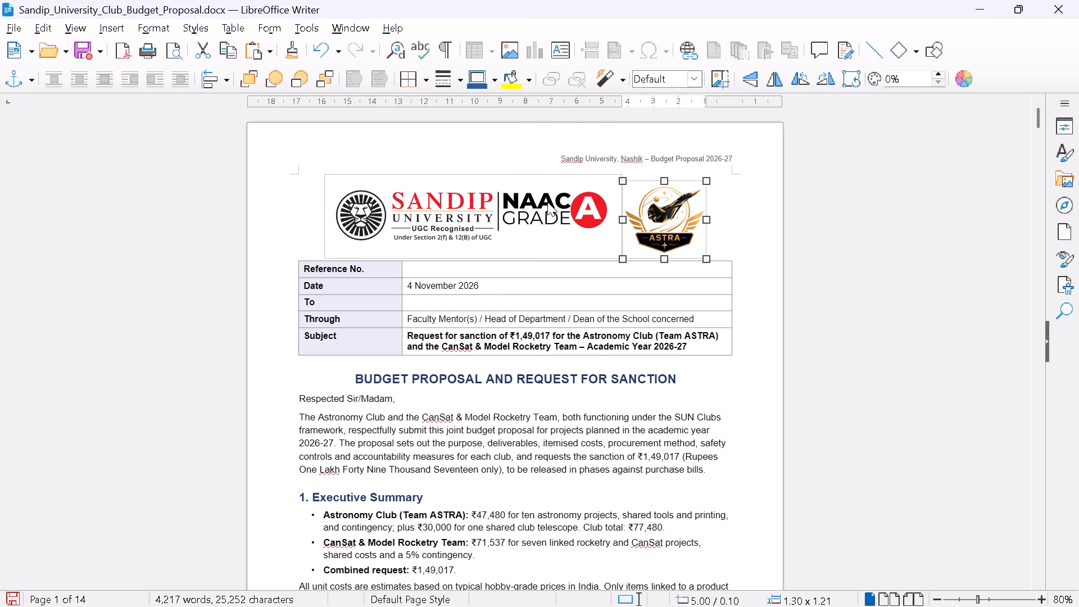
key("BackSpace")
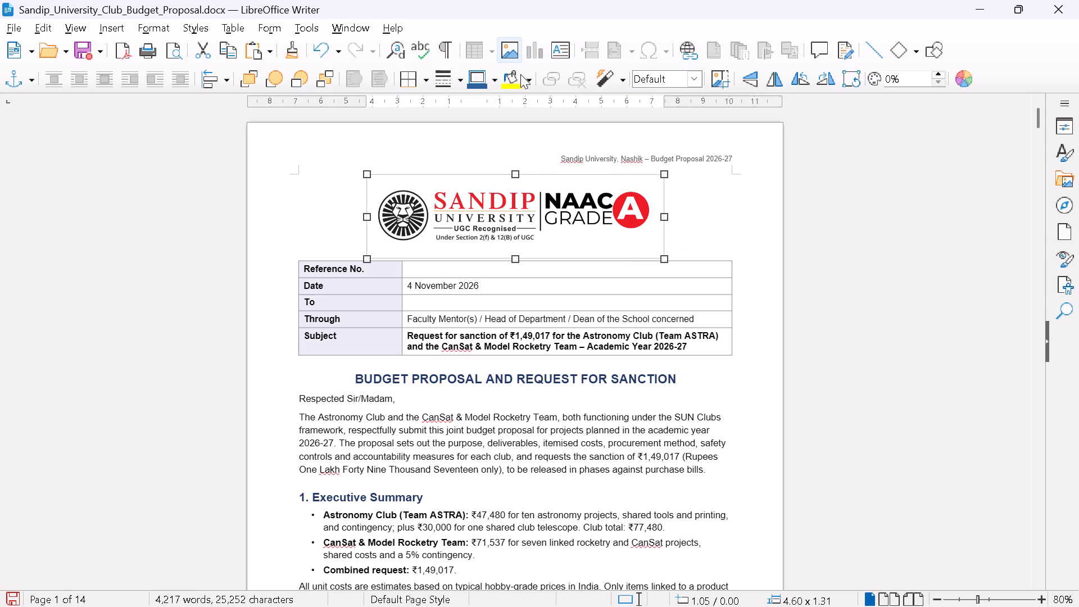
key("BackSpace")
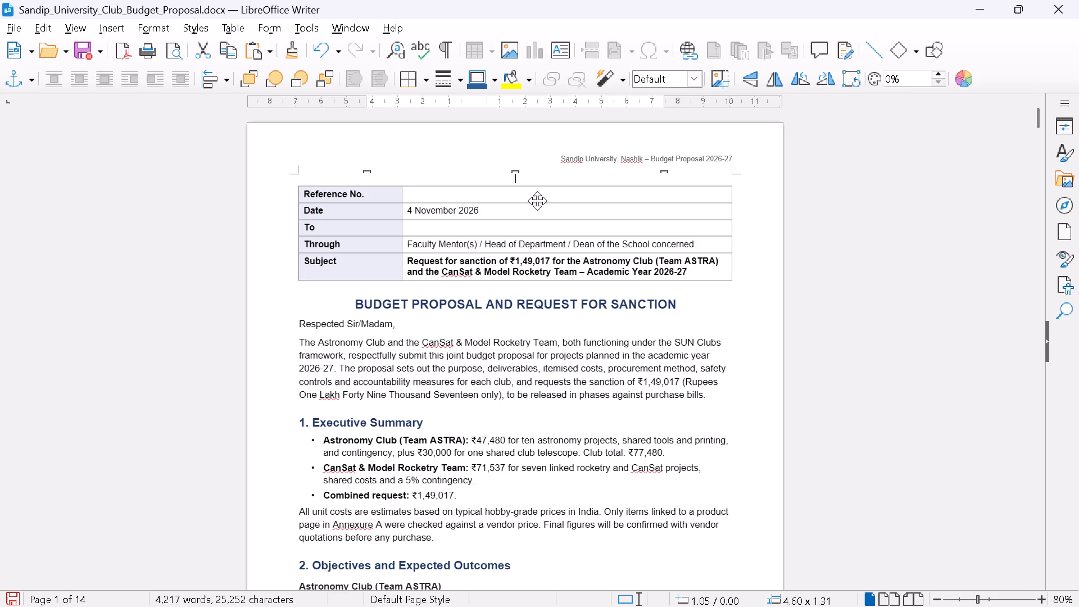
Paste the copied ASTRA logo into the budget proposal's page header, after the header text.
left_click(508, 44)
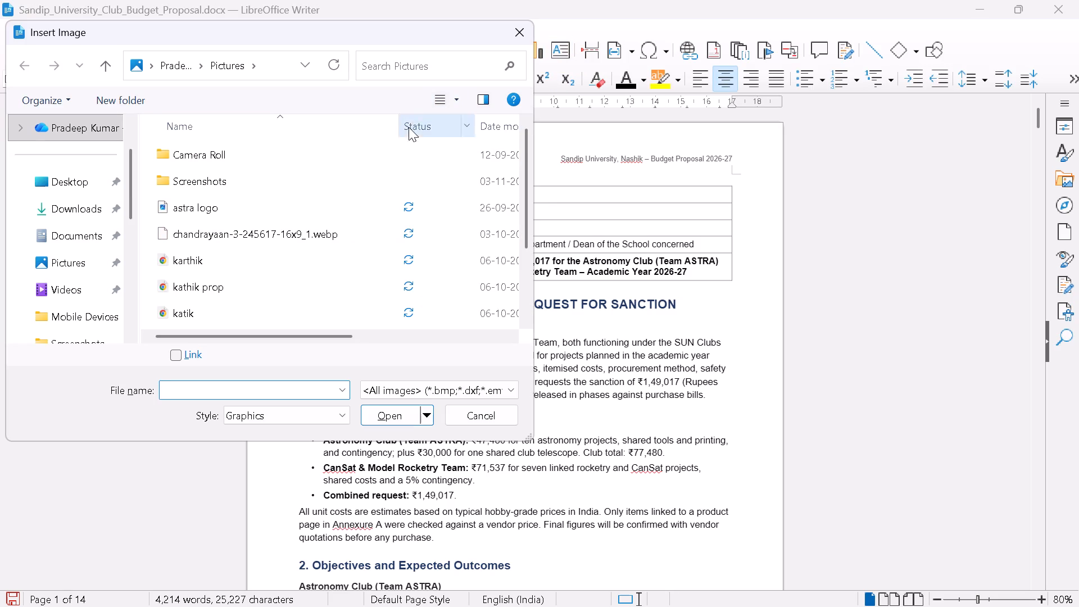
left_click(519, 25)
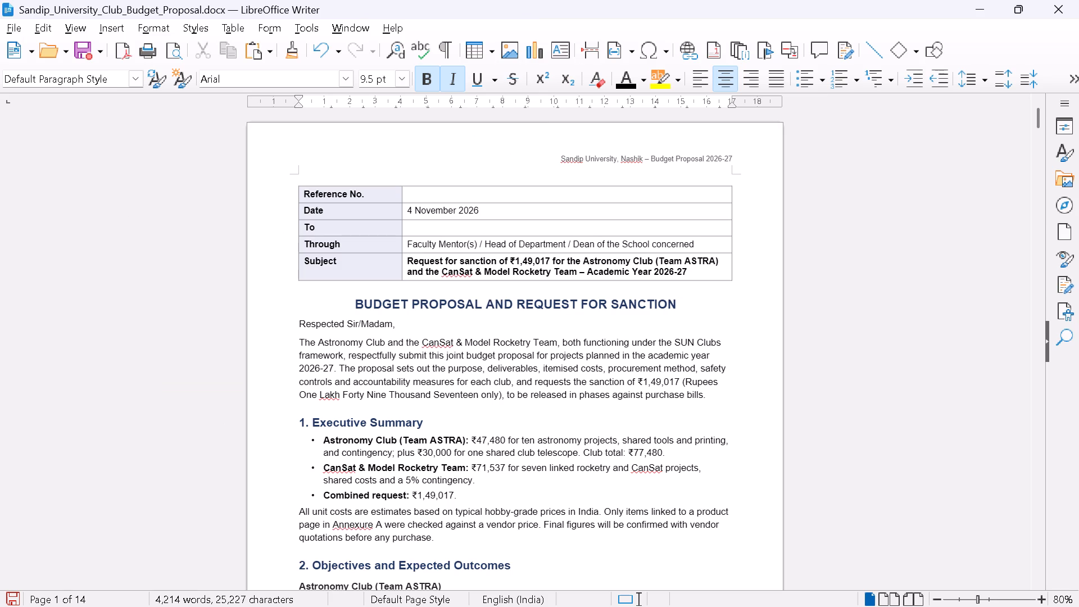
right_click(523, 172)
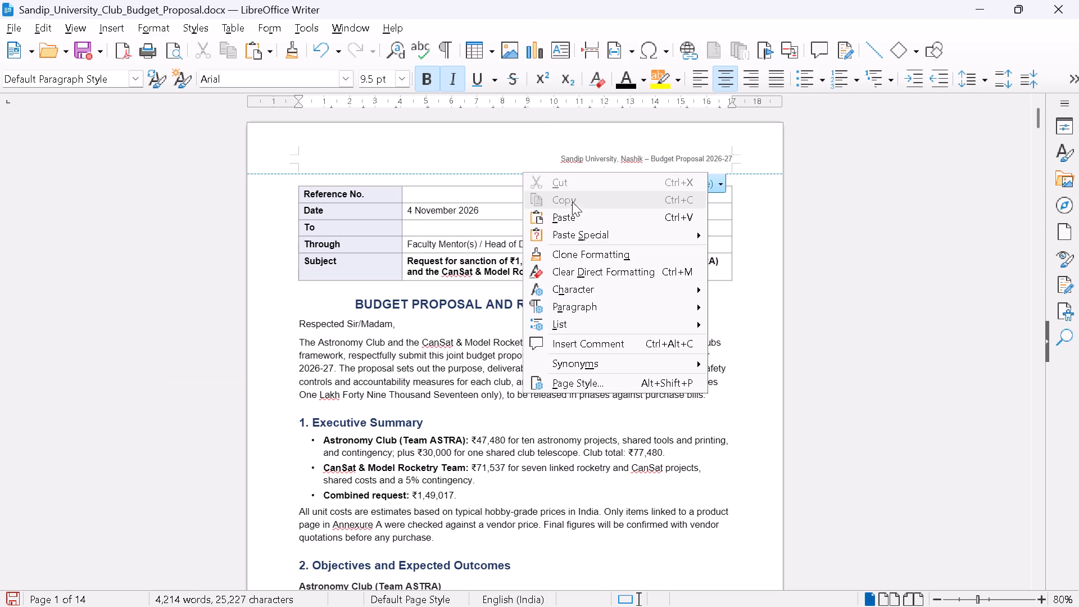
left_click(577, 213)
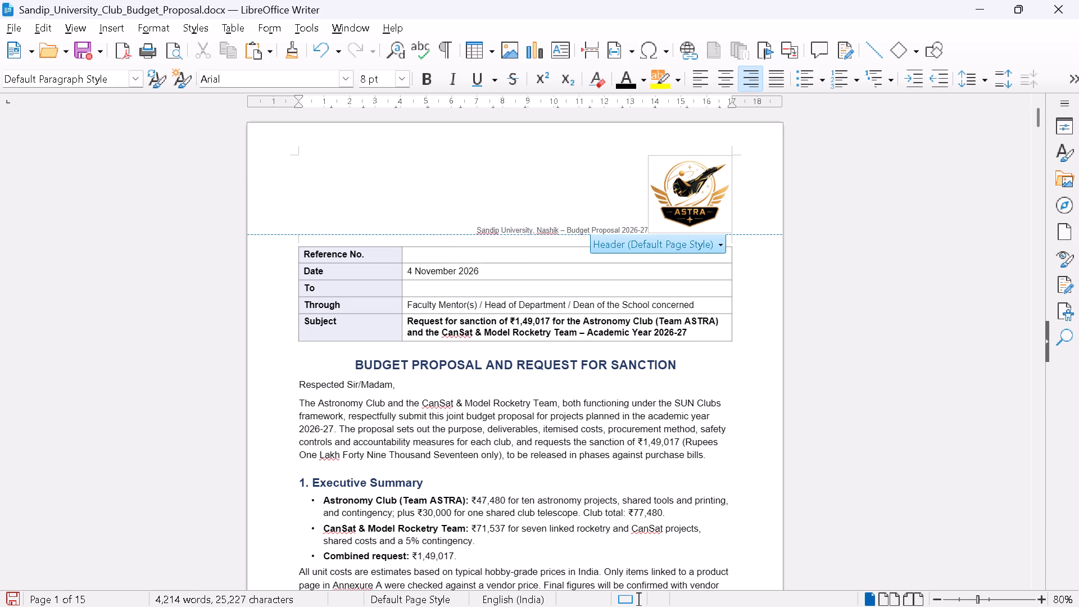
Delete the text "Sandip University, Nashik – Budget Proposal 2026-27" from the page header, keeping the ASTRA logo.
scroll(582, 229, "down", 5)
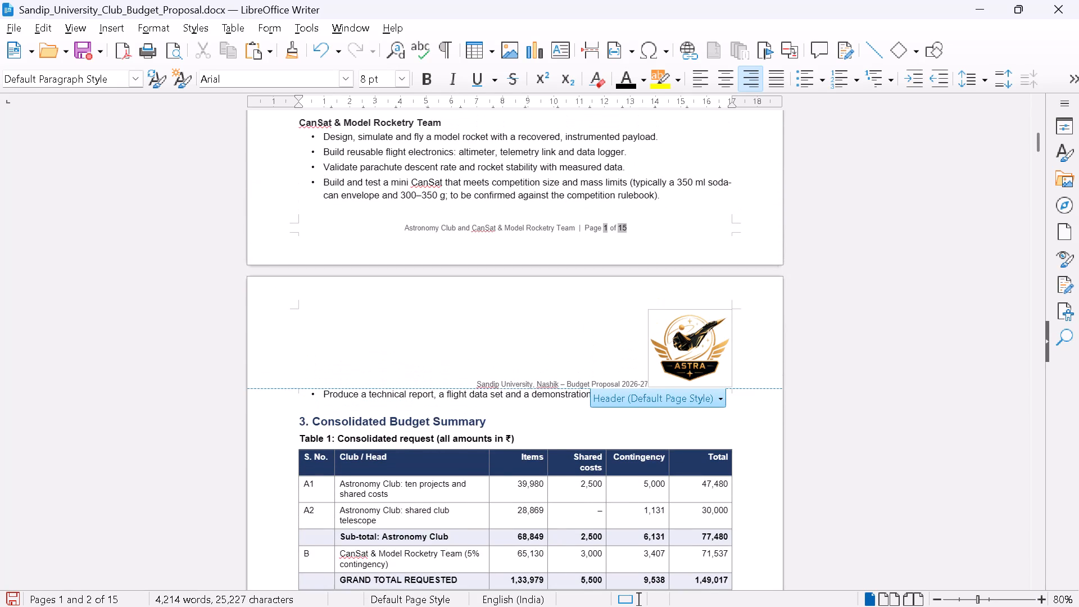
scroll(582, 229, "up", 2)
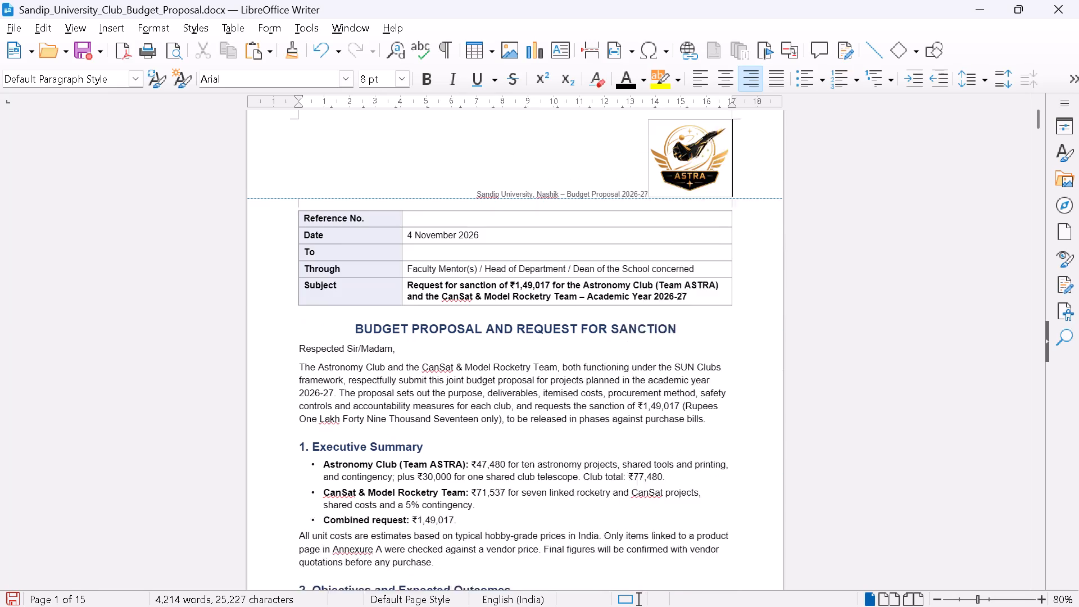
scroll(582, 229, "up", 1)
left_click(644, 207)
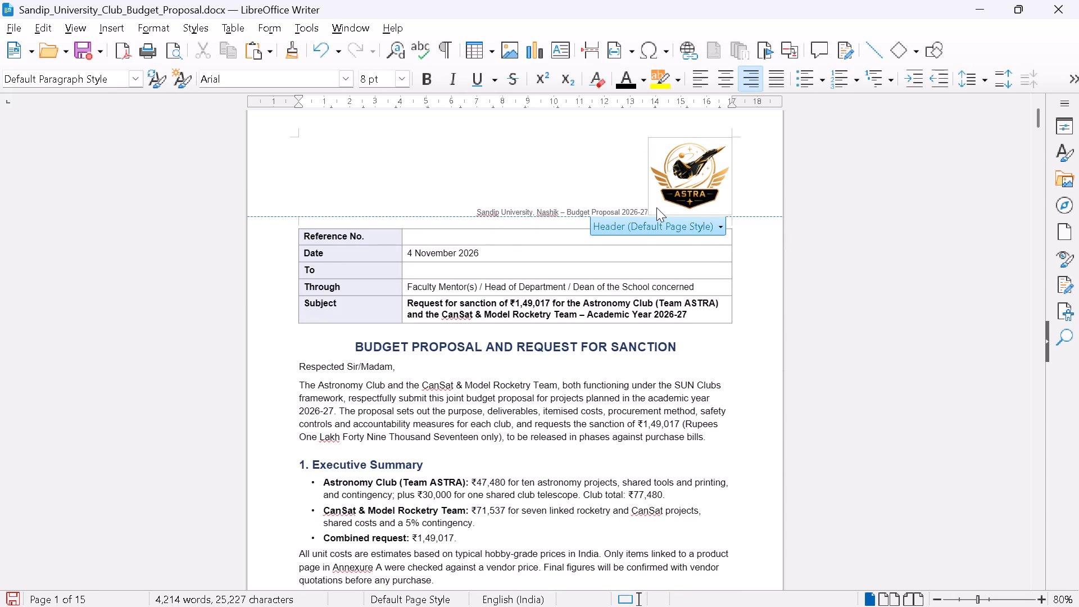
key("Right")
key("Right")
key("Right")
key("Right")
key("Right")
key("Right")
key("Right")
key("Right")
key("Right")
key("Right")
key("Right")
key("Right")
key("Right")
key("Right")
key("Left")
key("BackSpace")
key("BackSpace")
key("BackSpace")
key("BackSpace")
key("BackSpace")
key("BackSpace")
key("BackSpace")
key("BackSpace")
key("BackSpace")
key("BackSpace")
key("BackSpace")
key("BackSpace")
key("BackSpace")
key("BackSpace")
key("BackSpace")
key("BackSpace")
key("BackSpace")
key("BackSpace")
key("BackSpace")
key("BackSpace")
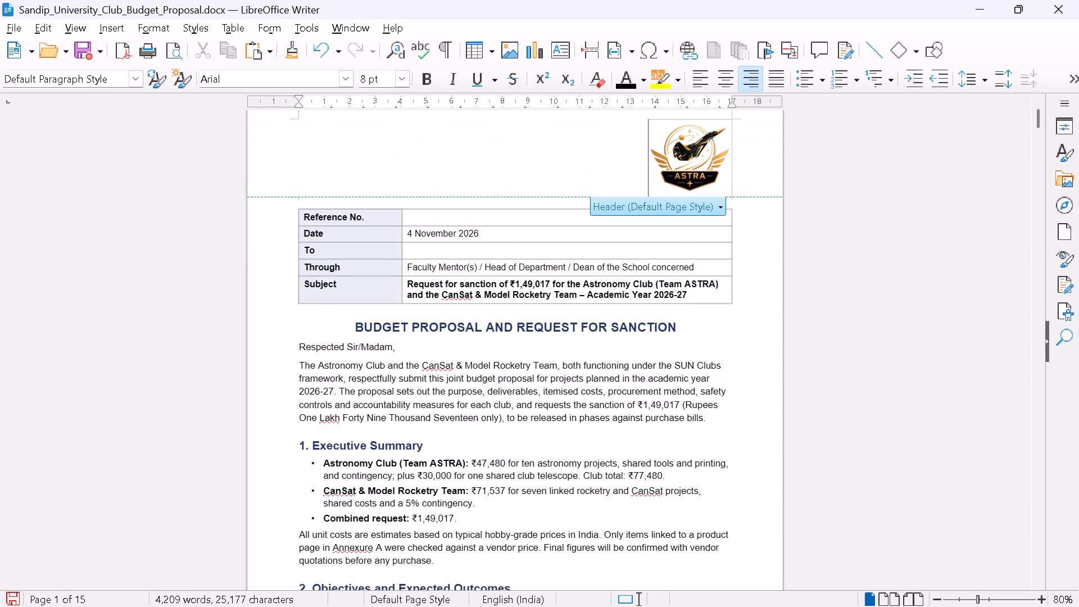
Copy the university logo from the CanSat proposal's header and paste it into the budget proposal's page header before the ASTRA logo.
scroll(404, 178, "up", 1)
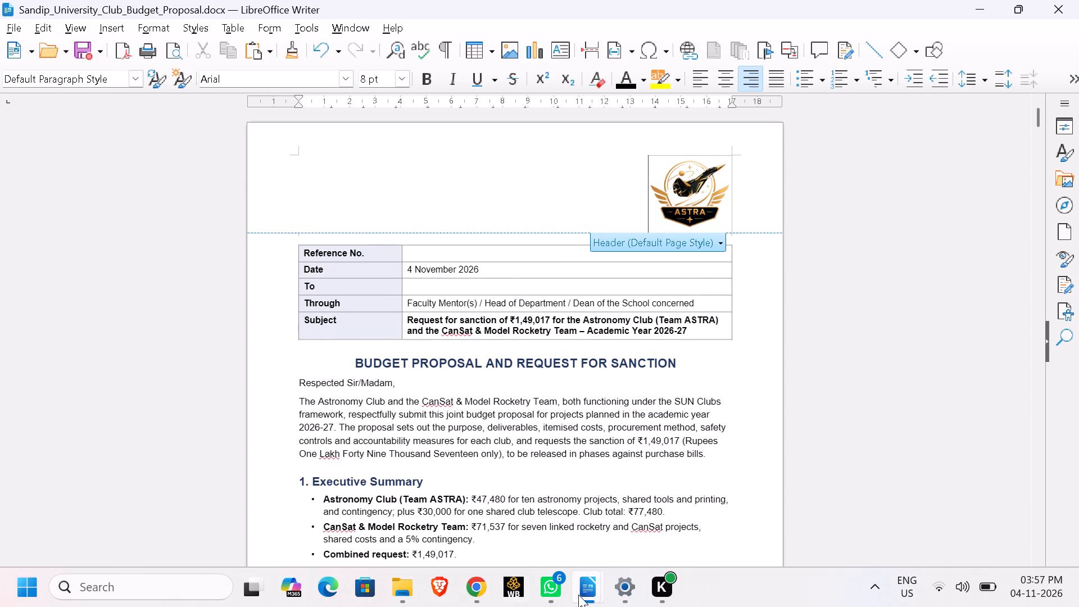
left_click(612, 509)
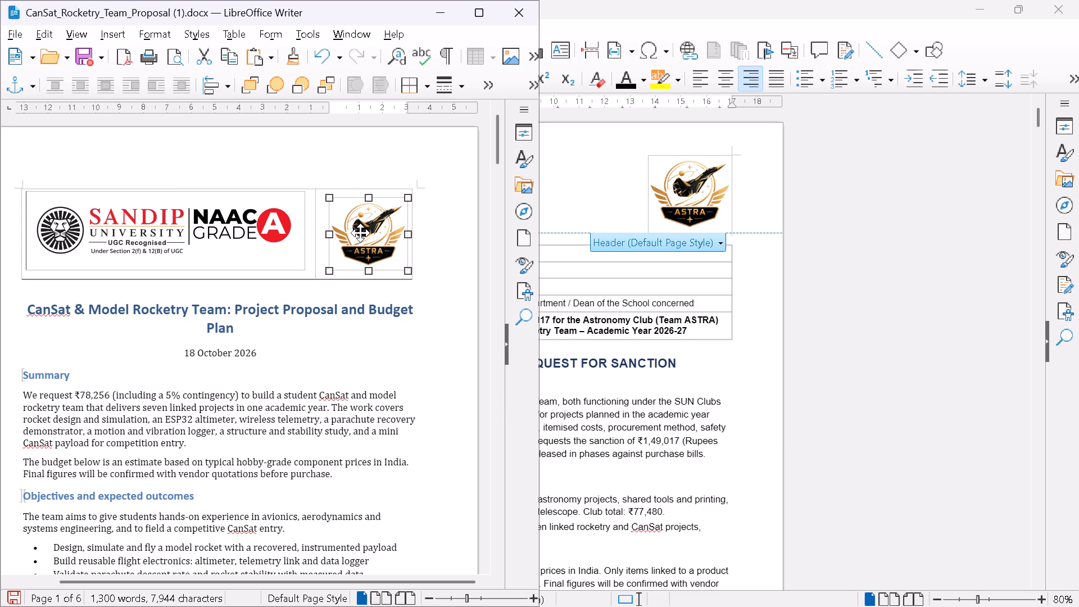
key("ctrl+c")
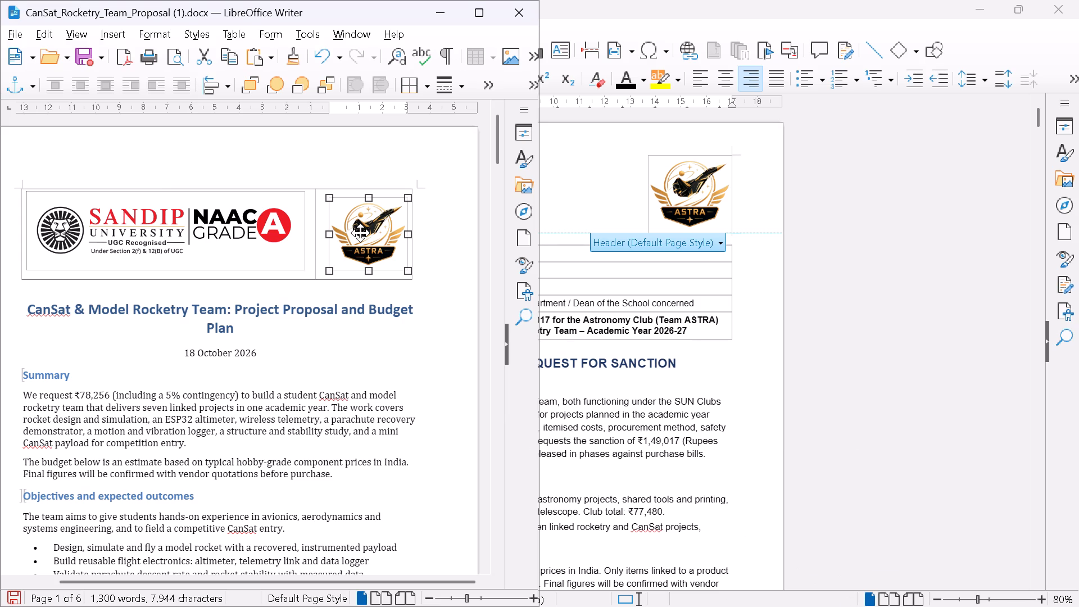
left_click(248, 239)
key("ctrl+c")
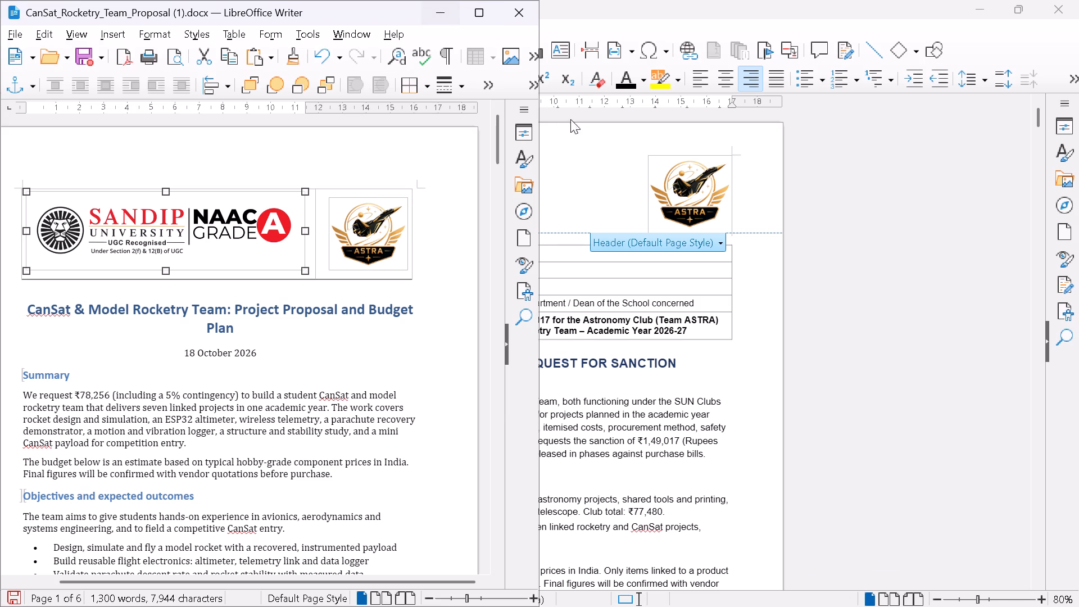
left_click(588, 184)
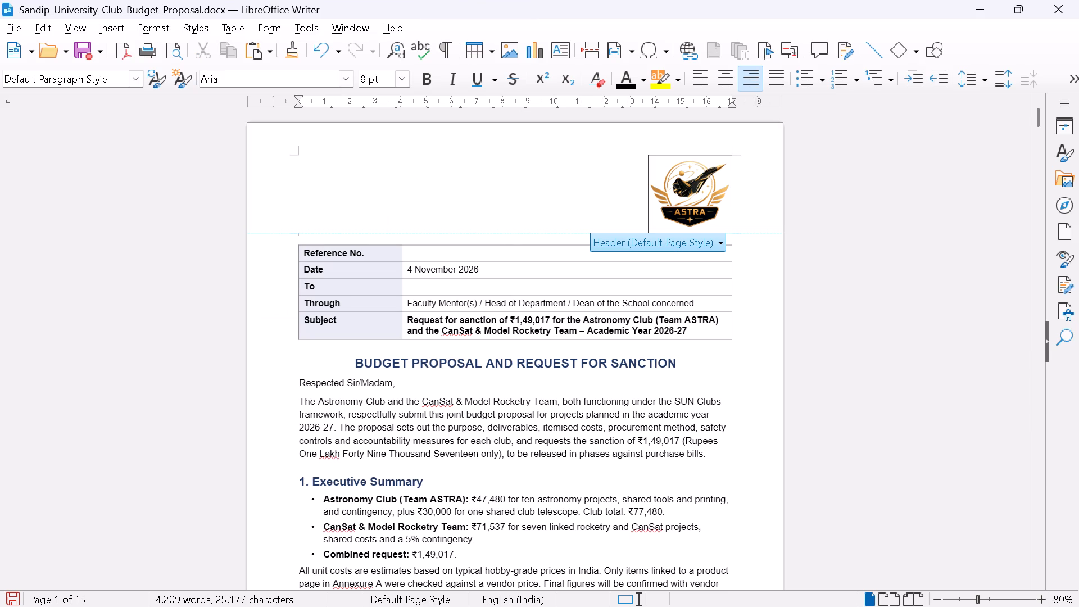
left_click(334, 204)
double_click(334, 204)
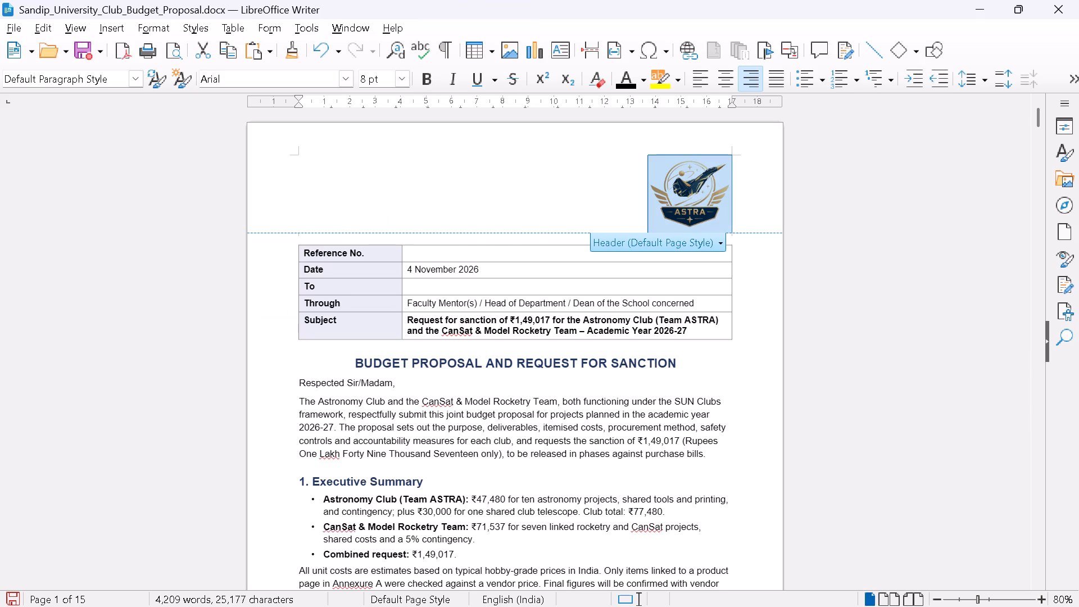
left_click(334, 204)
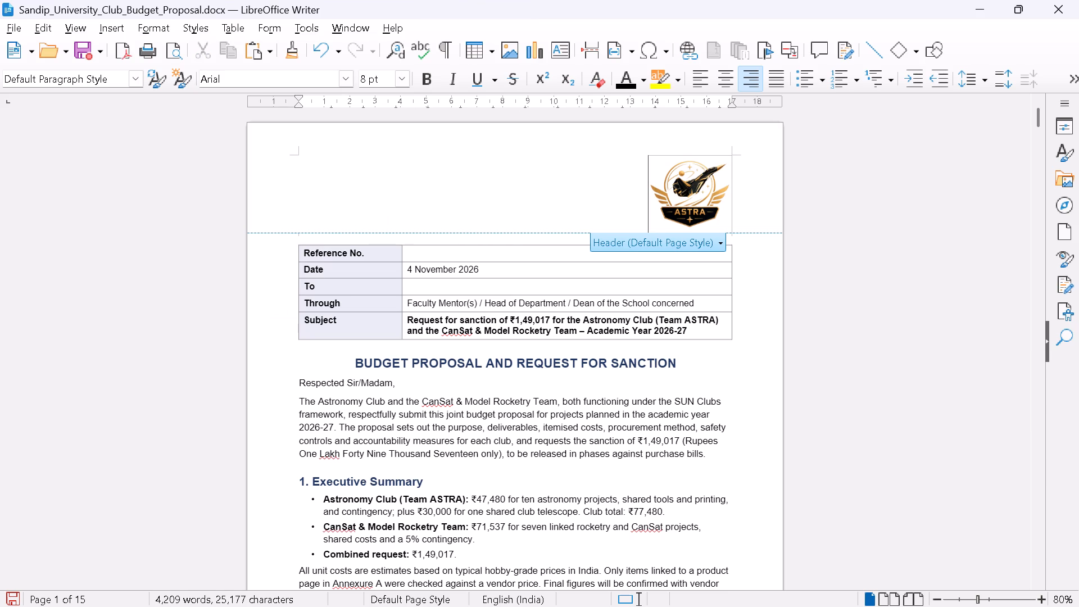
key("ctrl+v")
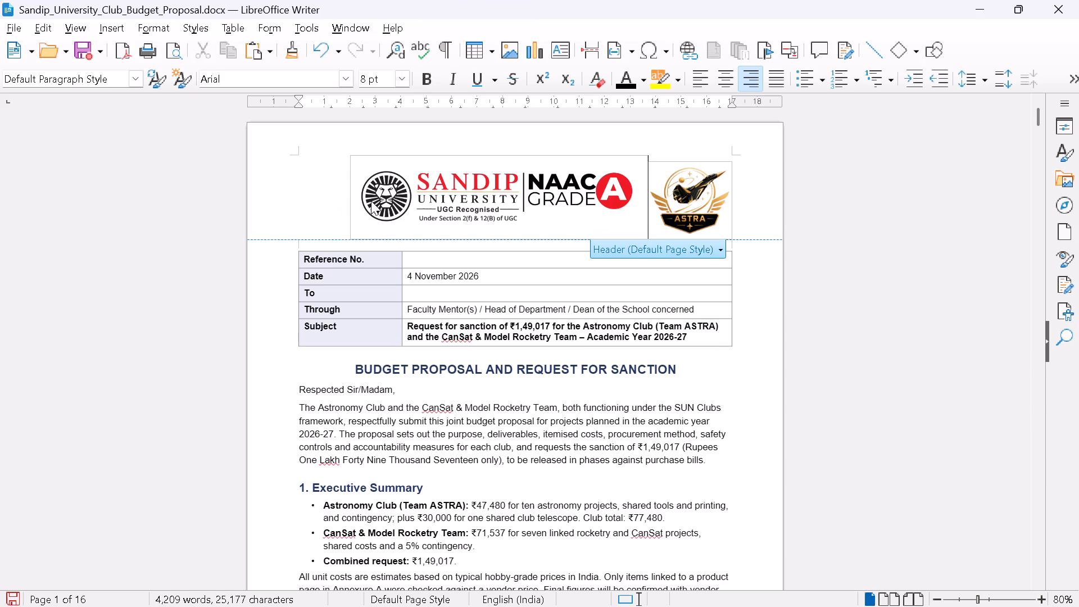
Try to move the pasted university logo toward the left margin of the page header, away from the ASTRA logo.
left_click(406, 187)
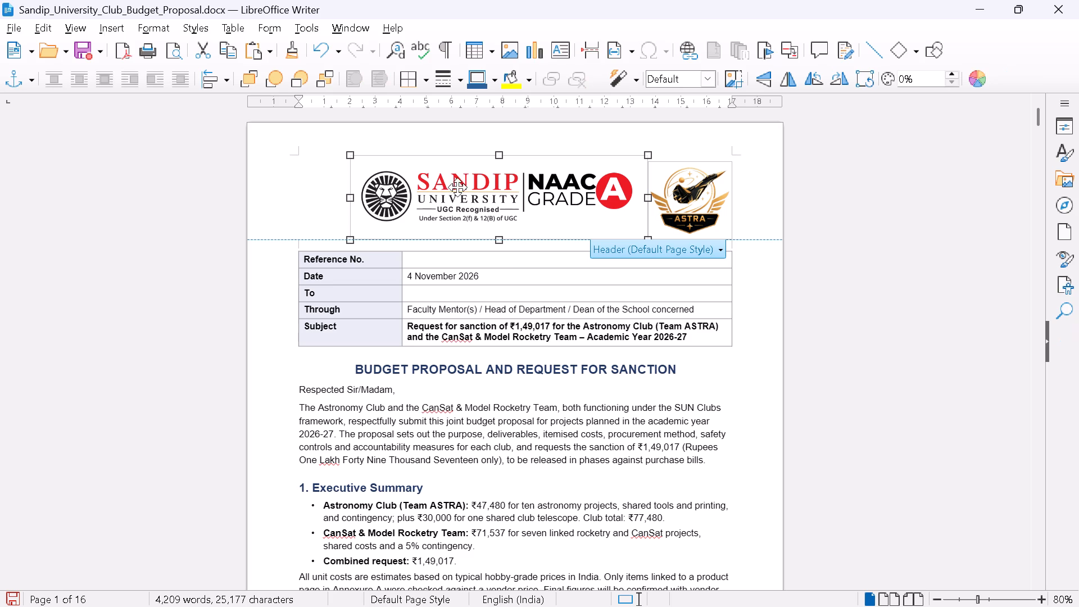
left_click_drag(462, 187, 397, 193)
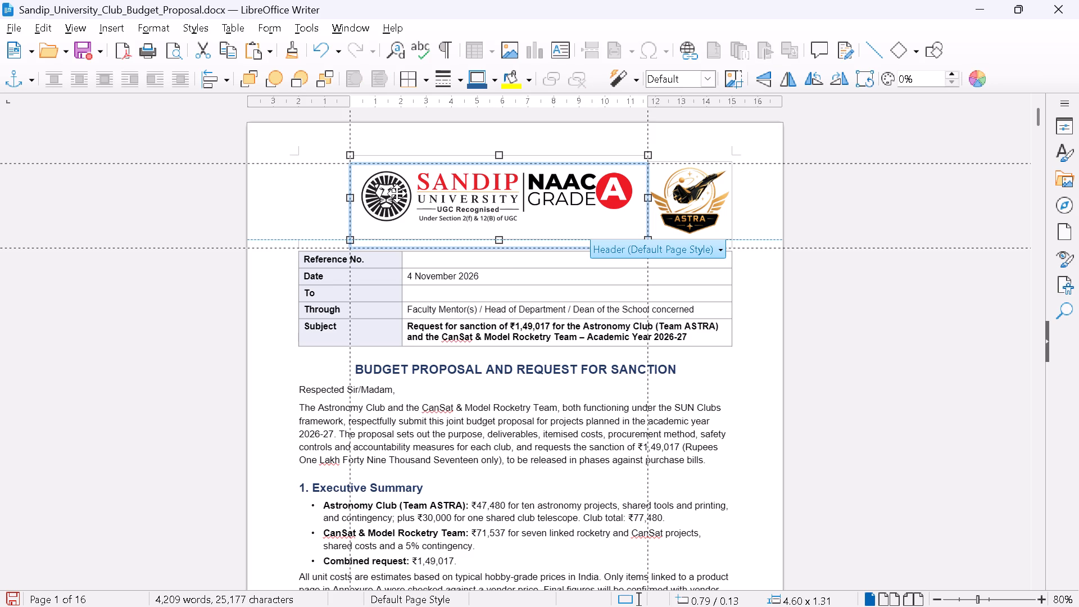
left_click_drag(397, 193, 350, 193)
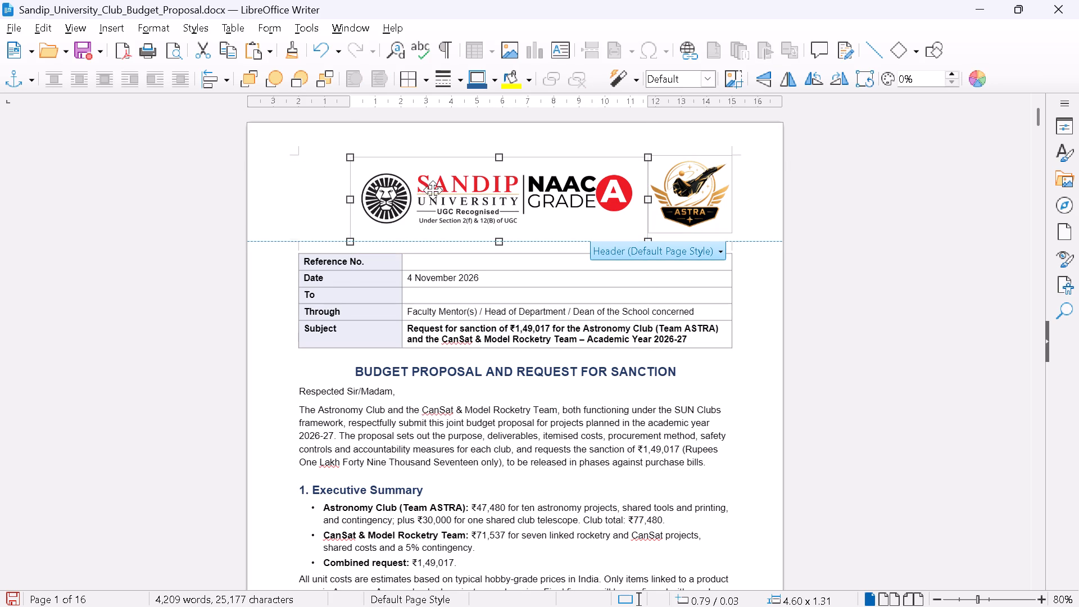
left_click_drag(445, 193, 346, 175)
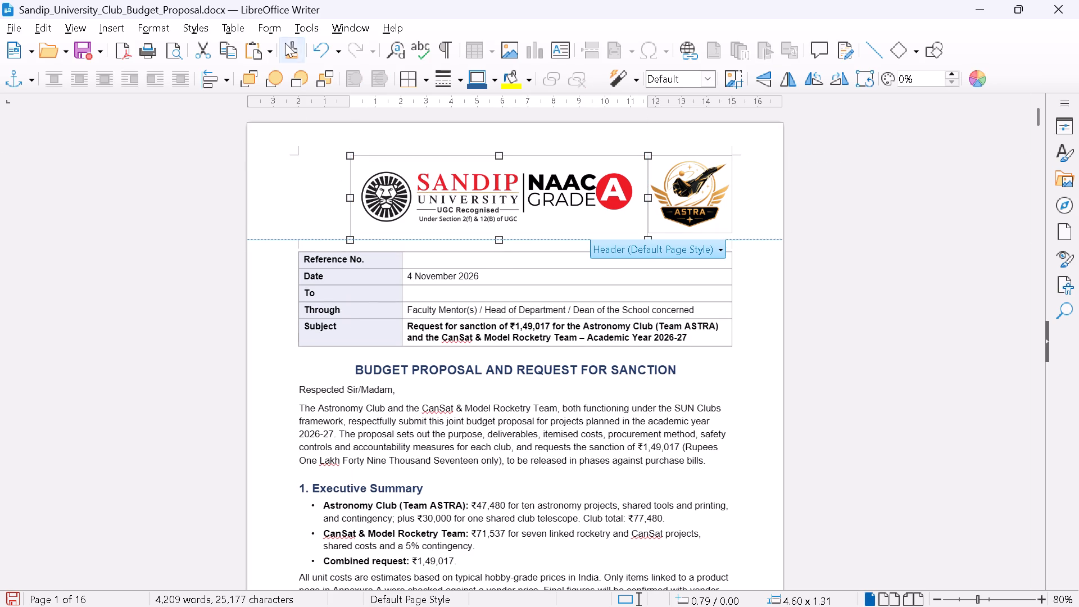
Undo the edits until the page header text is restored and both logos are back above the details table, keeping the To field empty.
left_click(309, 47)
left_click(309, 47)
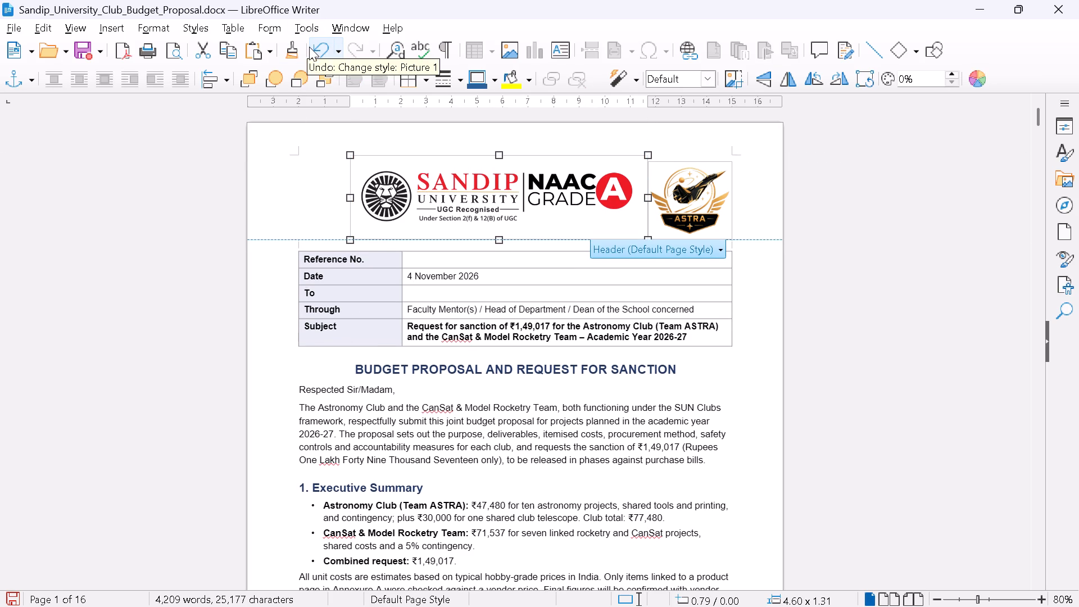
left_click(309, 47)
left_click(309, 47)
left_click(309, 47)
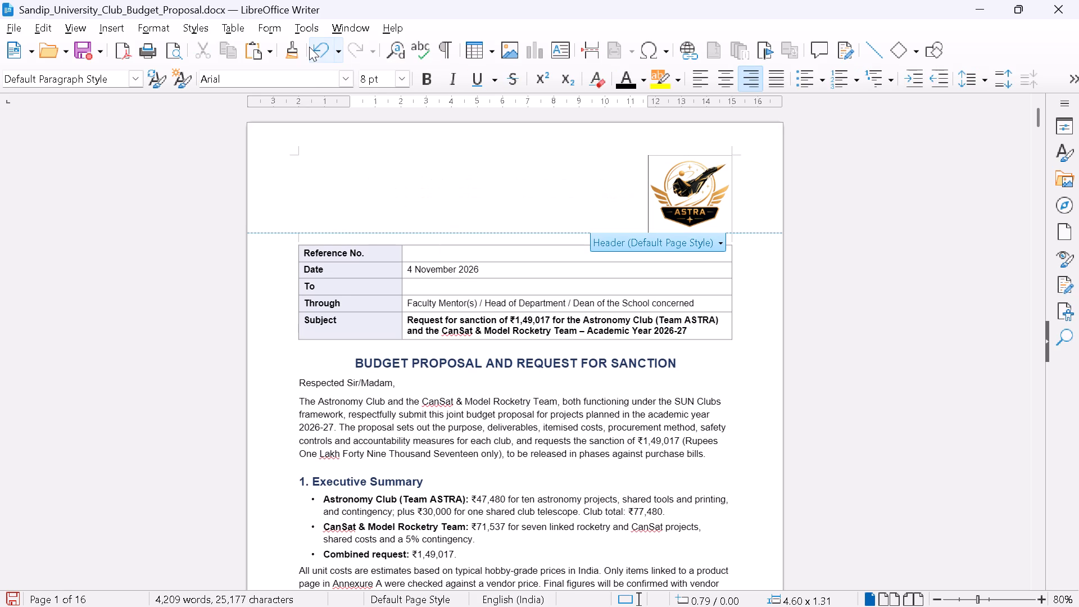
left_click(309, 47)
left_click(309, 47)
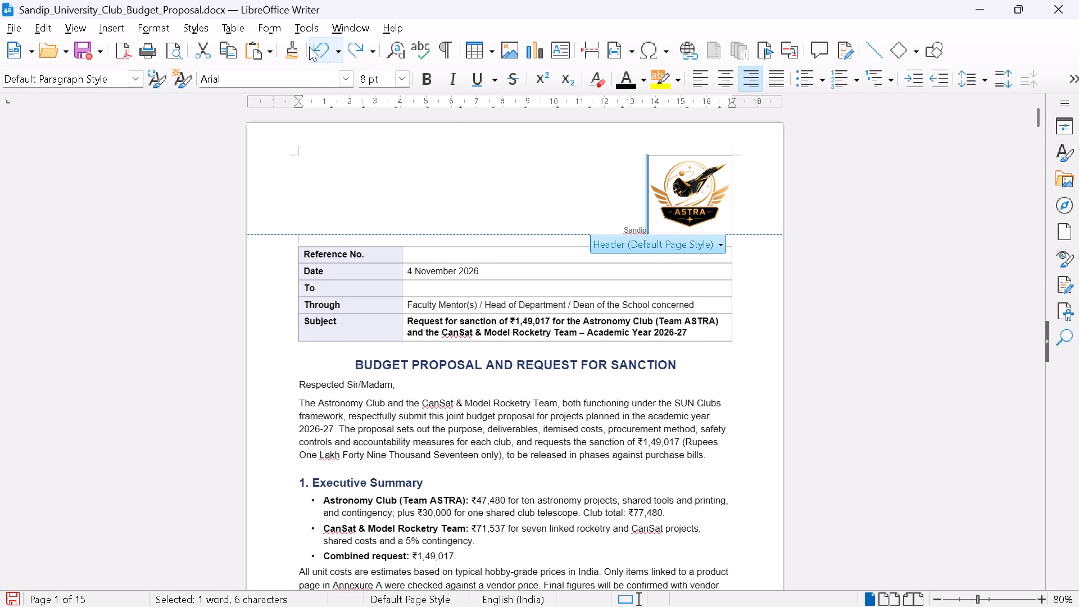
left_click(309, 47)
double_click(309, 47)
left_click(309, 47)
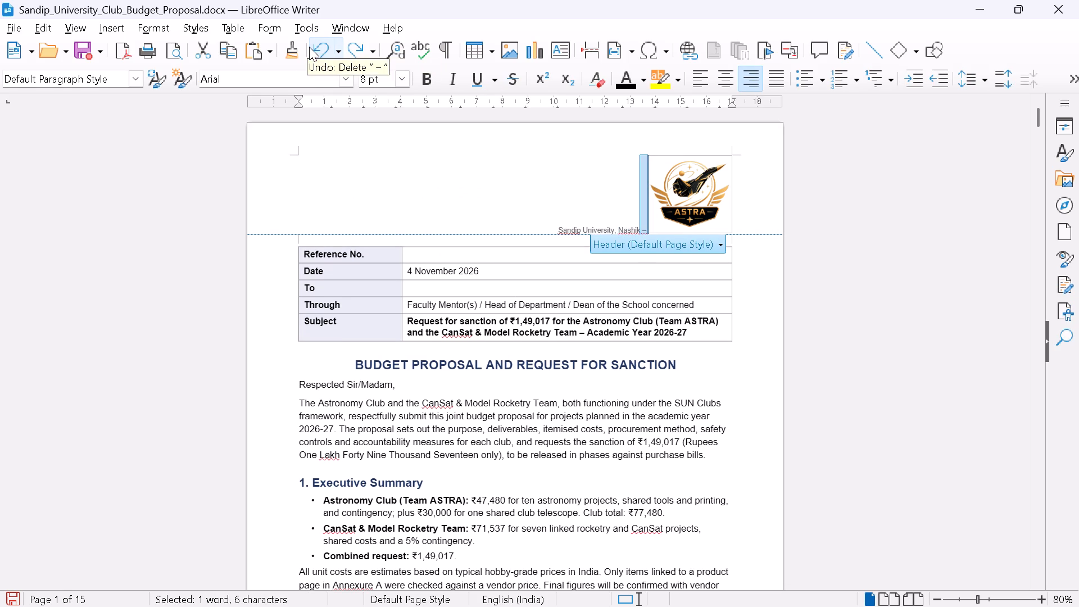
left_click(309, 47)
left_click(309, 47)
left_click(309, 47)
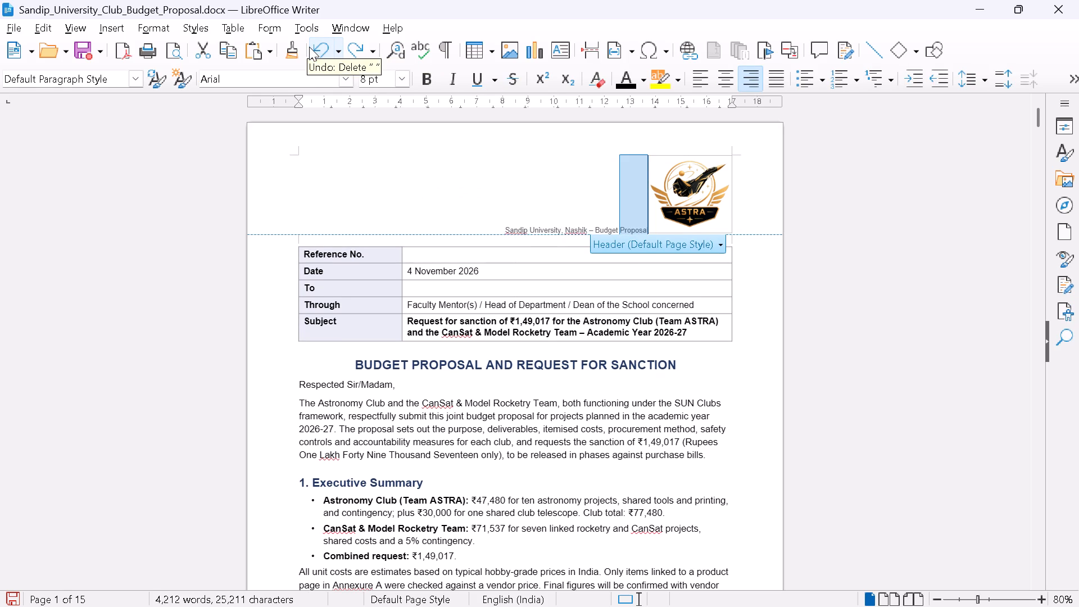
left_click(309, 47)
left_click(309, 47)
left_click(309, 47)
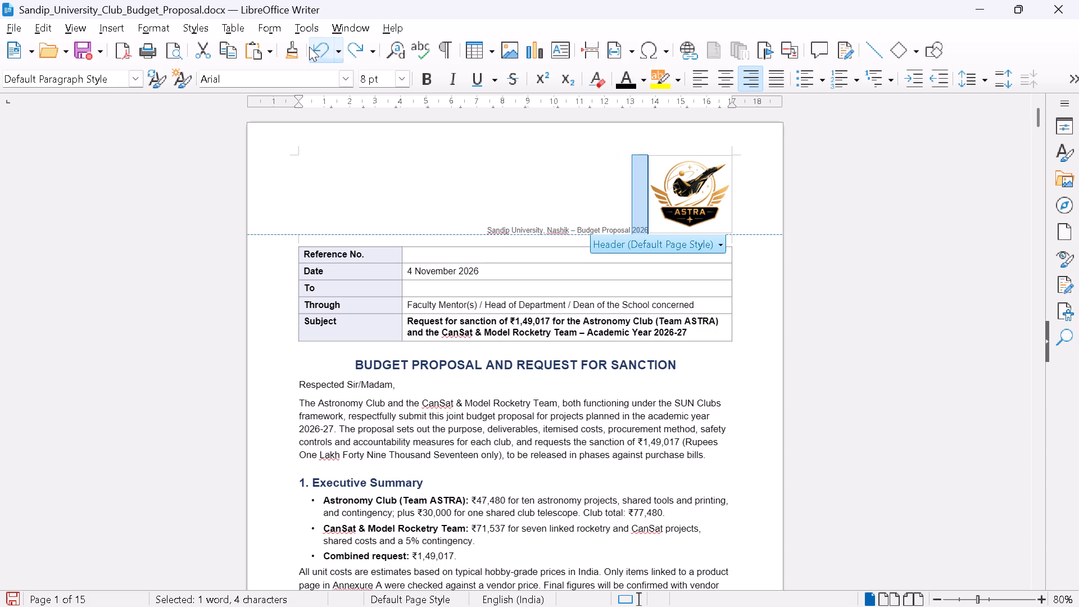
left_click(309, 47)
left_click(309, 47)
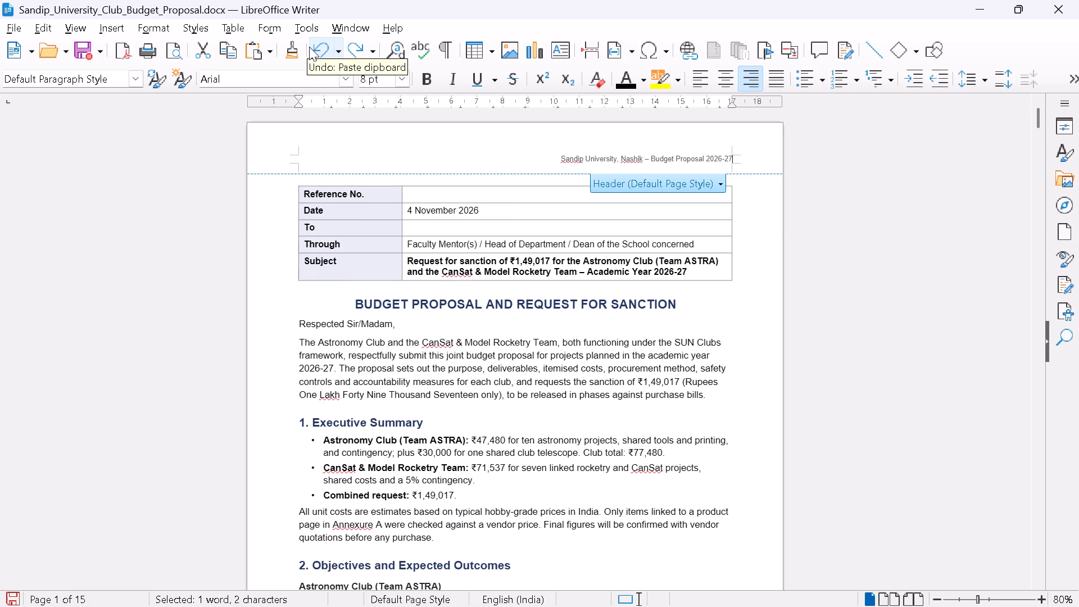
left_click(309, 47)
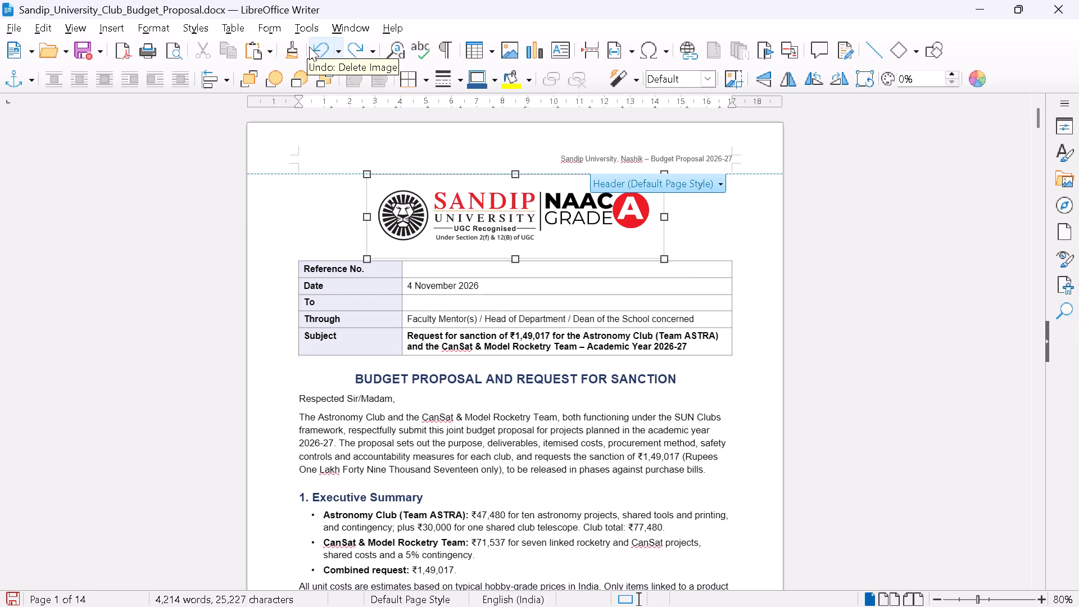
left_click(309, 47)
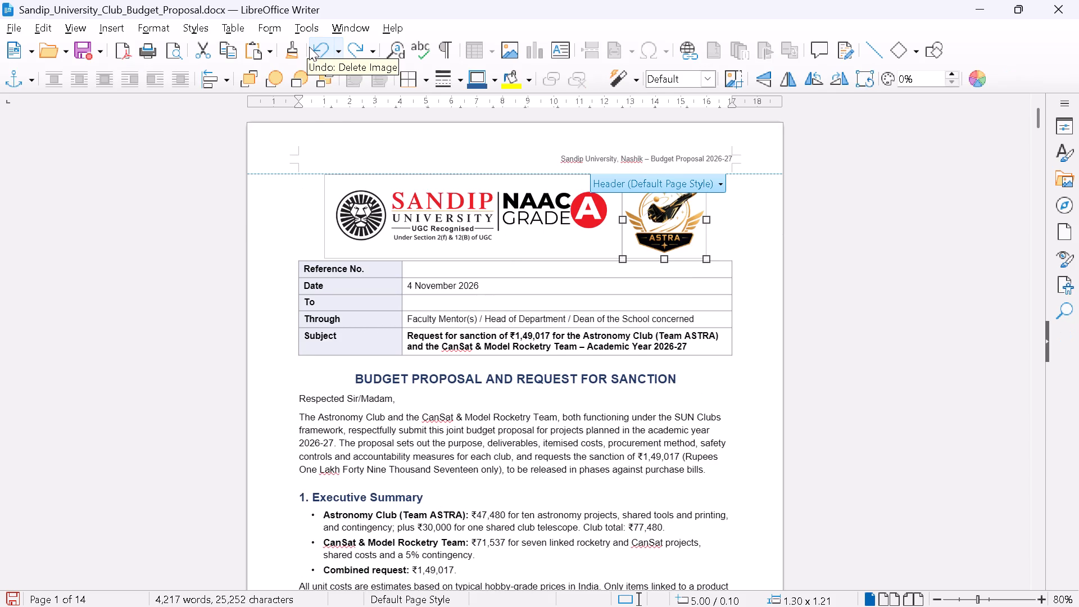
left_click(309, 47)
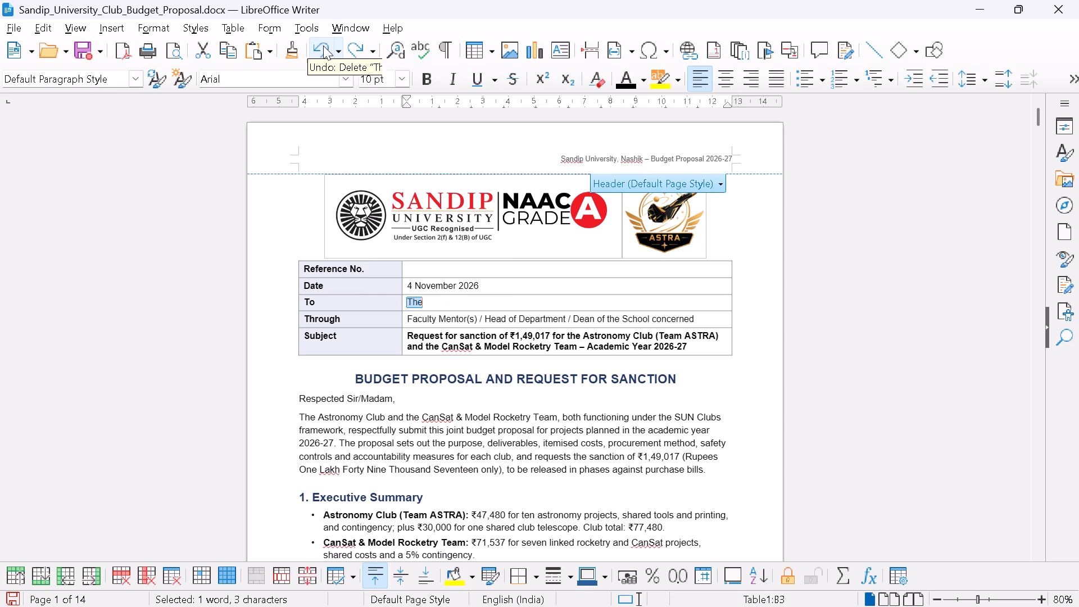
left_click(347, 46)
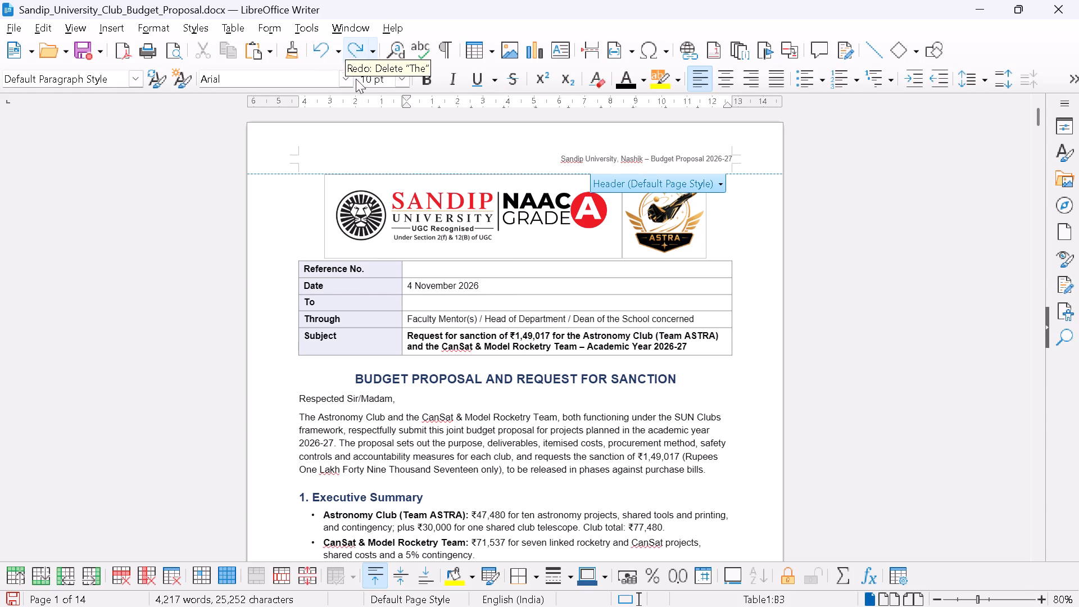
Delete the university logo and the ASTRA logo from the letterhead above the budget proposal's details table.
left_click(428, 205)
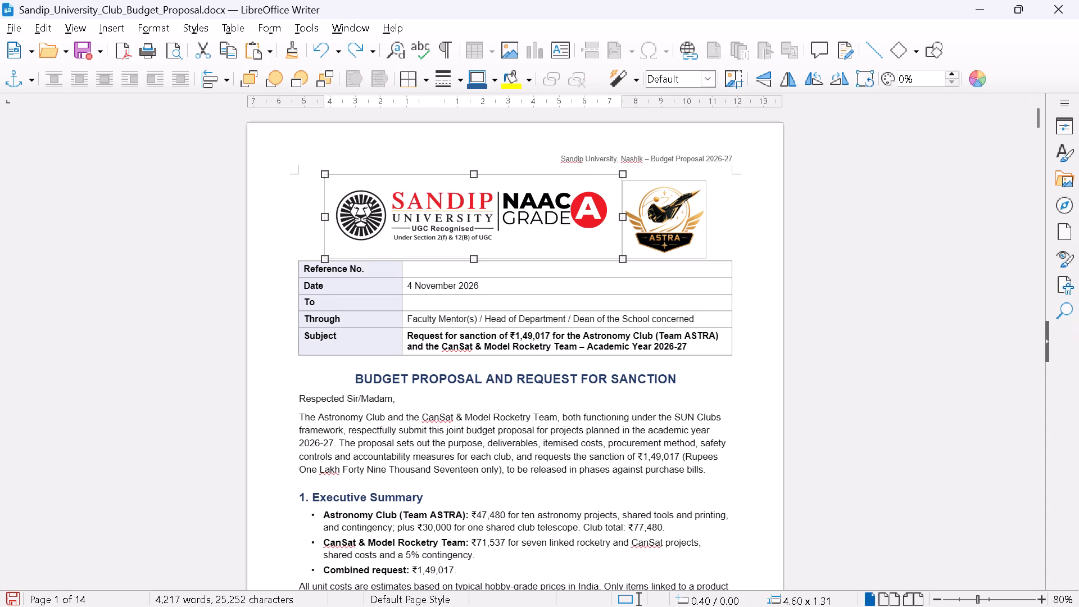
key("BackSpace")
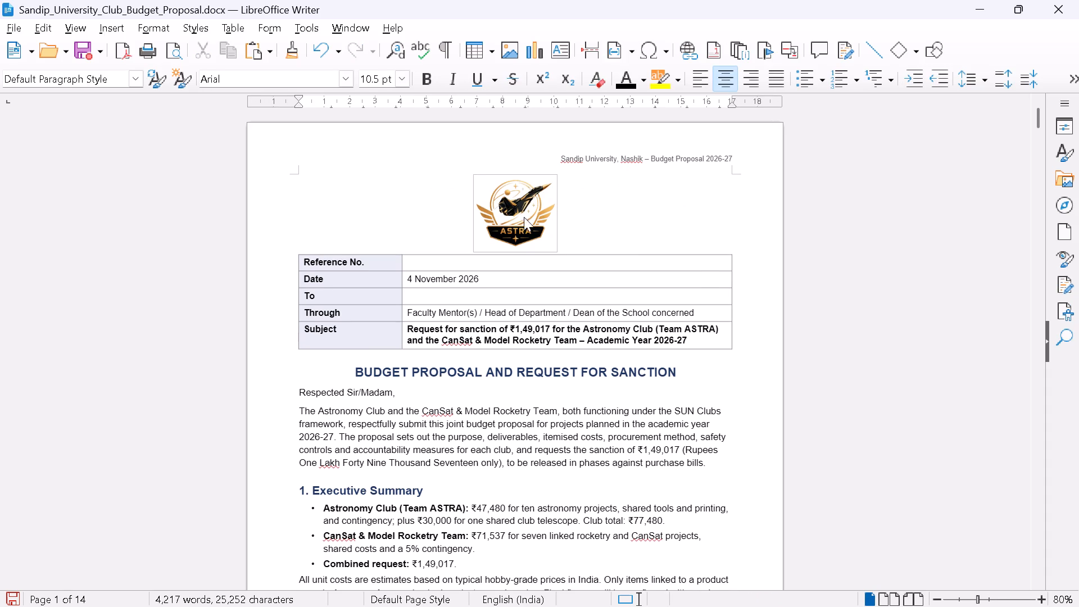
left_click(493, 215)
key("BackSpace")
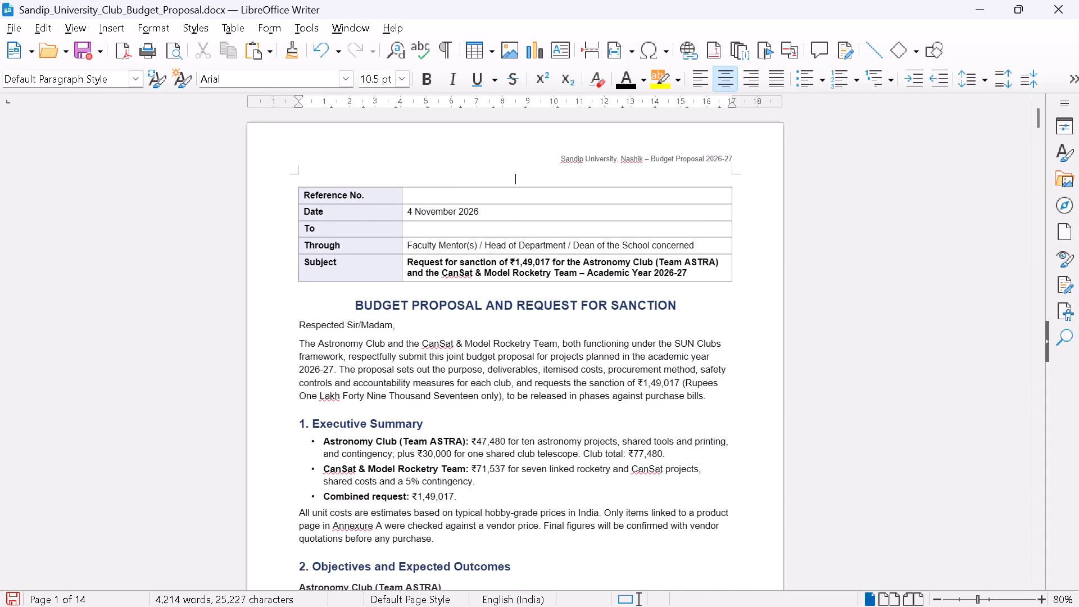
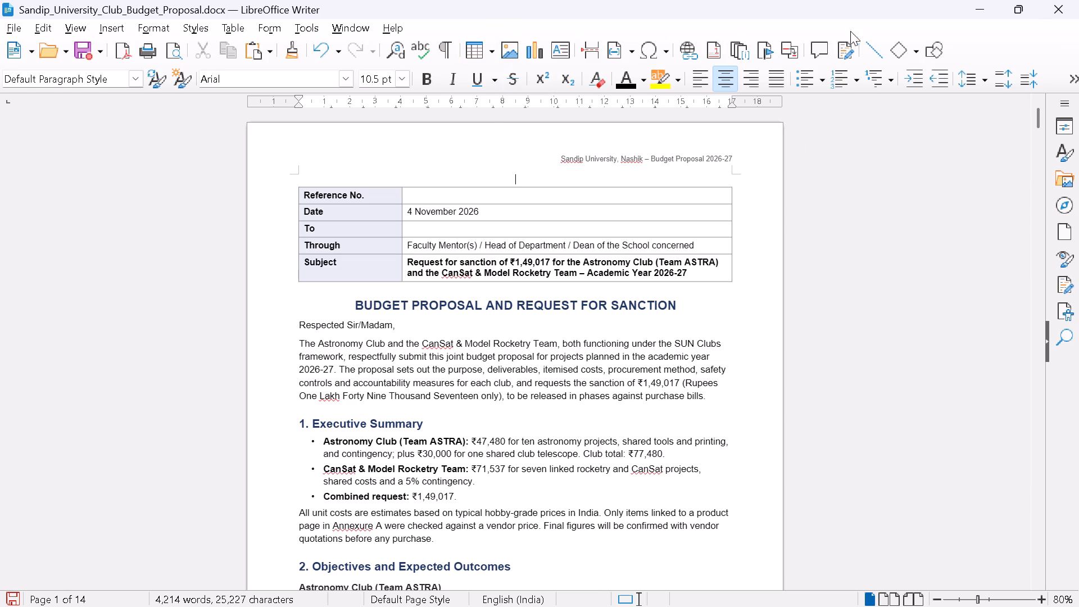
Export the university logo from the CanSat proposal's header as a PNG named "Sanddip university logo" in Pictures > Camera Roll, with default PNG options.
left_click(982, 0)
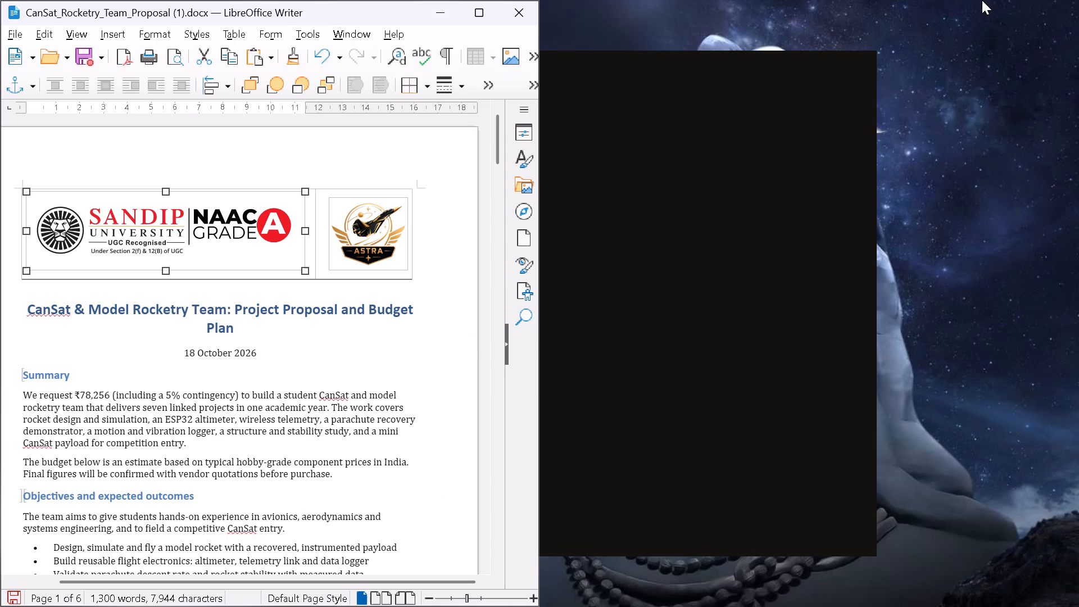
left_click(248, 247)
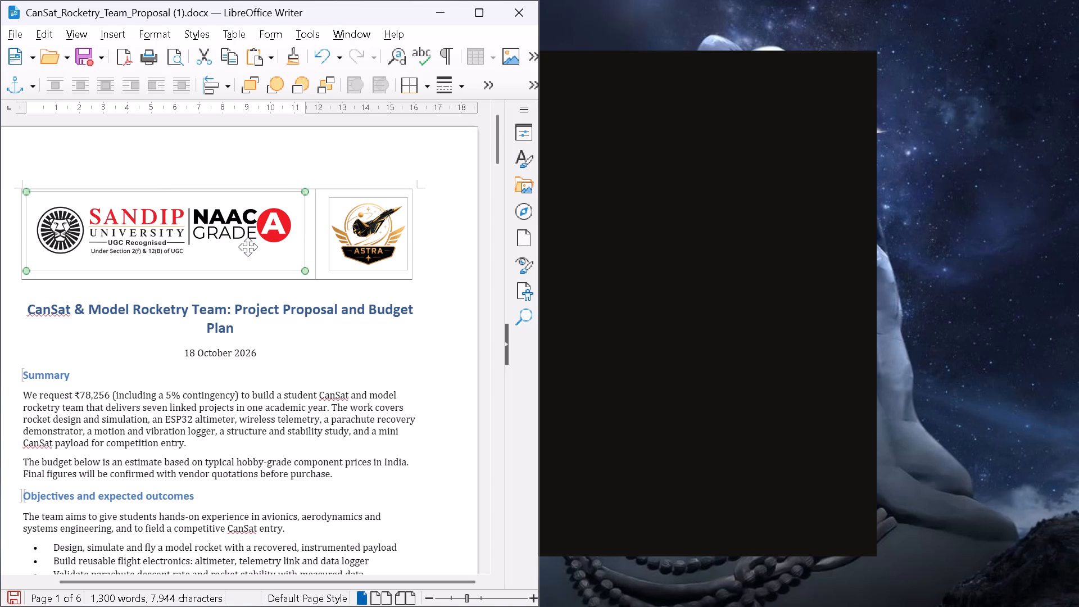
left_click(248, 247)
right_click(248, 247)
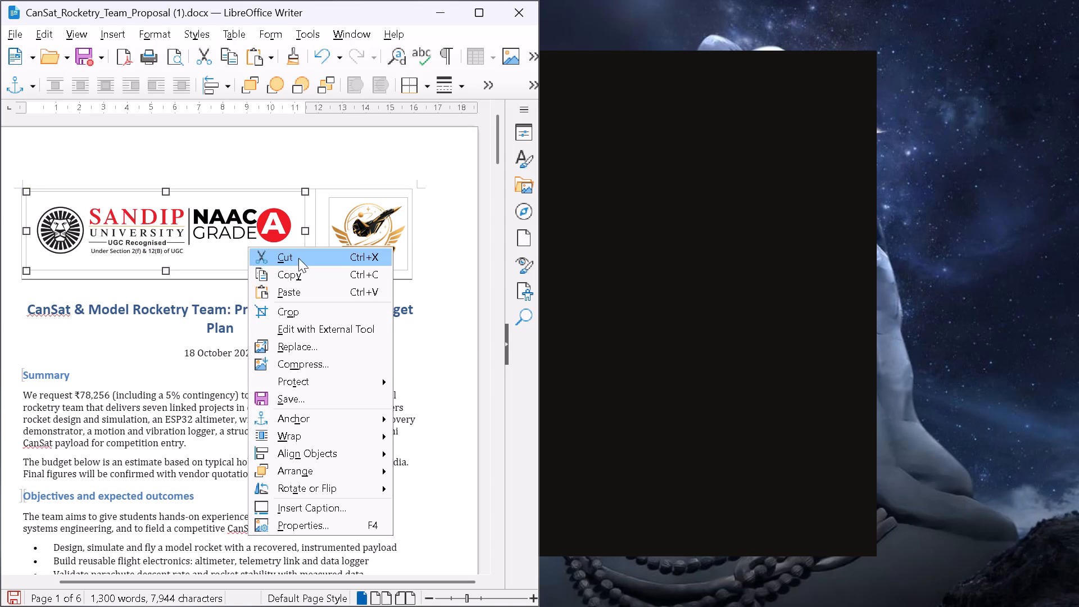
left_click(318, 394)
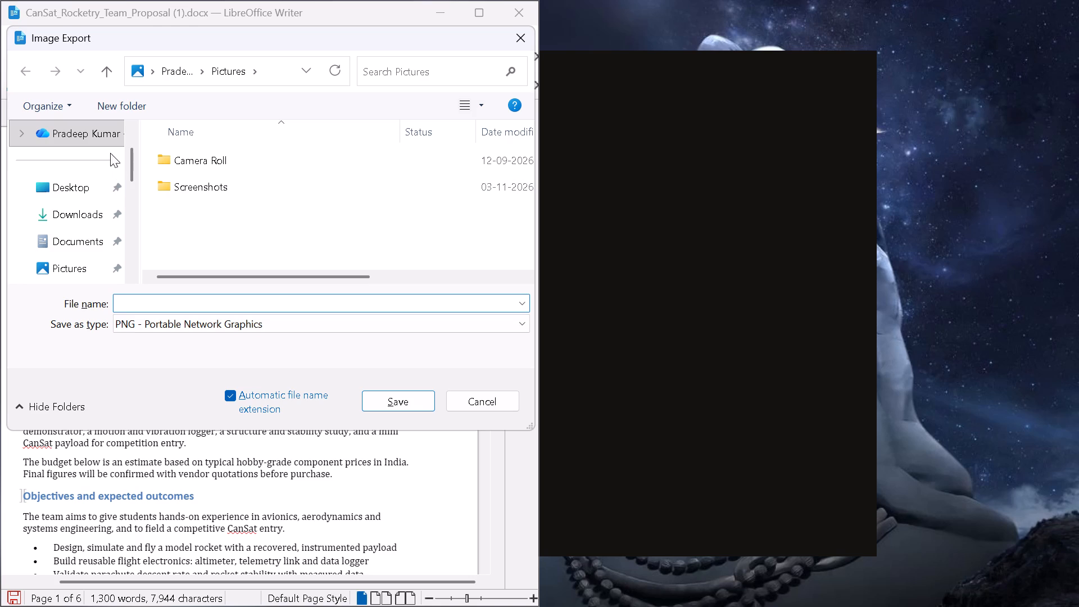
scroll(94, 206, "up", 1)
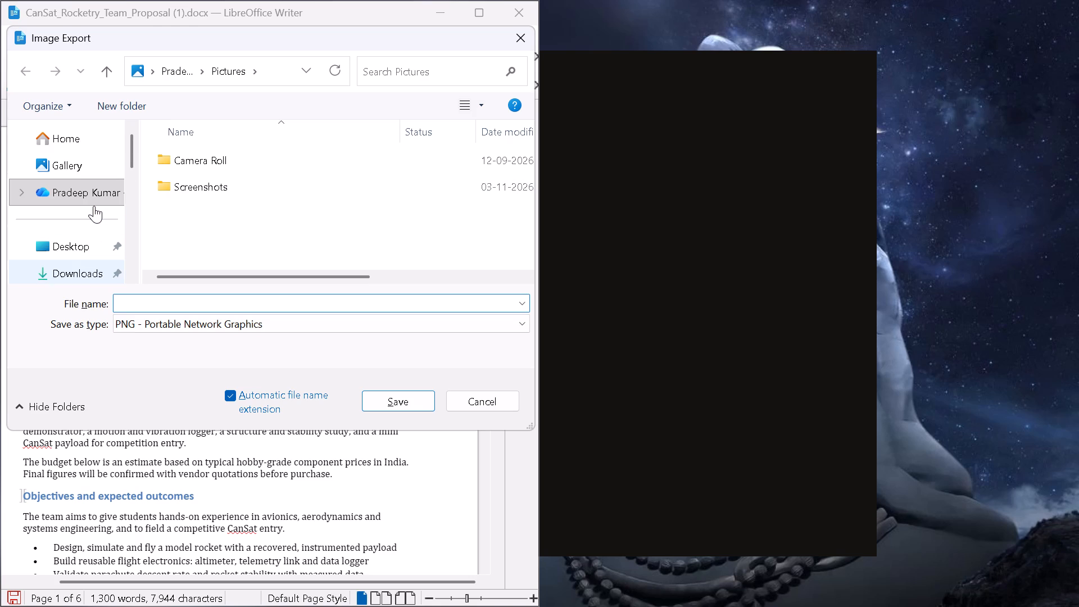
scroll(94, 206, "up", 2)
scroll(94, 206, "down", 1)
left_click(76, 236)
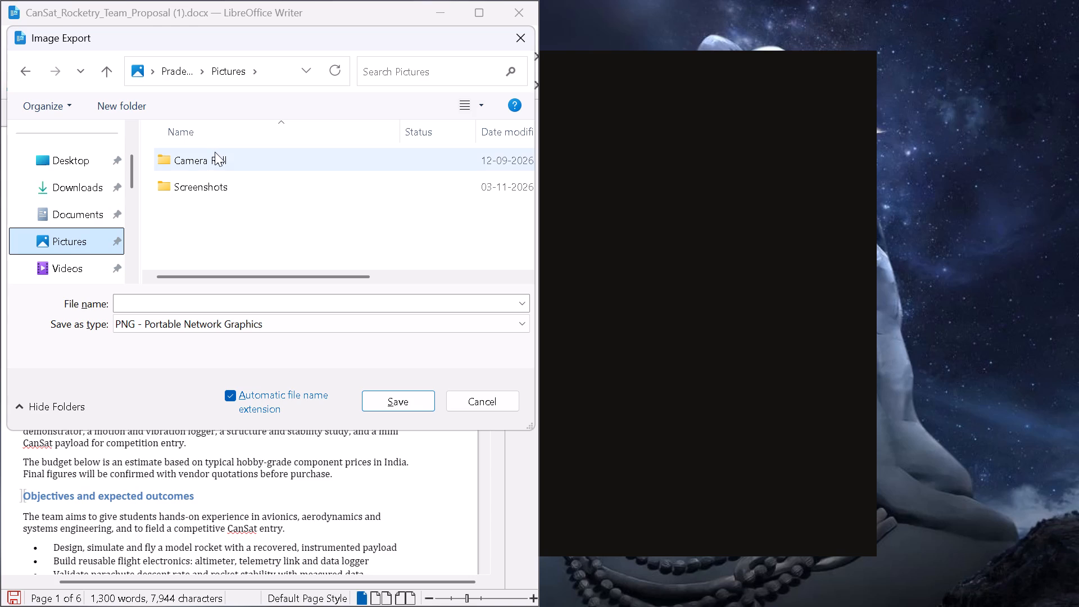
left_click(243, 183)
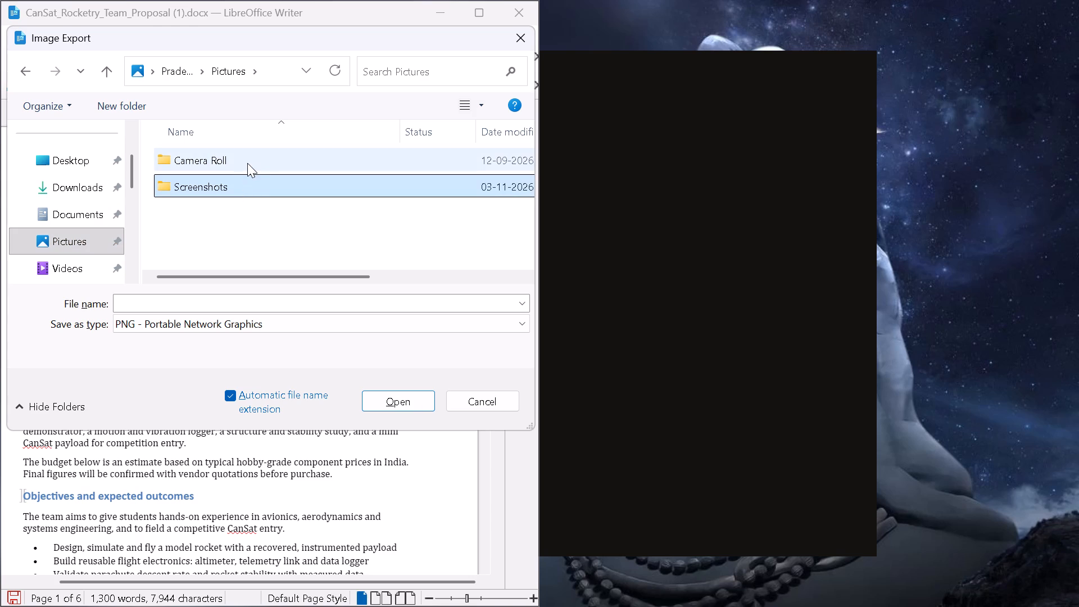
left_click(247, 163)
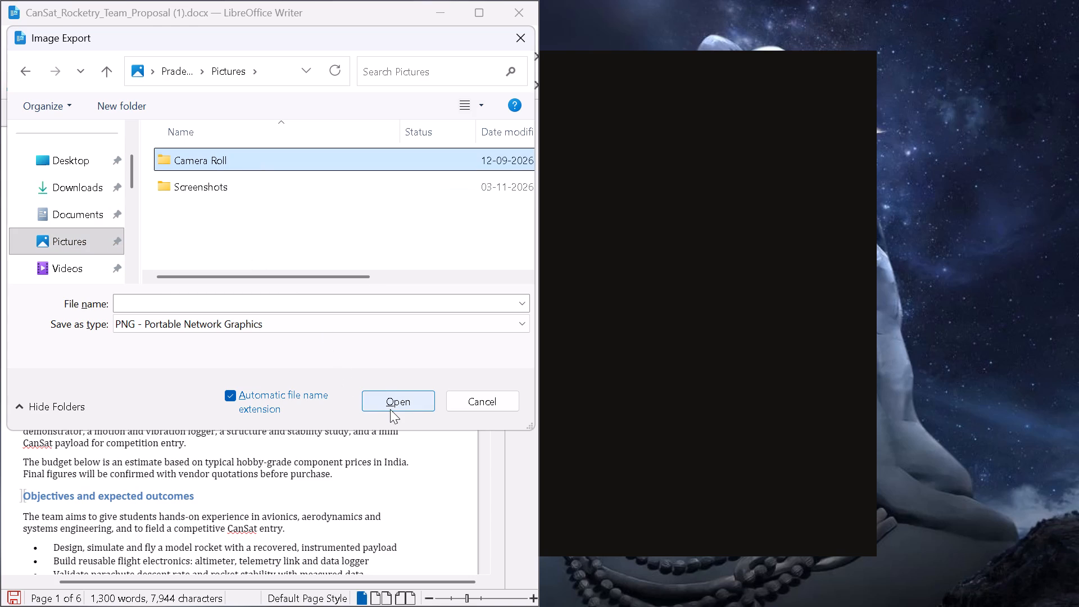
left_click(390, 410)
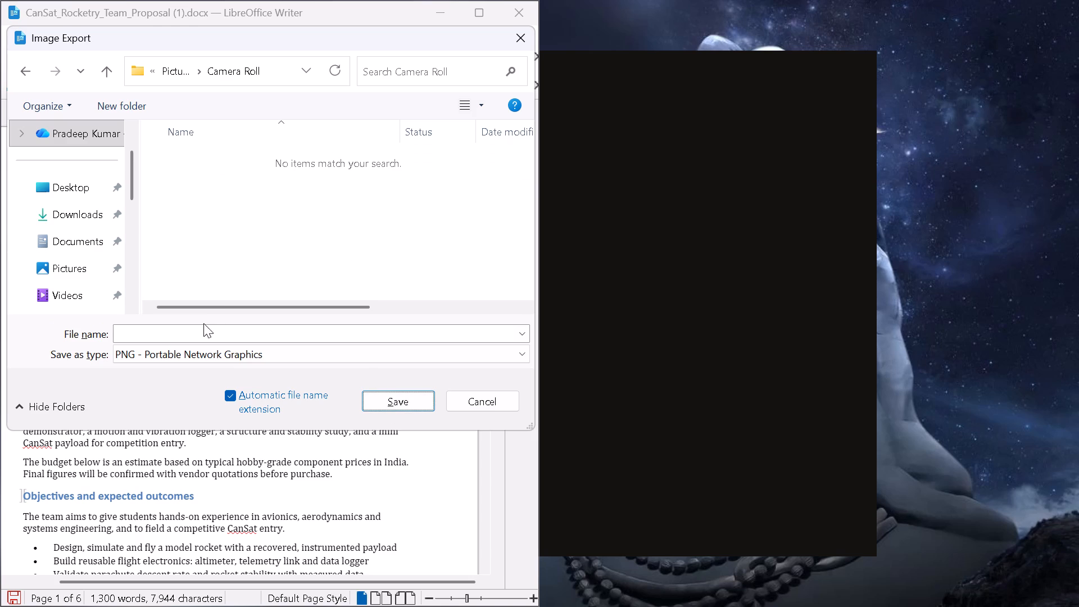
left_click(197, 338)
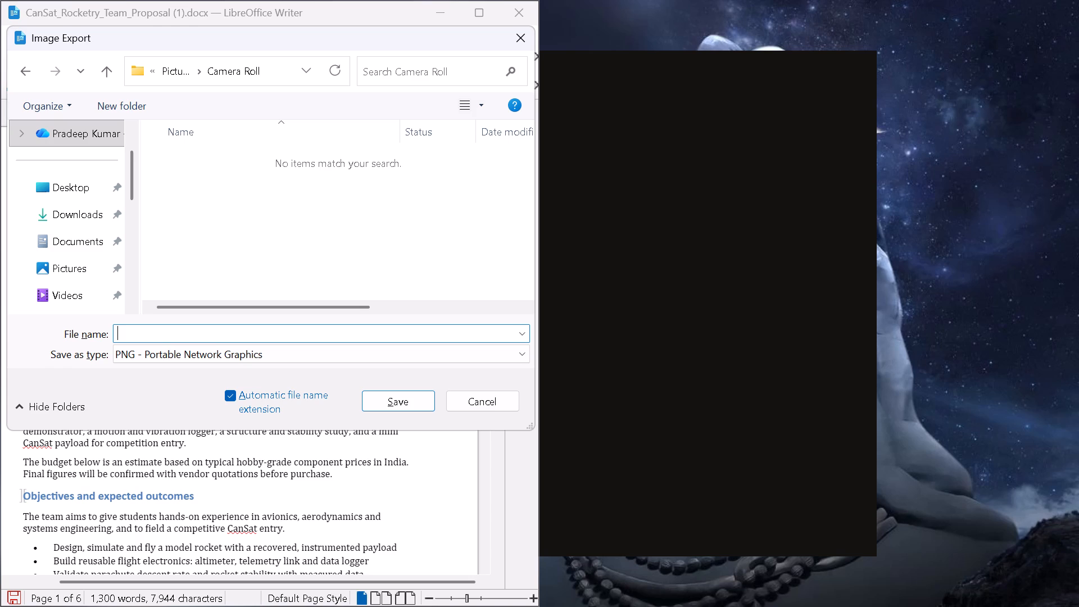
type("Sanddip university")
key("space")
type("logo")
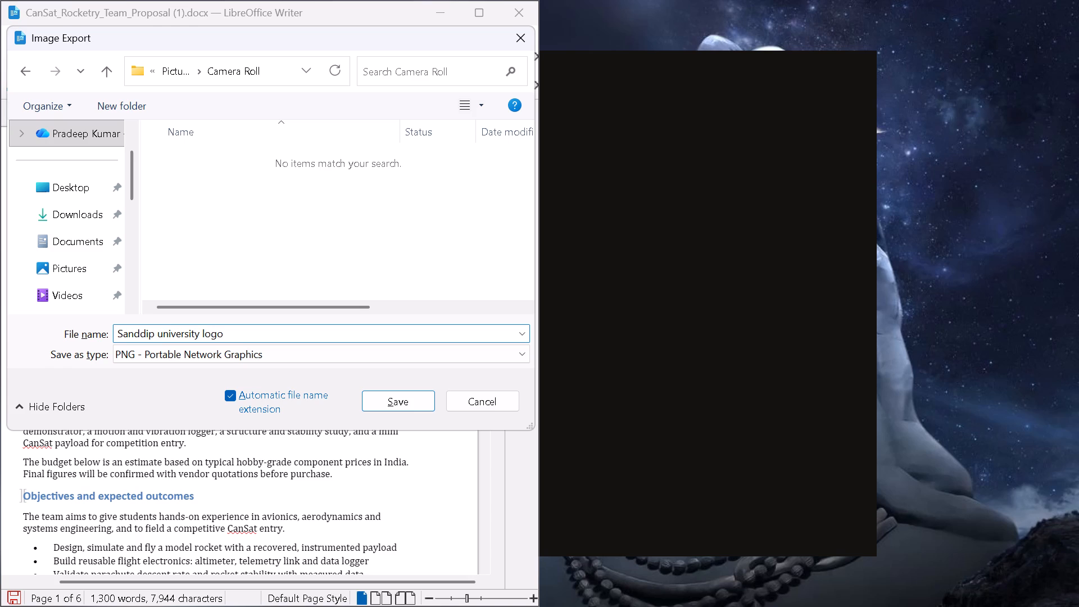
key("Return")
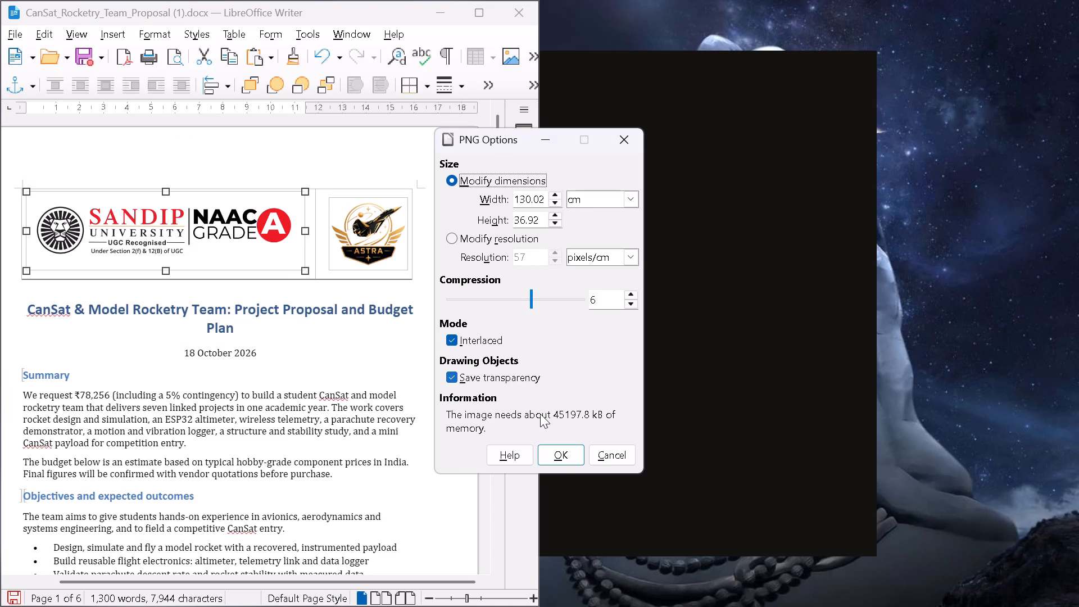
left_click(557, 455)
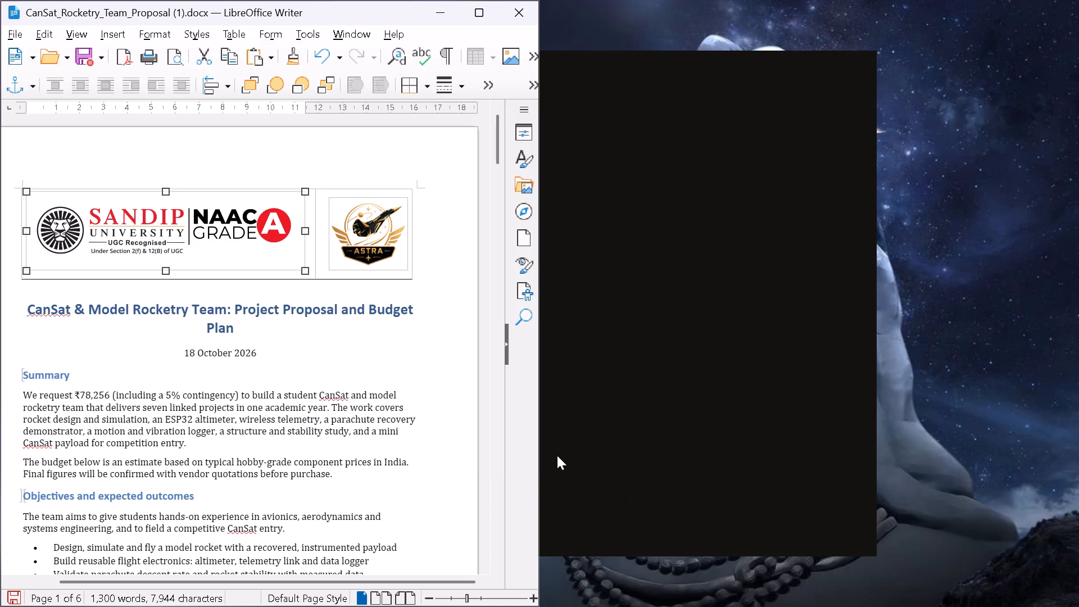
In File Explorer, search Home for "astra" and preview the "astra logo" JPEG file from the results.
left_click(371, 232)
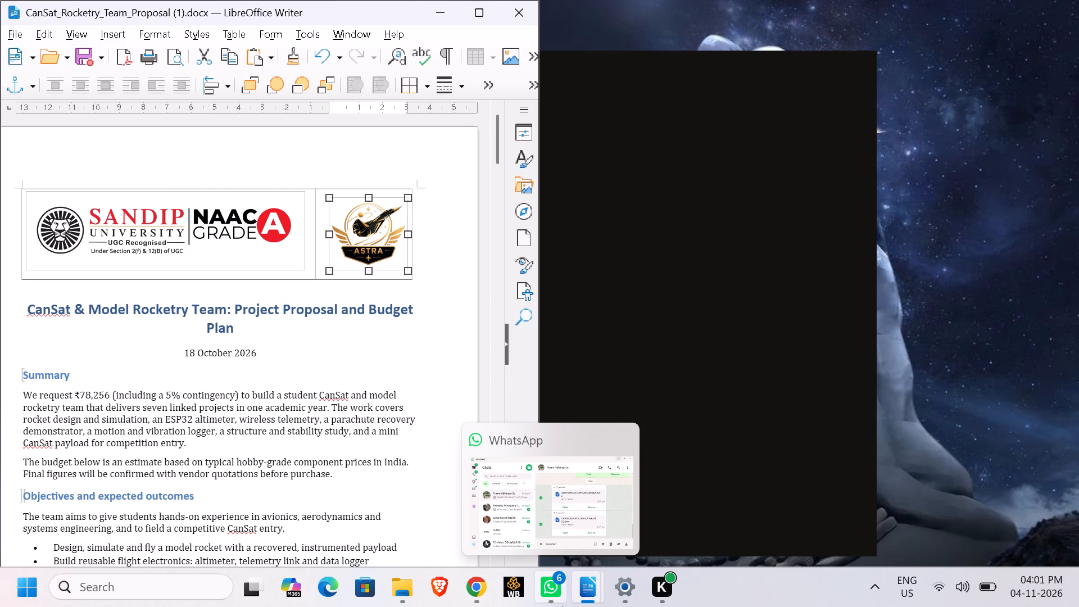
left_click(398, 606)
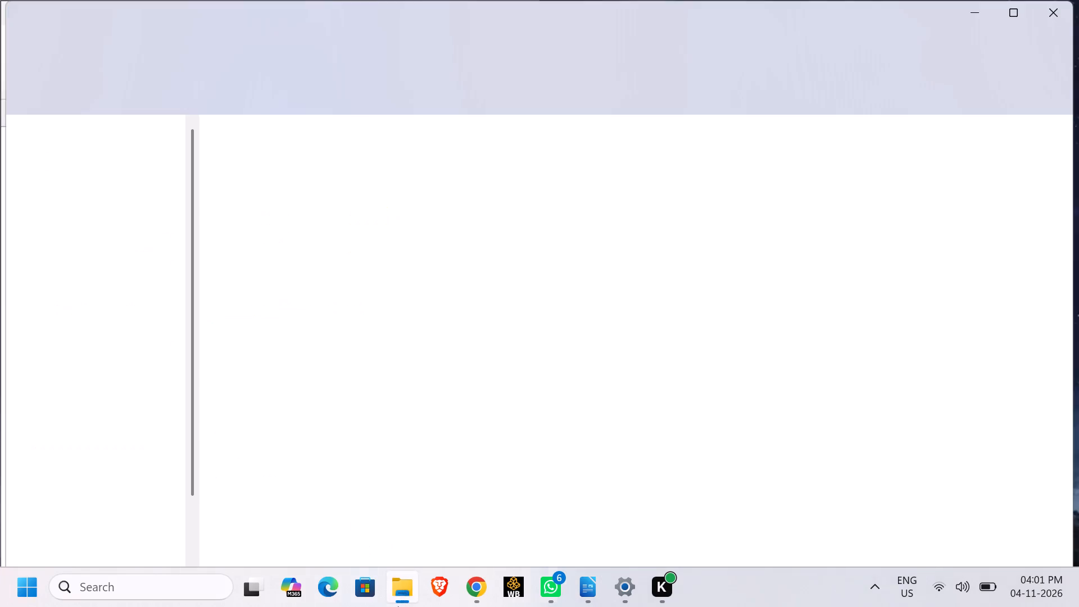
left_click(398, 606)
left_click(396, 606)
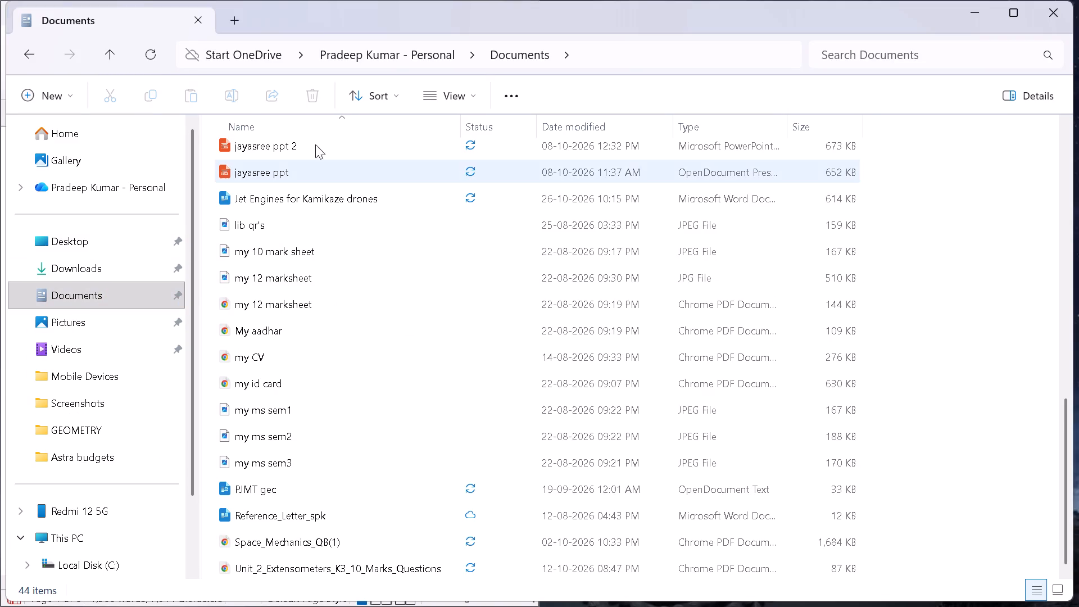
left_click(141, 137)
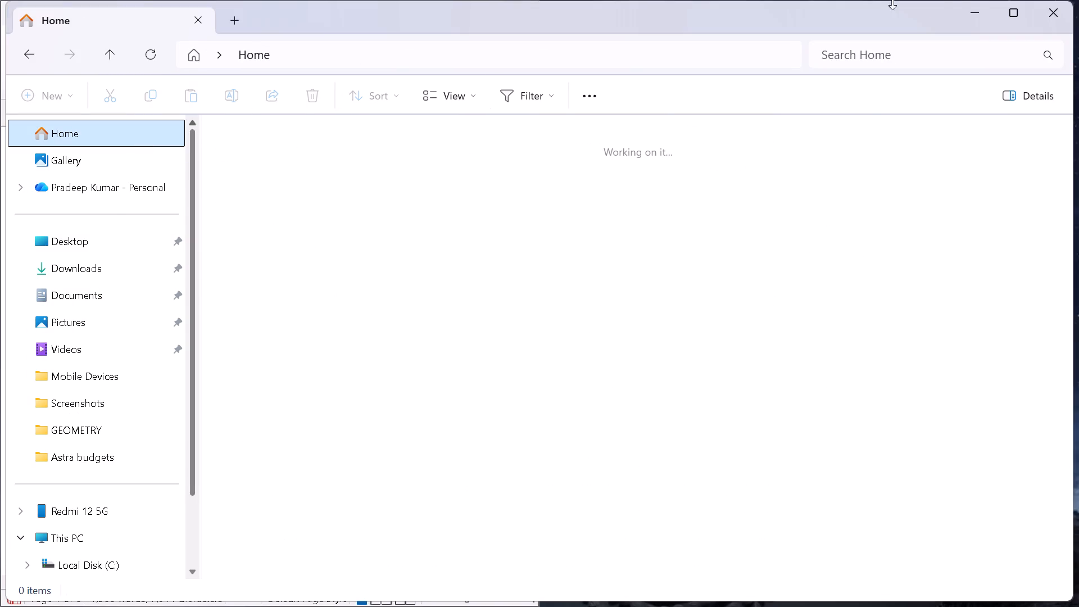
left_click(913, 44)
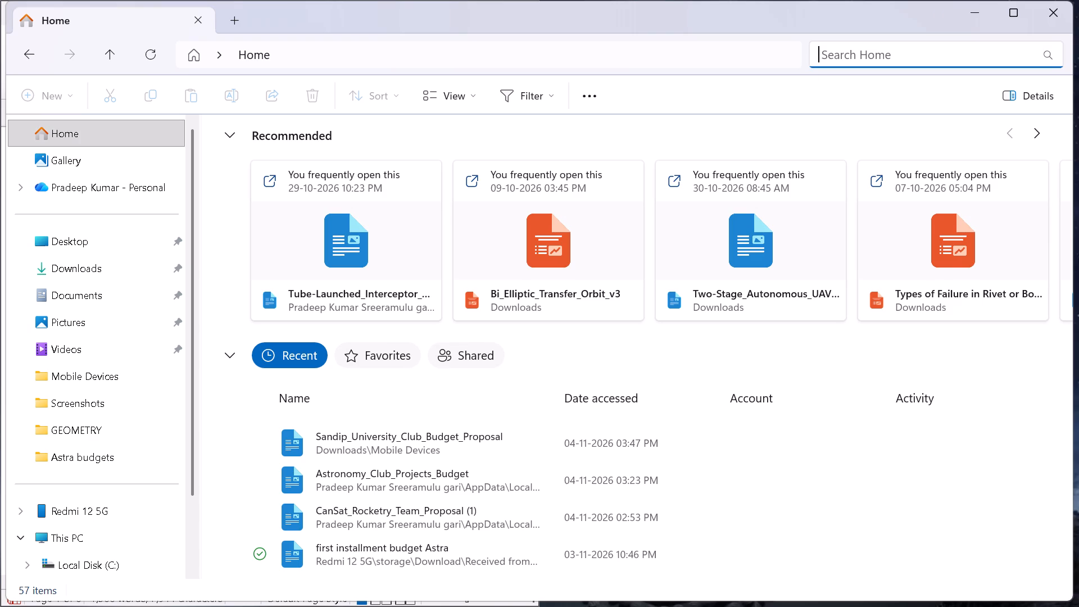
type("astr")
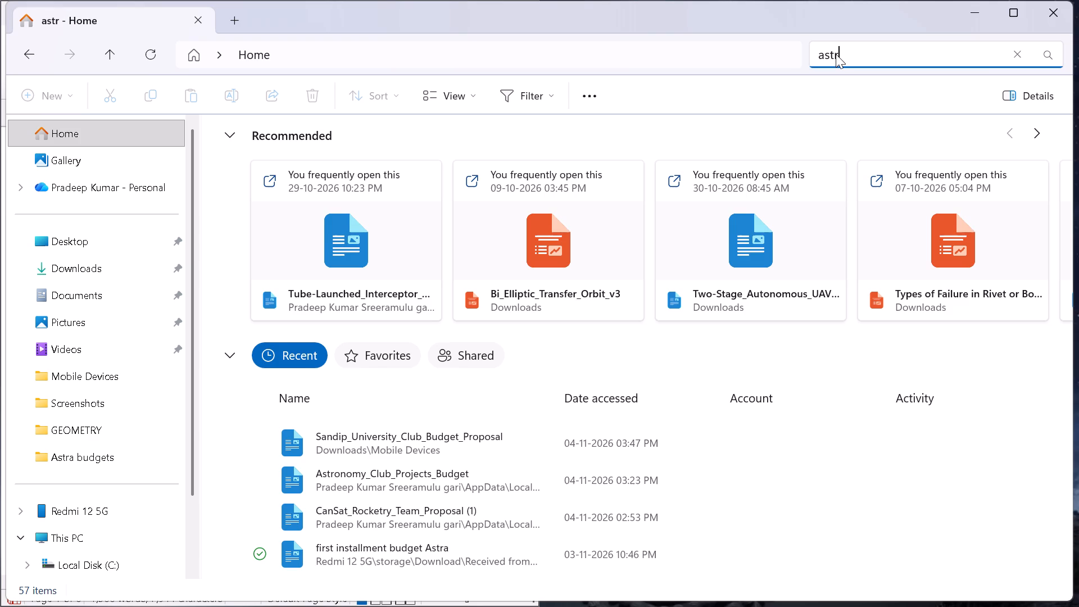
key("a")
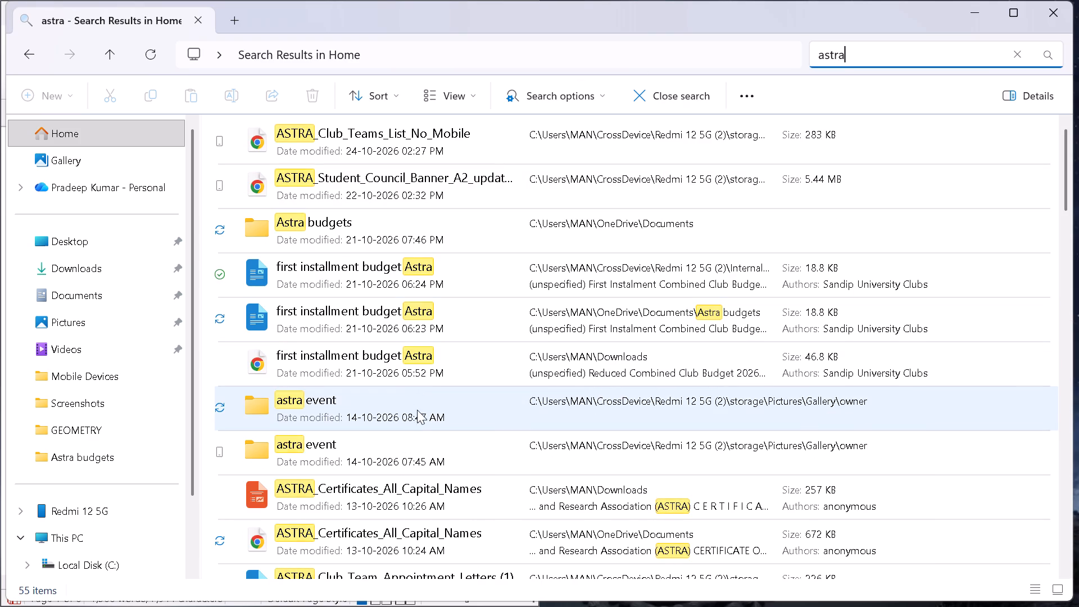
scroll(416, 419, "down", 2)
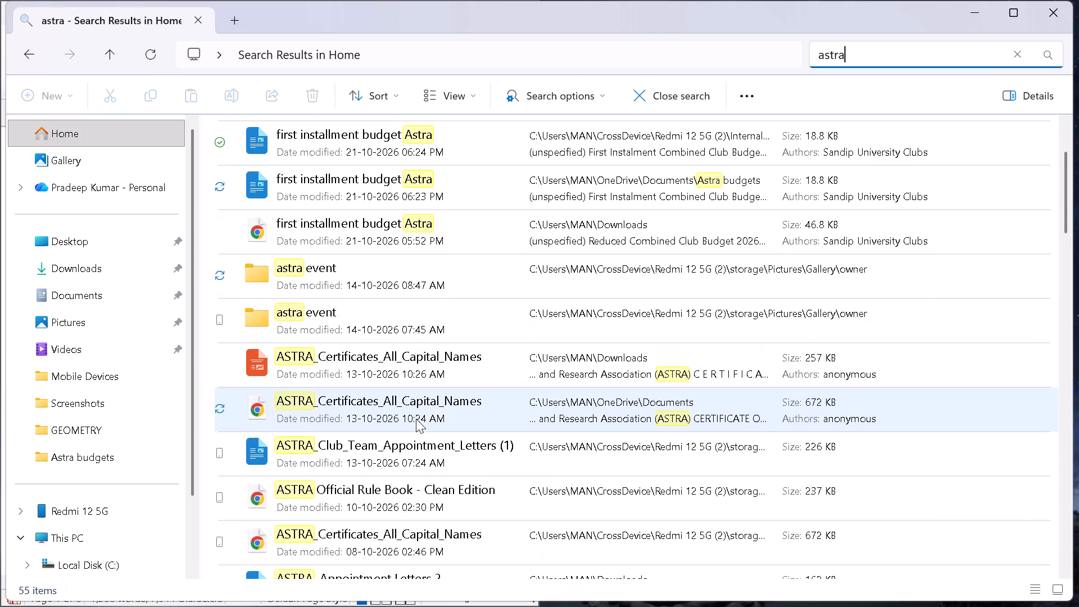
scroll(416, 419, "down", 7)
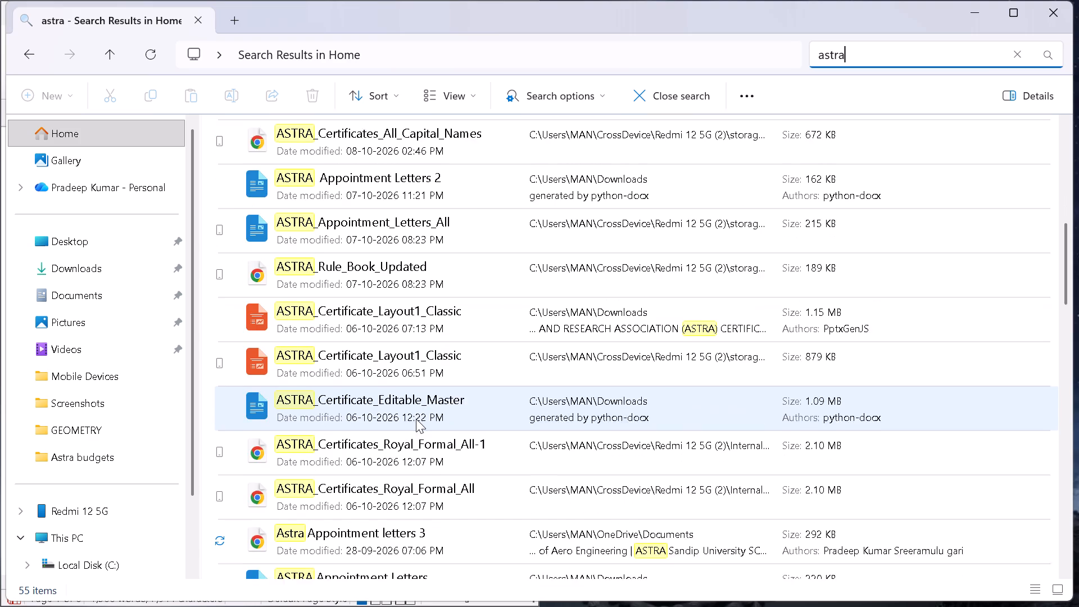
scroll(416, 419, "down", 2)
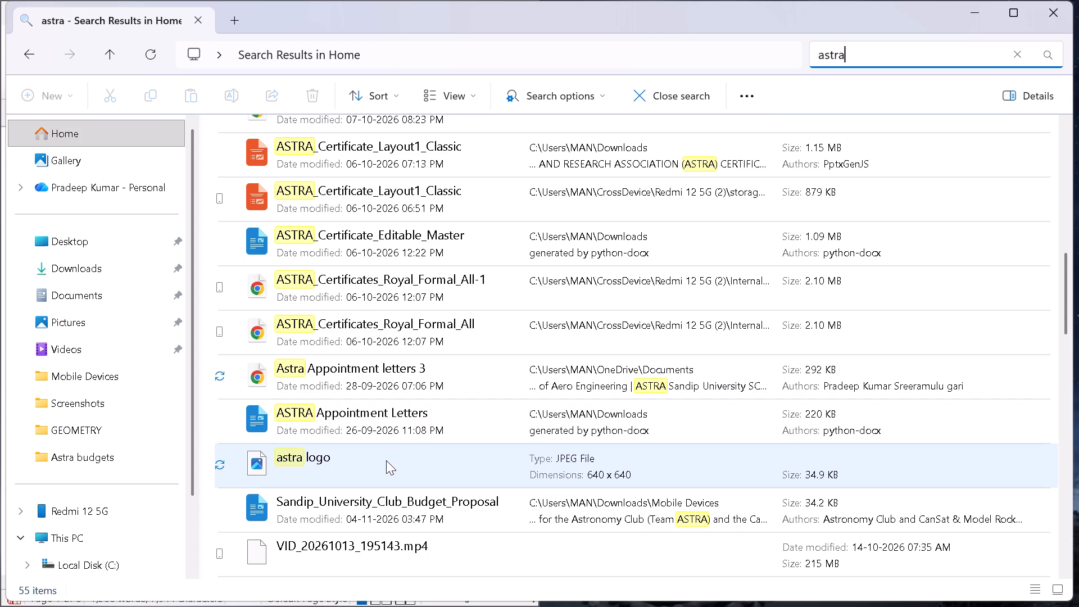
double_click(386, 460)
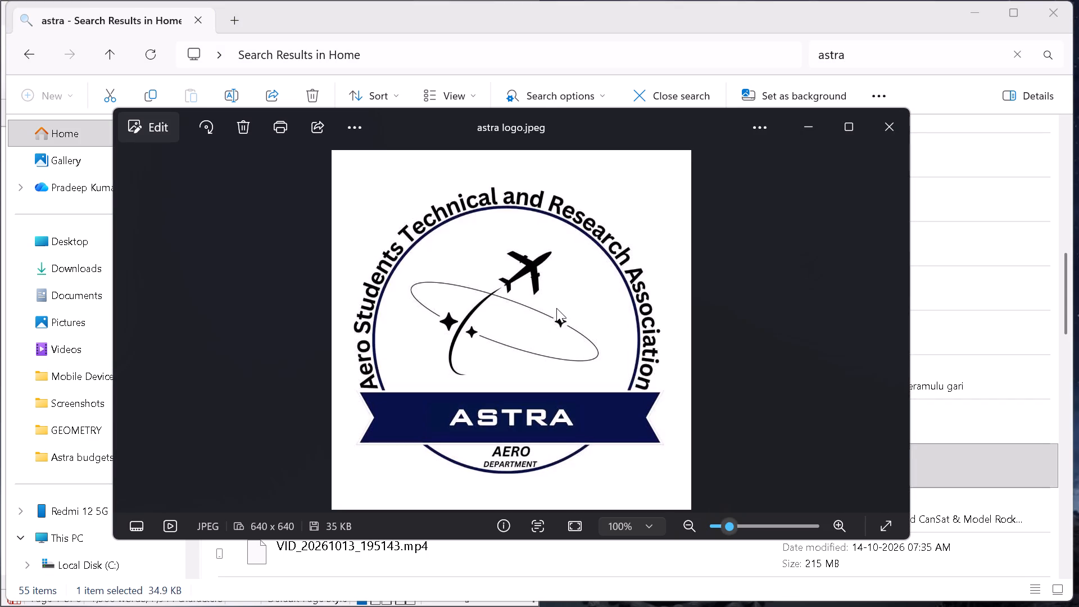
left_click(889, 124)
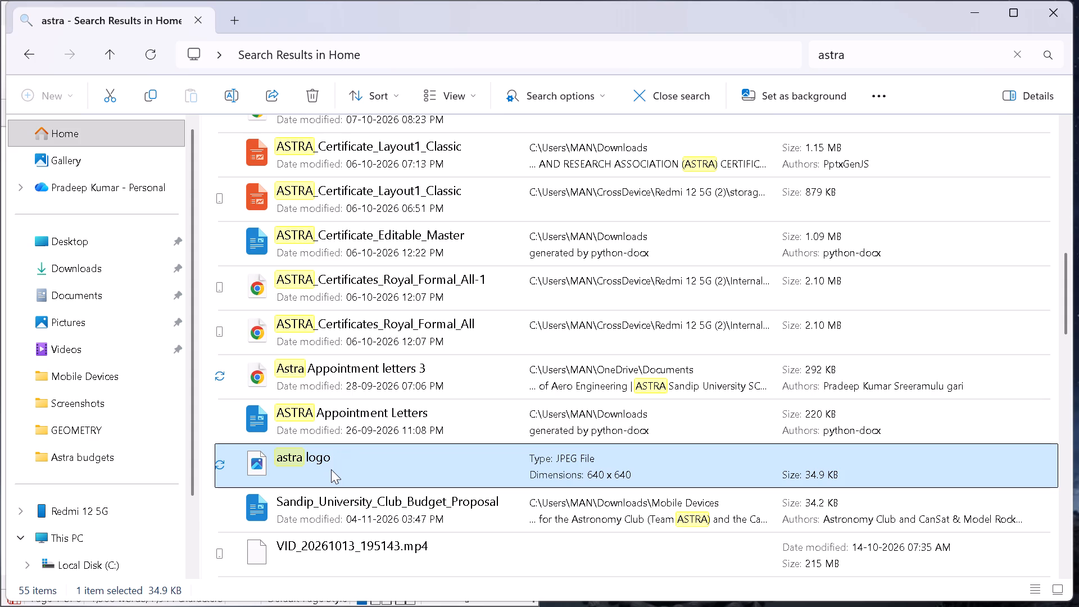
Delete the "astra logo" JPEG file and return to the CanSat proposal.
left_click(311, 88)
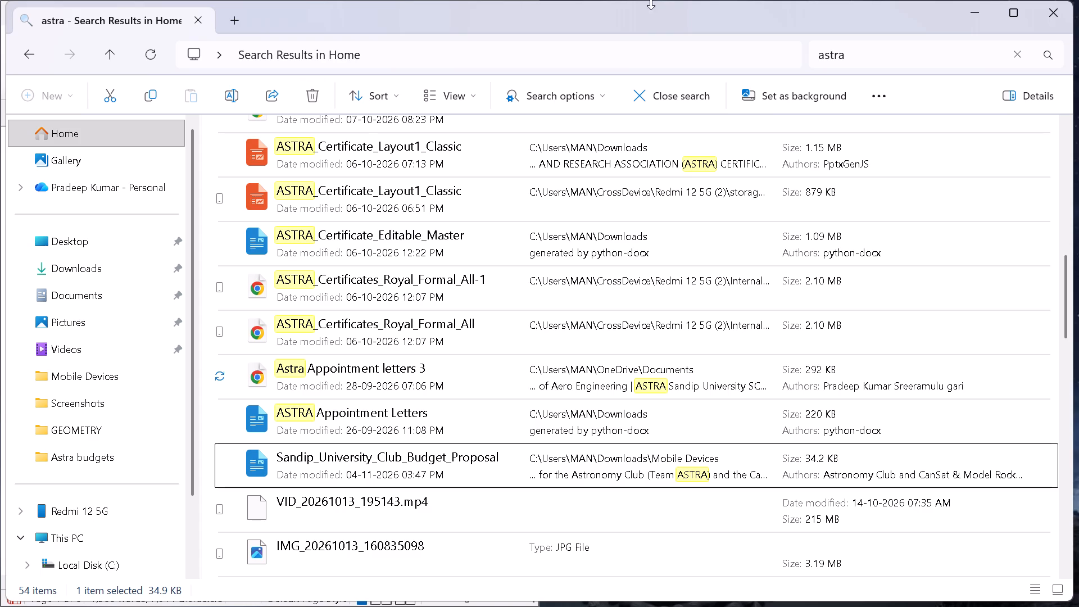
left_click(969, 16)
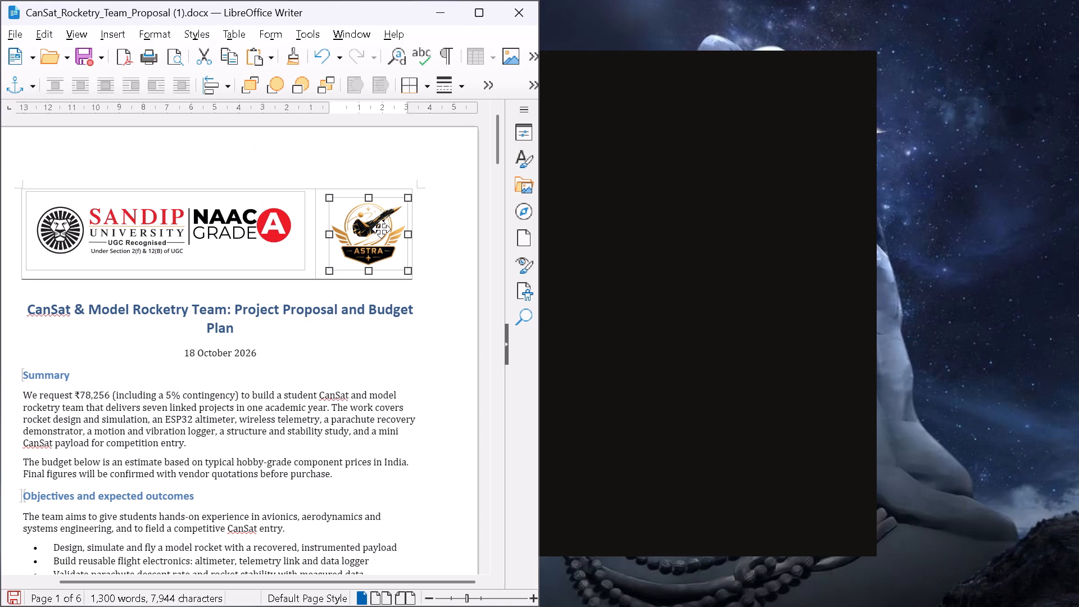
Export the ASTRA logo from the CanSat proposal's header as a PNG named "Astra Logo" in Pictures > Camera Roll, with default PNG options.
right_click(381, 229)
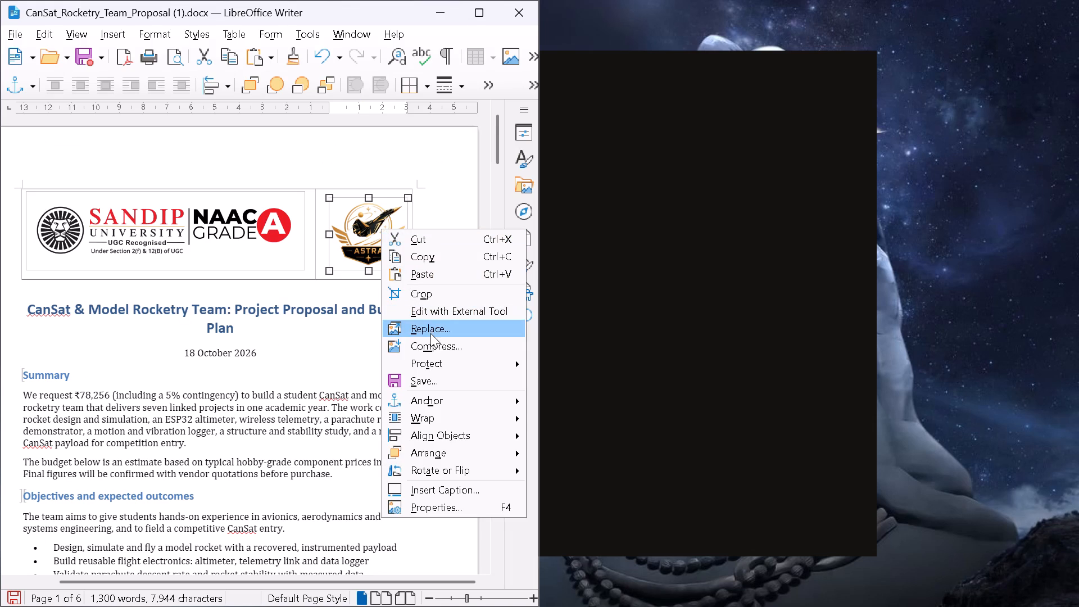
left_click(428, 383)
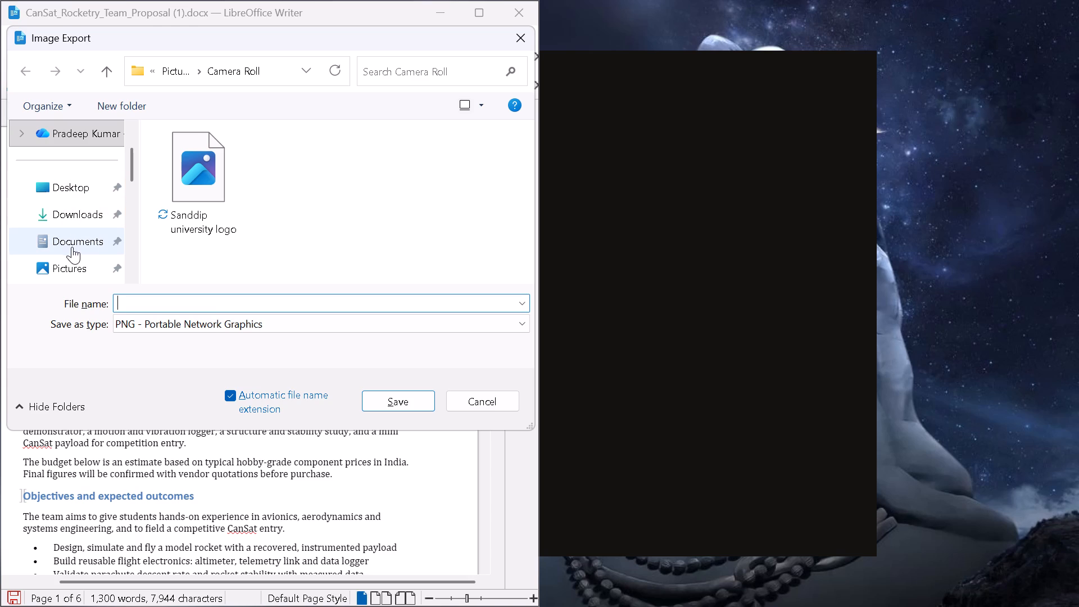
left_click(67, 261)
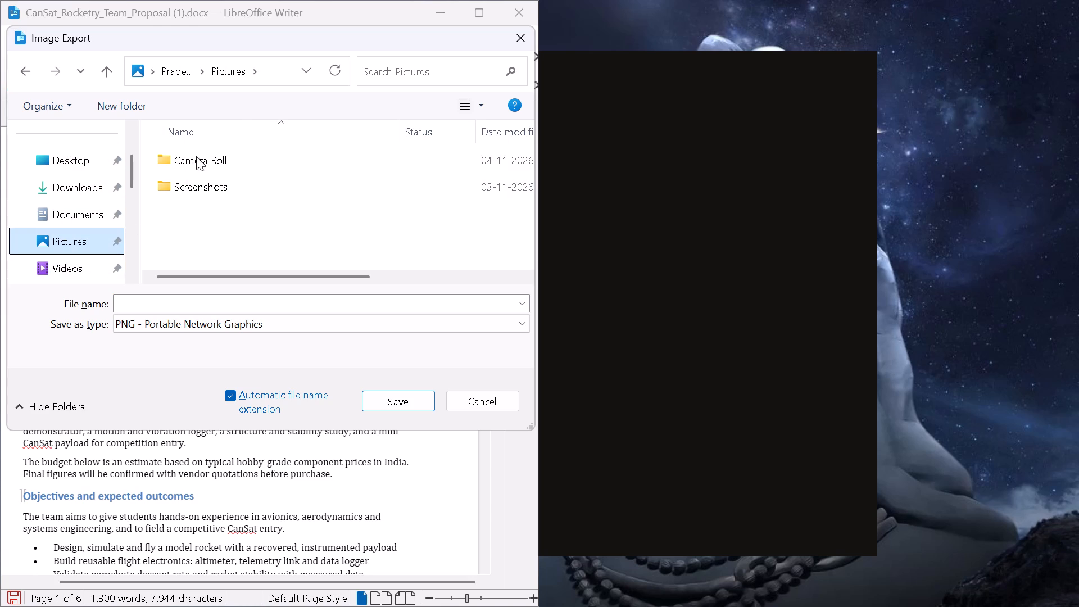
double_click(196, 156)
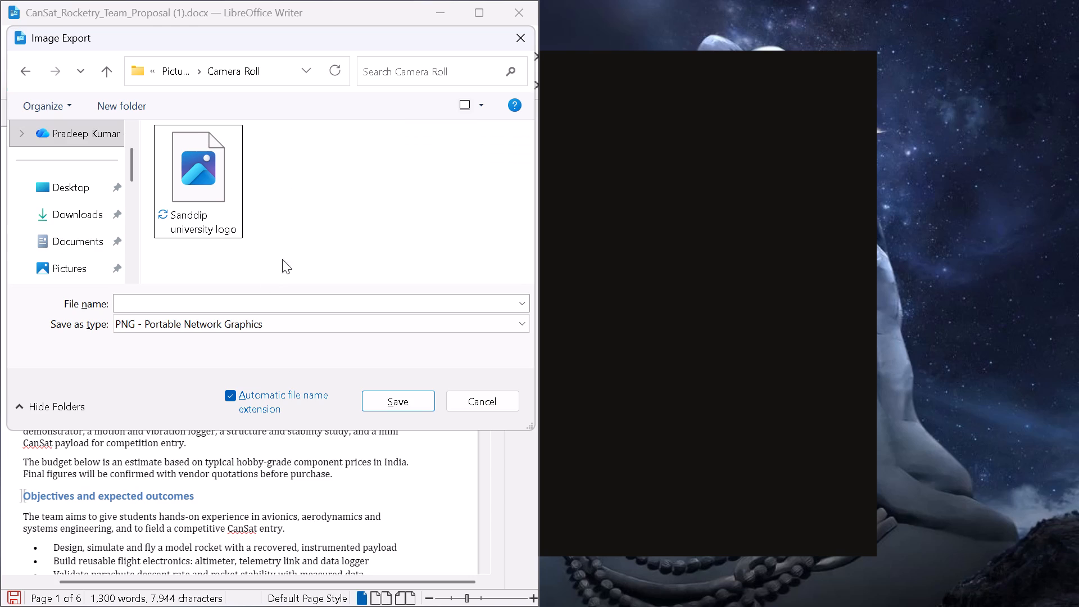
left_click(248, 306)
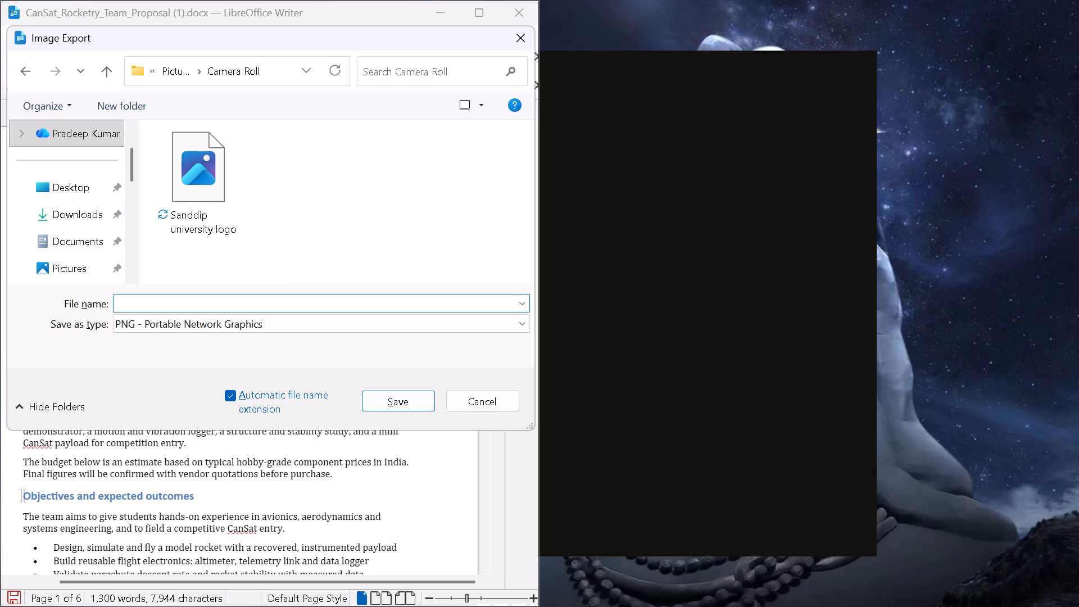
type("astr")
type("a")
key("space")
type("Lo")
type("go")
key("Left")
key("Left")
key("Left")
key("Left")
key("Left")
key("Left")
key("Left")
key("Left")
key("Left")
key("BackSpace")
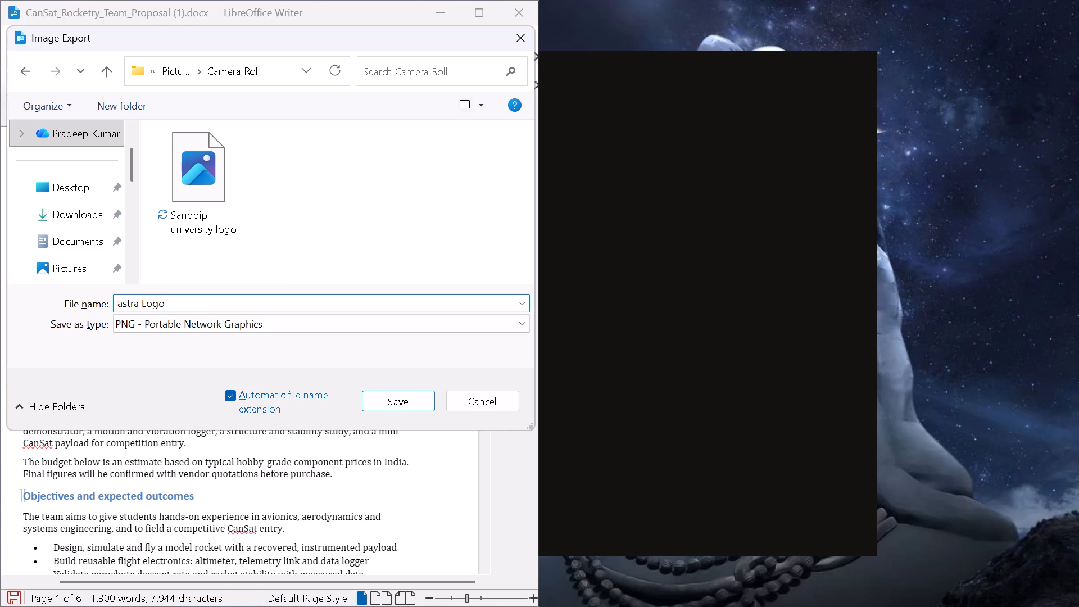
key("BackSpace")
key("shift+a")
left_click(396, 398)
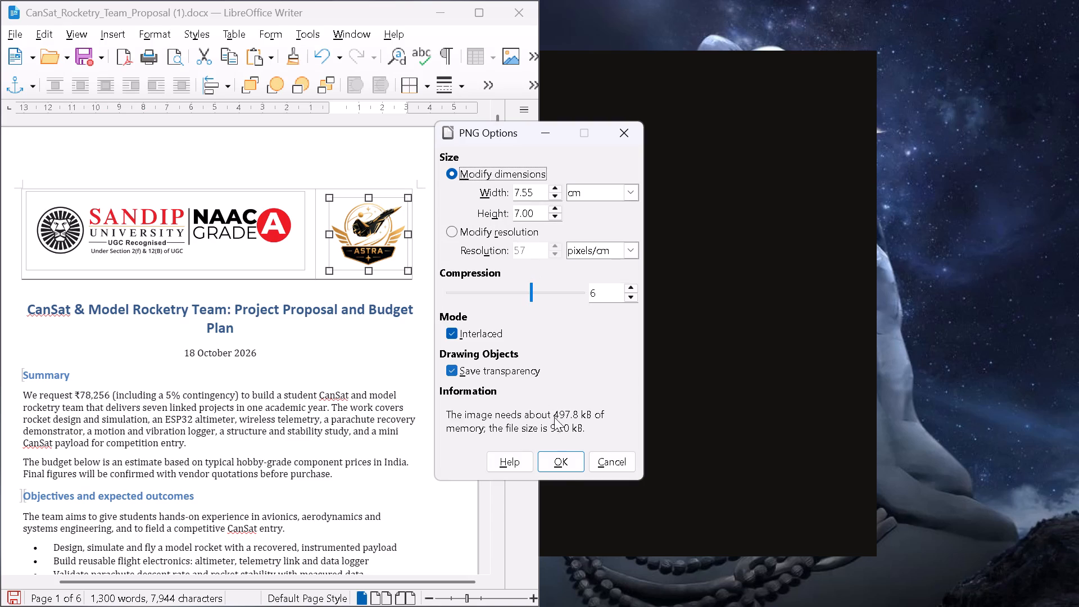
left_click(561, 466)
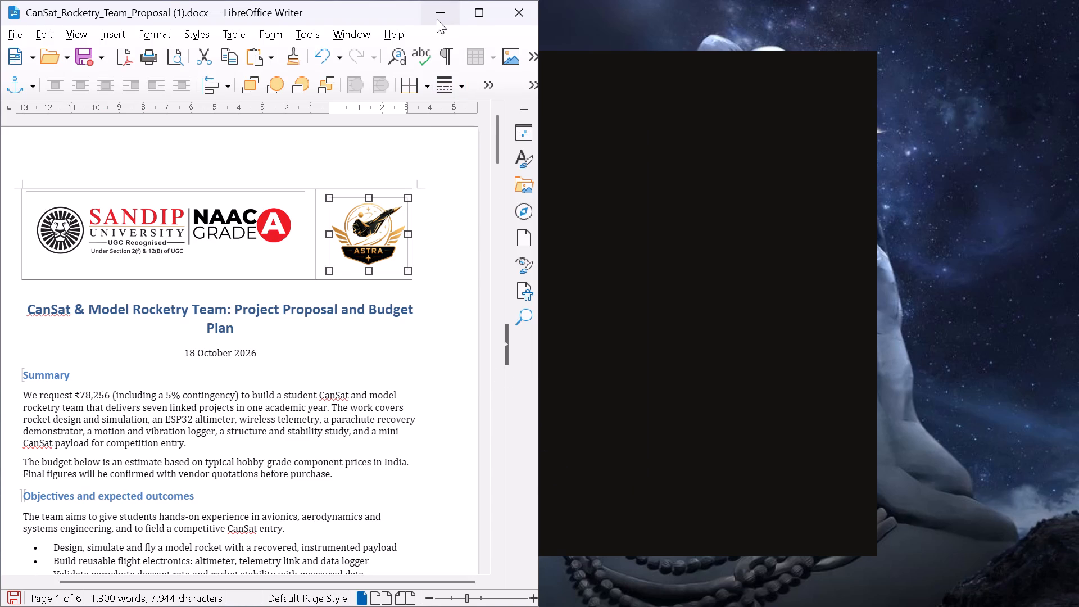
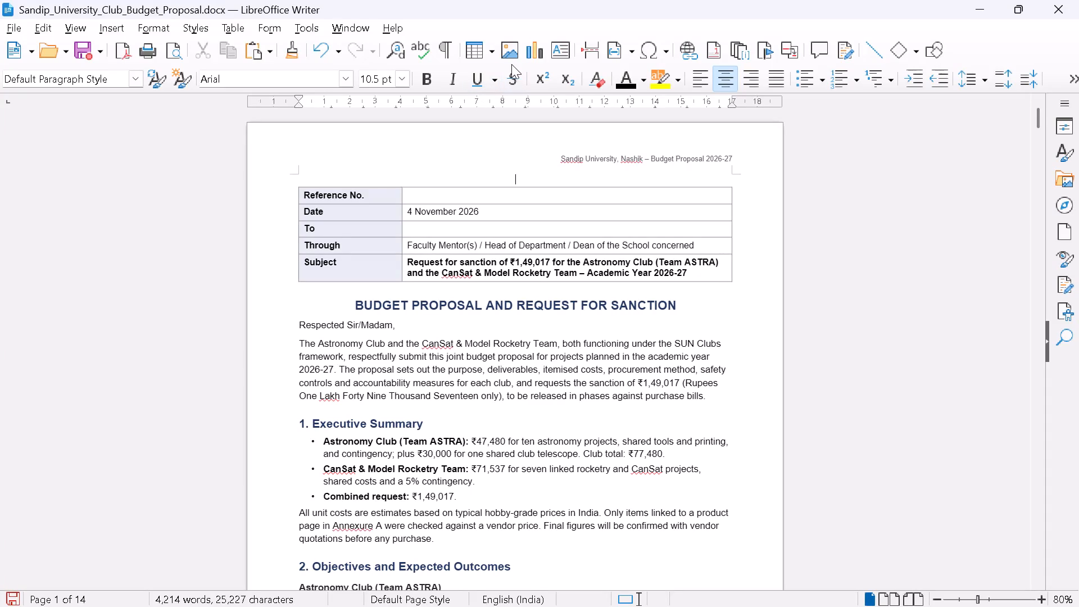
Insert the "Sanddip university logo" image from Pictures > Camera Roll in the blank line above the reference table.
left_click(506, 48)
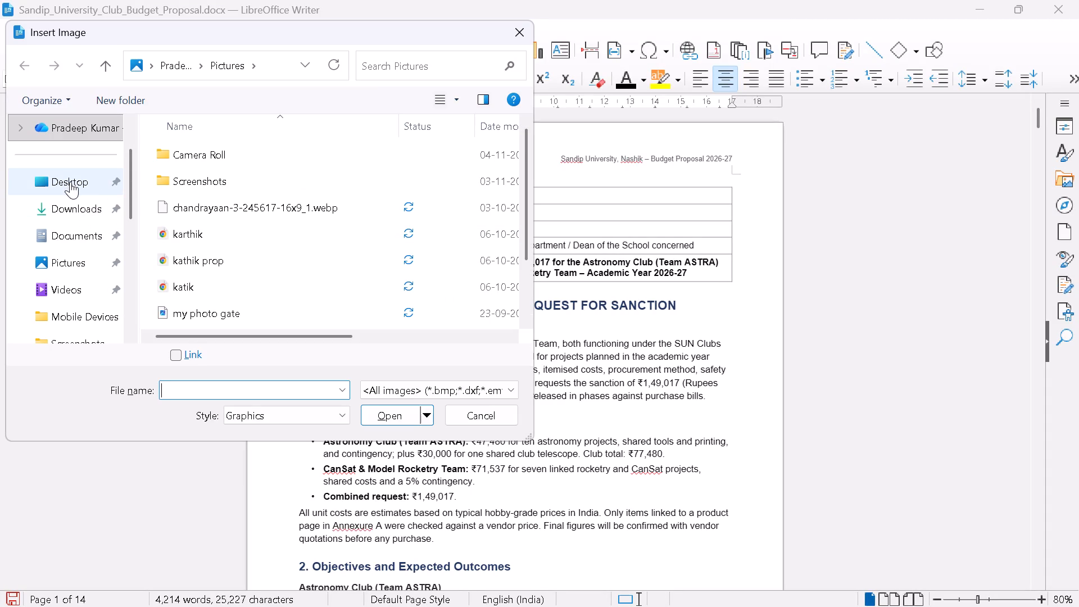
scroll(70, 182, "up", 1)
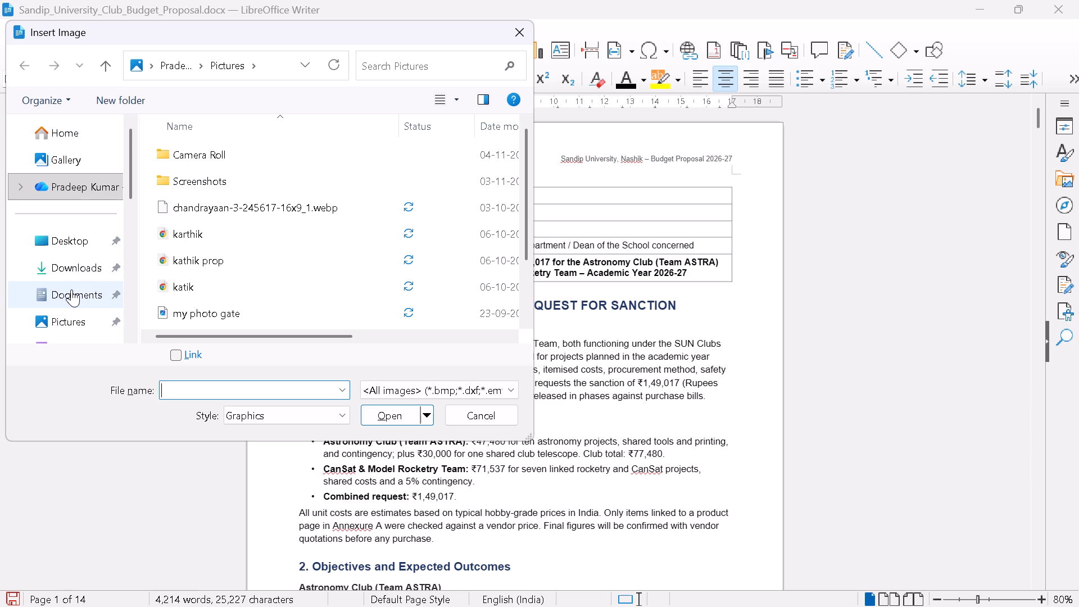
left_click(71, 301)
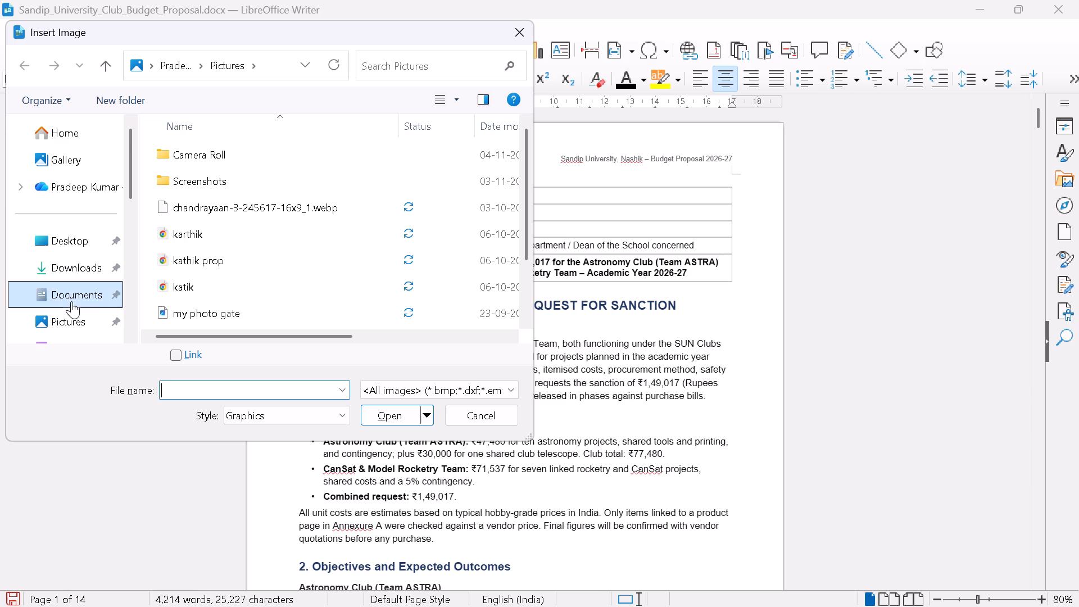
scroll(71, 274, "down", 1)
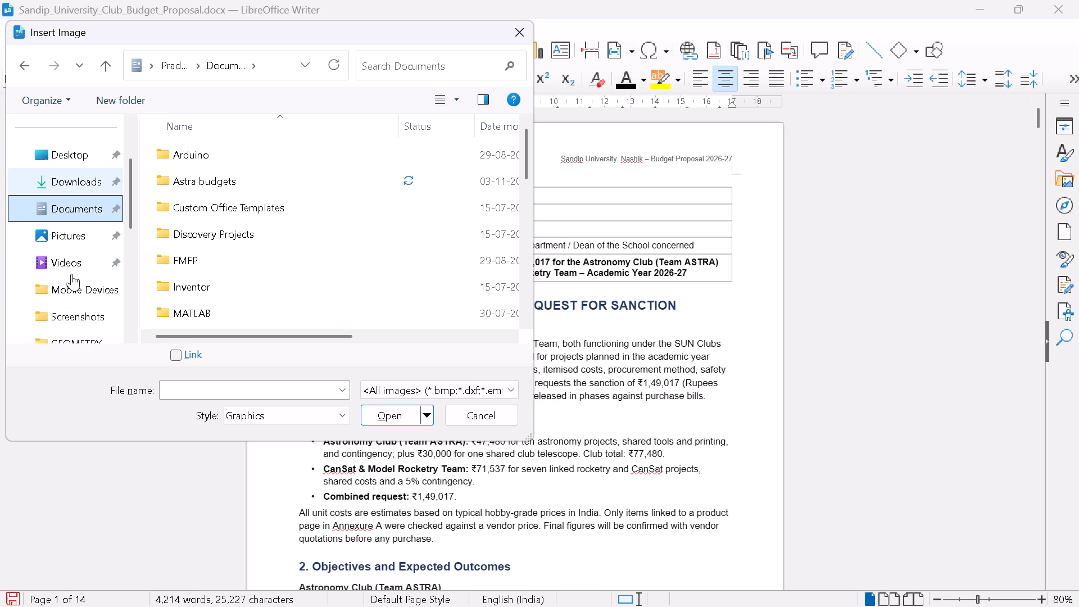
scroll(71, 274, "down", 1)
left_click(71, 230)
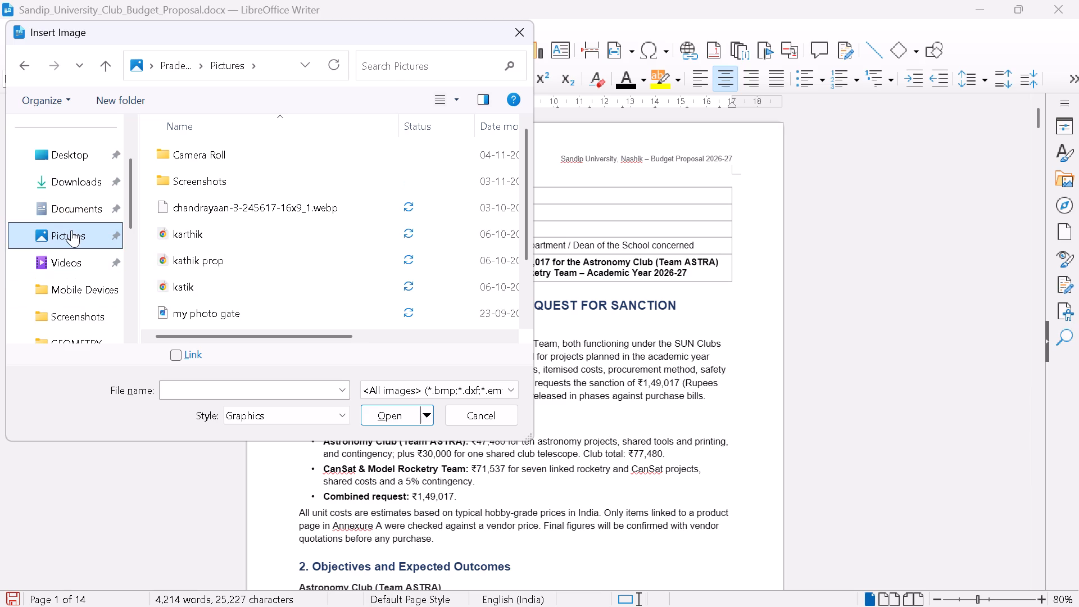
double_click(219, 151)
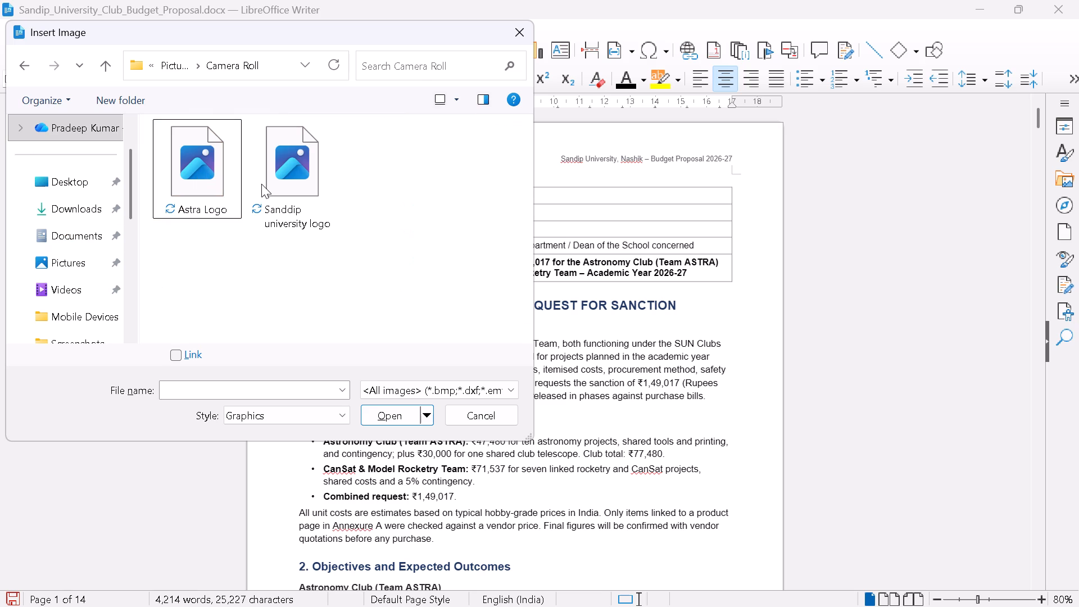
left_click(281, 180)
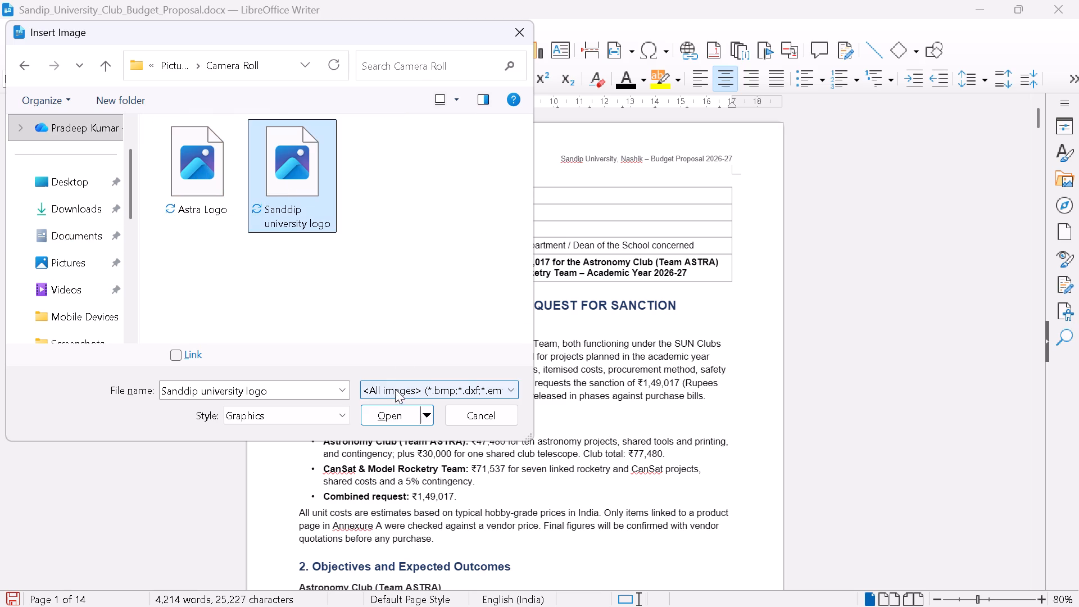
left_click(384, 413)
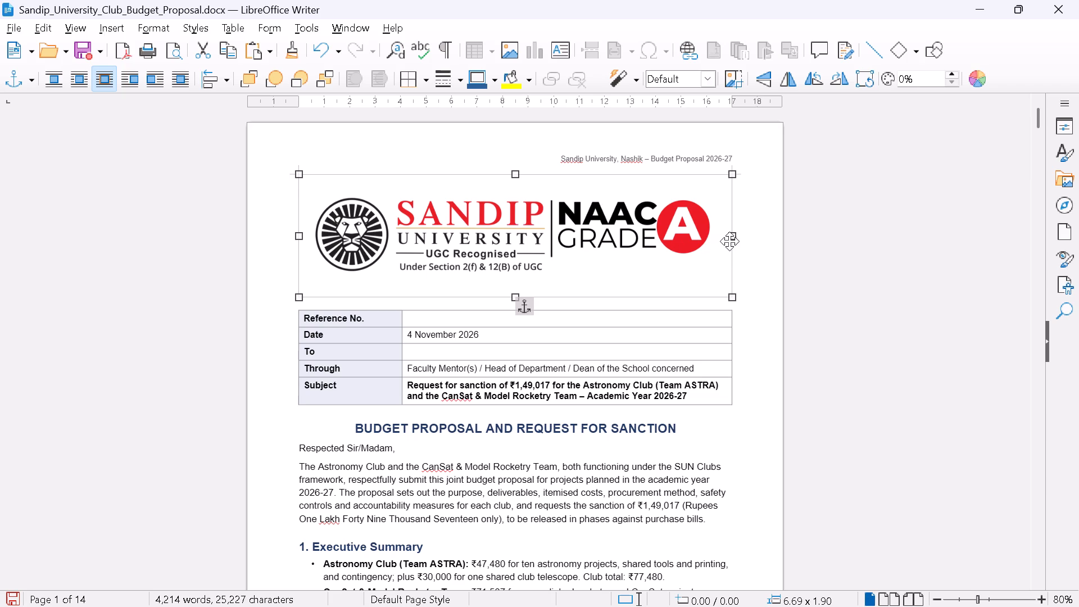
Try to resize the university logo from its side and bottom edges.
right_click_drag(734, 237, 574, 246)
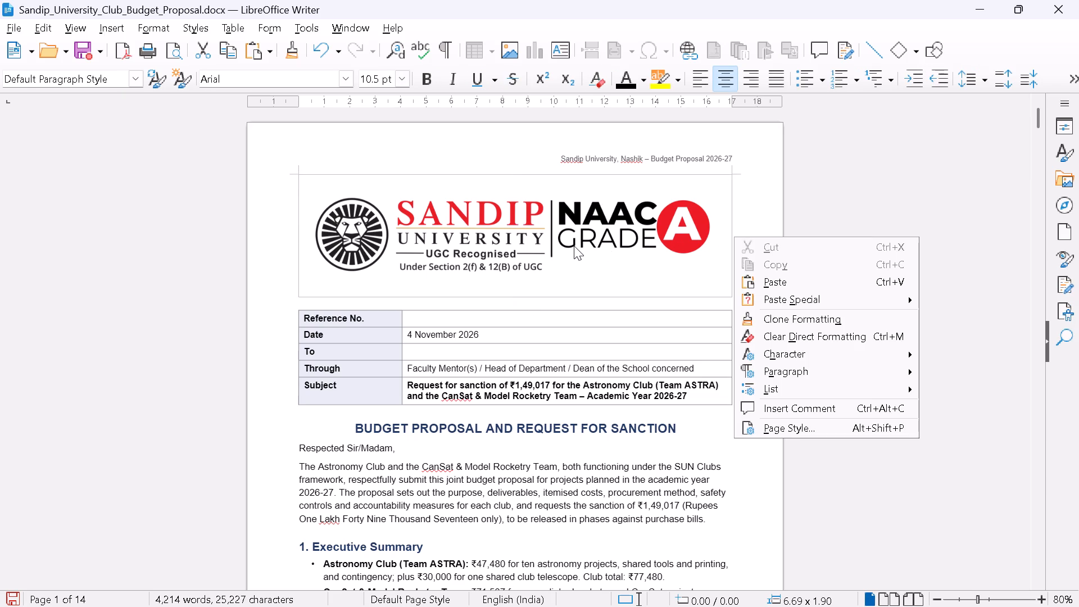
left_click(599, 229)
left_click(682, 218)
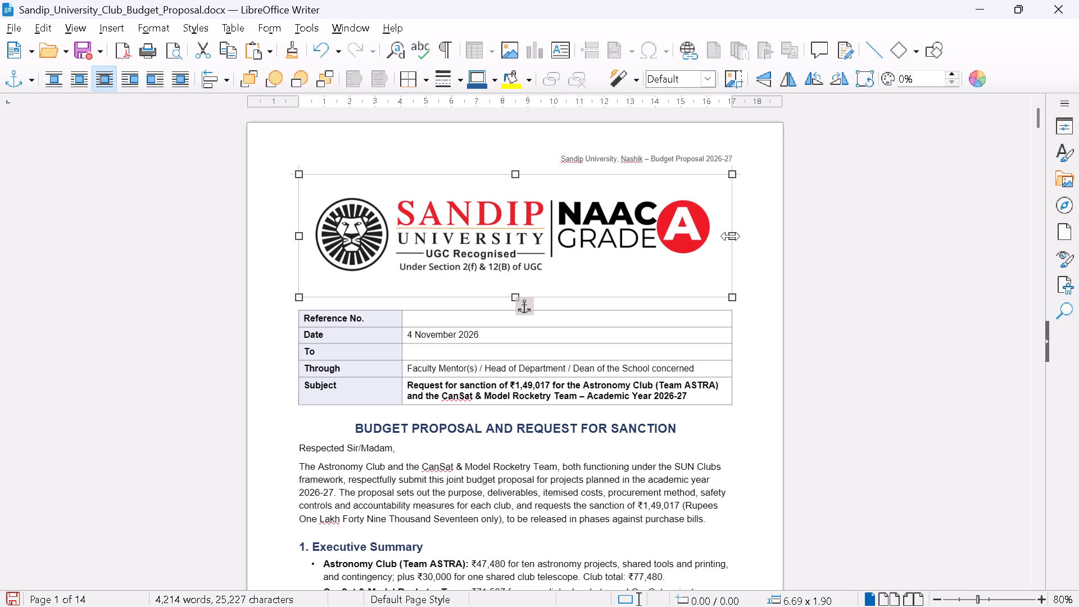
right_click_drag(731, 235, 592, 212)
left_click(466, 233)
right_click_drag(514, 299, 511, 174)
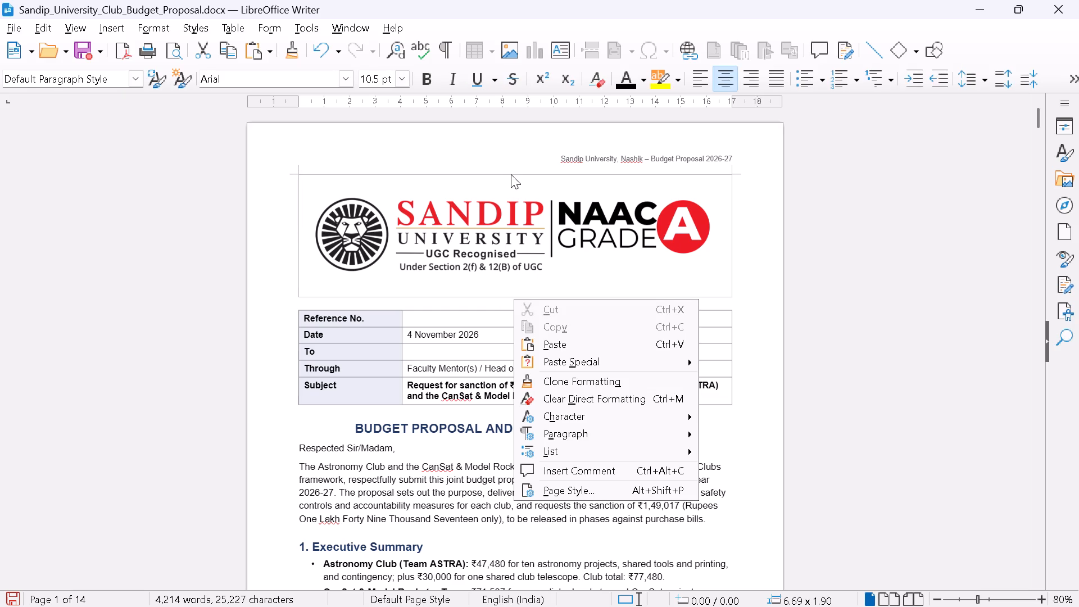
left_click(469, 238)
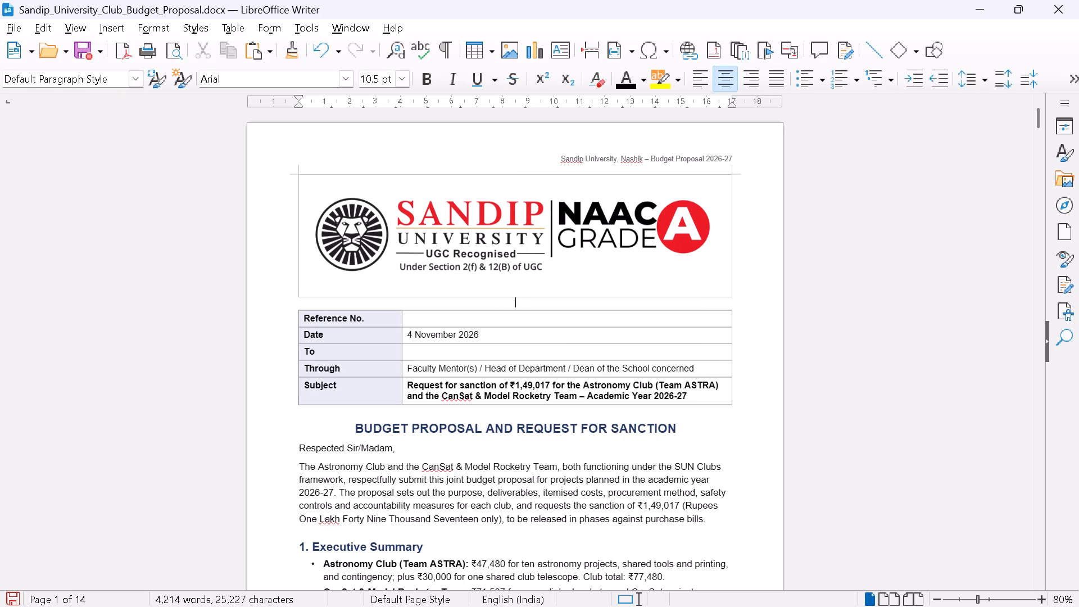
Insert the "Astra Logo" image from Pictures > Camera Roll above the reference table.
left_click(509, 48)
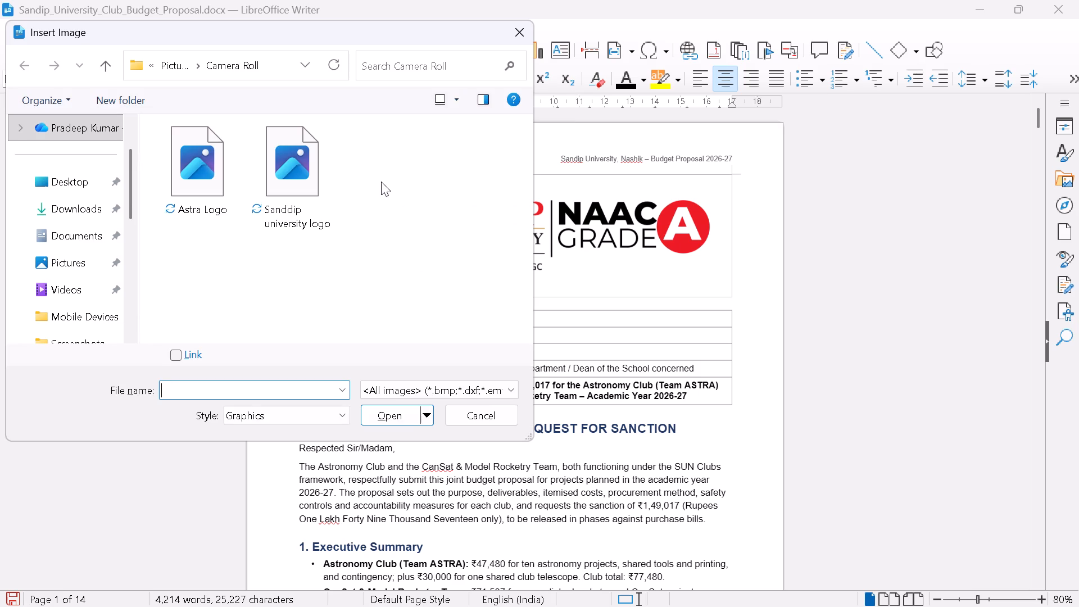
left_click(208, 187)
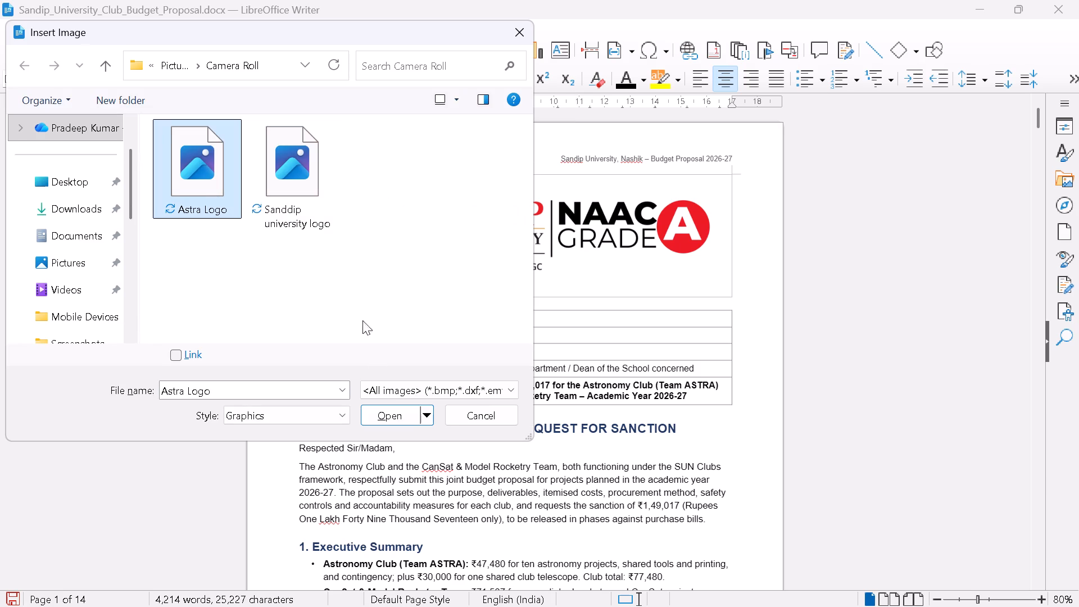
left_click(382, 413)
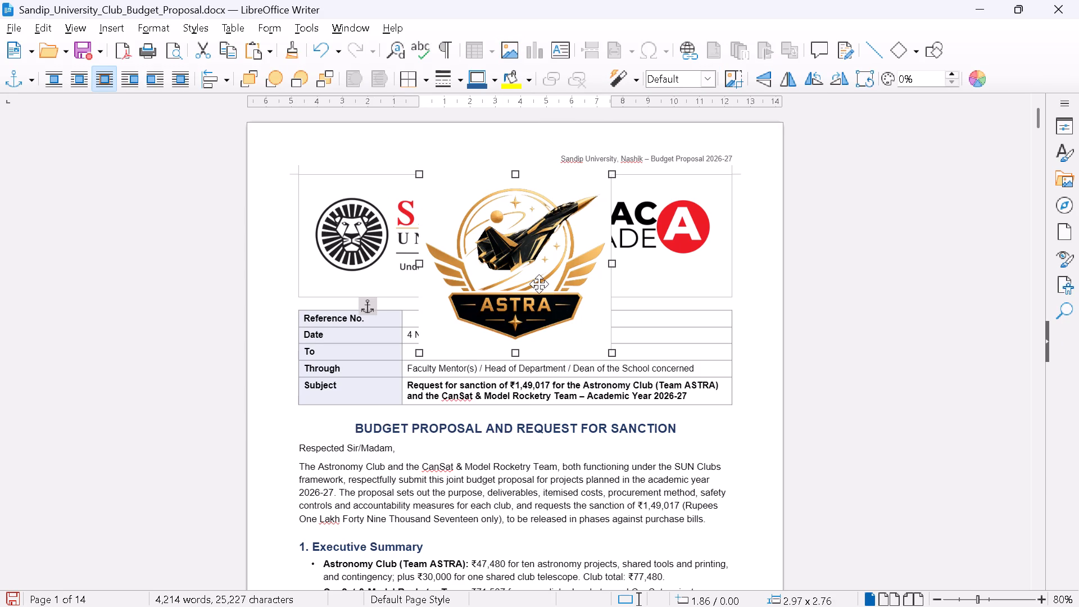
Move the ASTRA logo across to the page's right edge, keeping it level with the top of the university logo.
right_click_drag(539, 284, 737, 283)
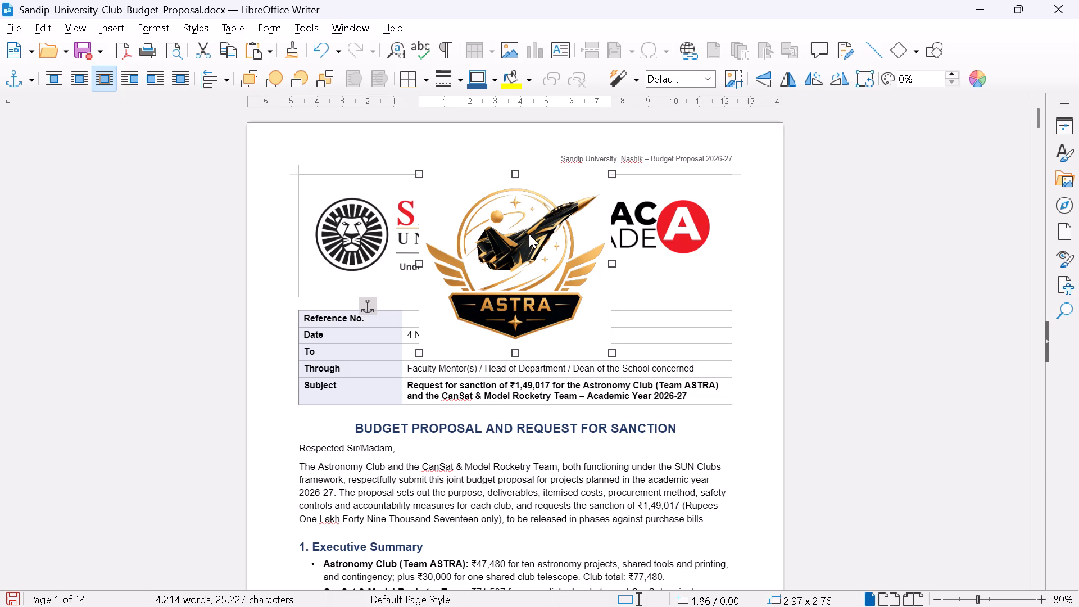
left_click(525, 233)
left_click_drag(525, 233, 736, 219)
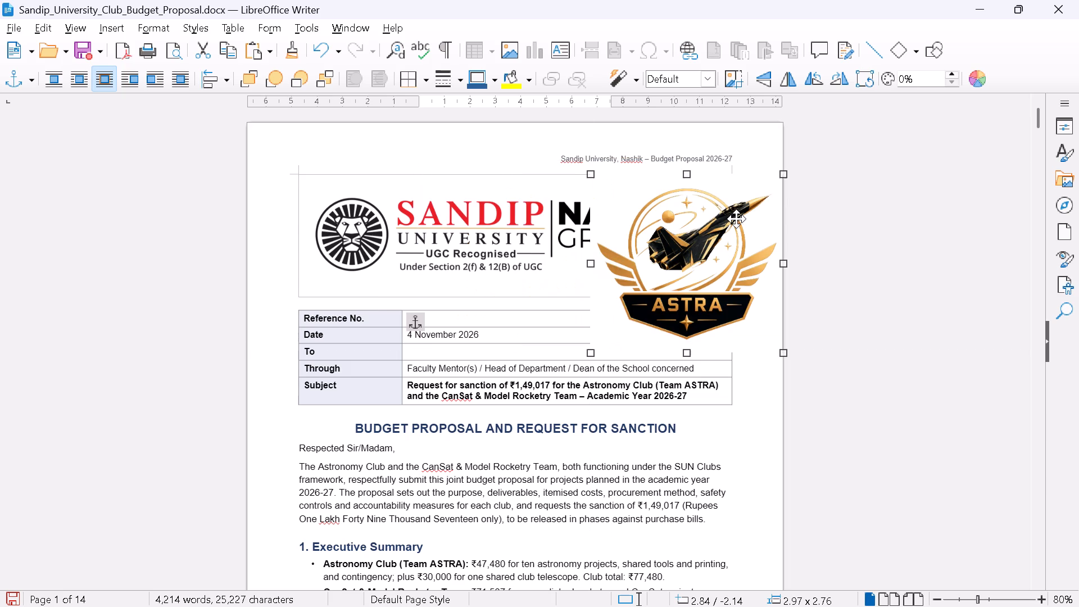
Move the university logo across to the page's left edge.
left_click(505, 230)
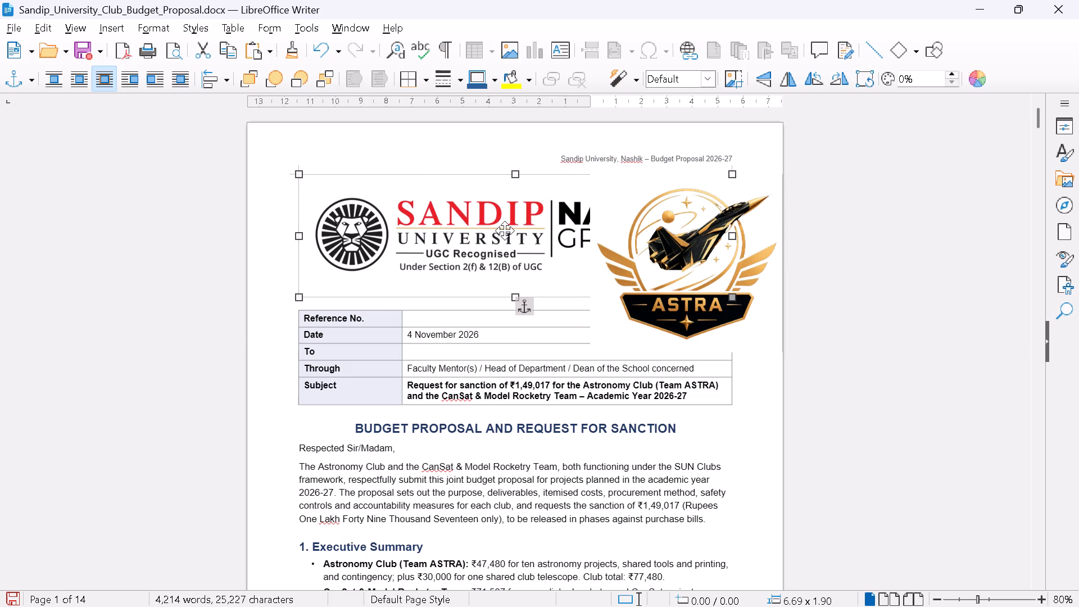
left_click_drag(505, 230, 327, 243)
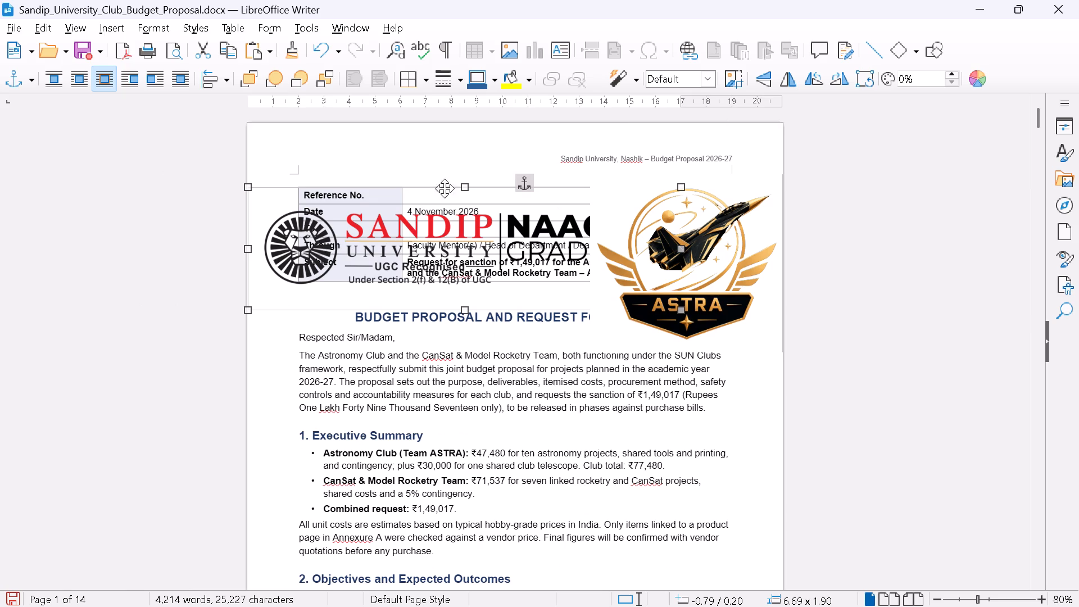
Add six blank lines in the paragraph above the reference table to make room for the logos.
left_click(418, 171)
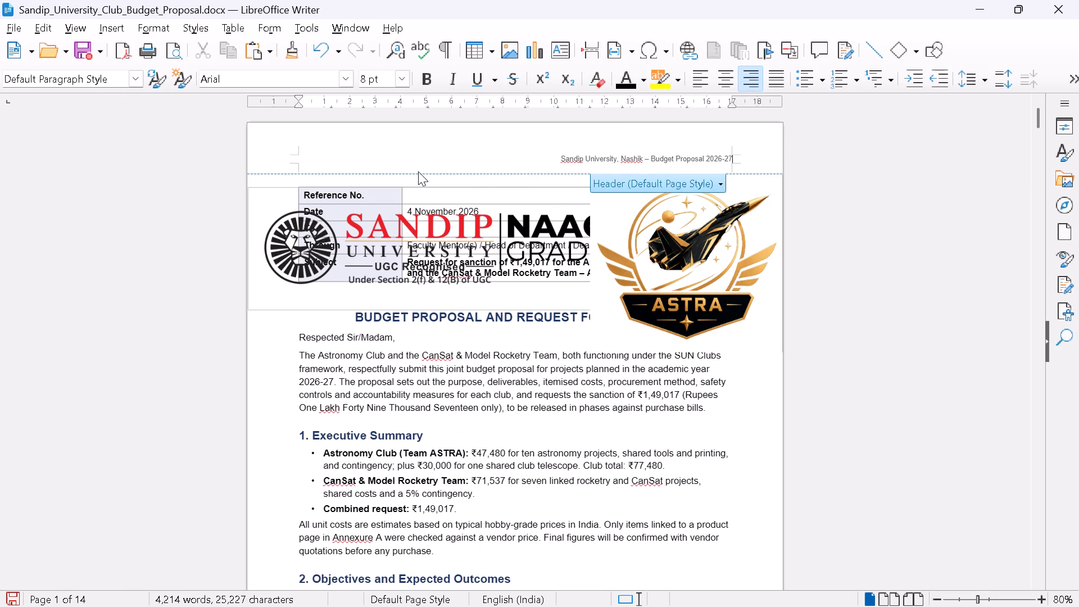
left_click(415, 174)
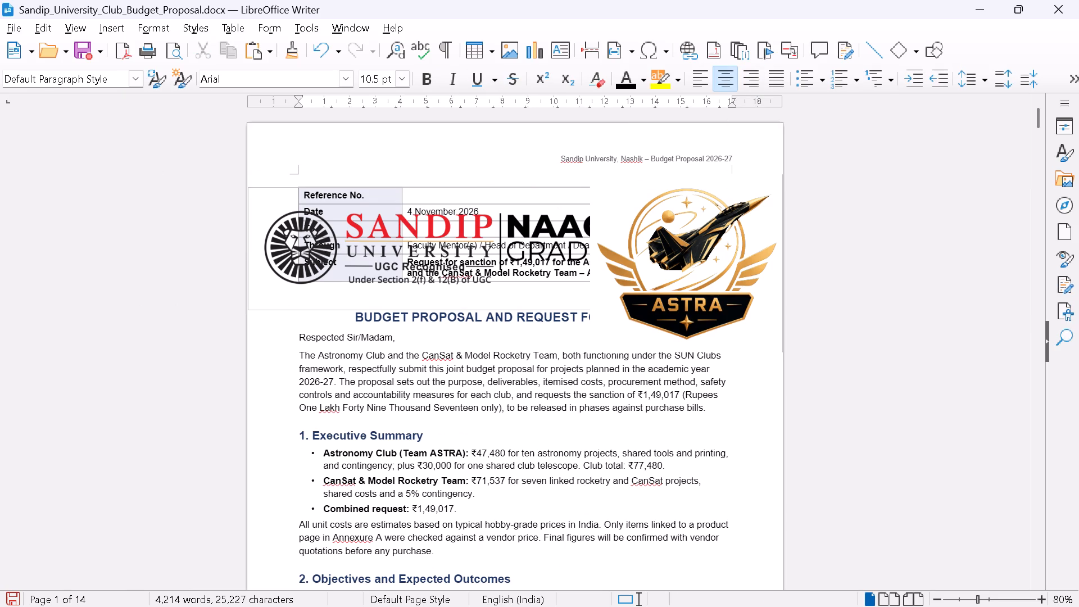
left_click(415, 174)
key("Return")
key("Return")
key("Return")
key("Return")
key("Return")
key("Return")
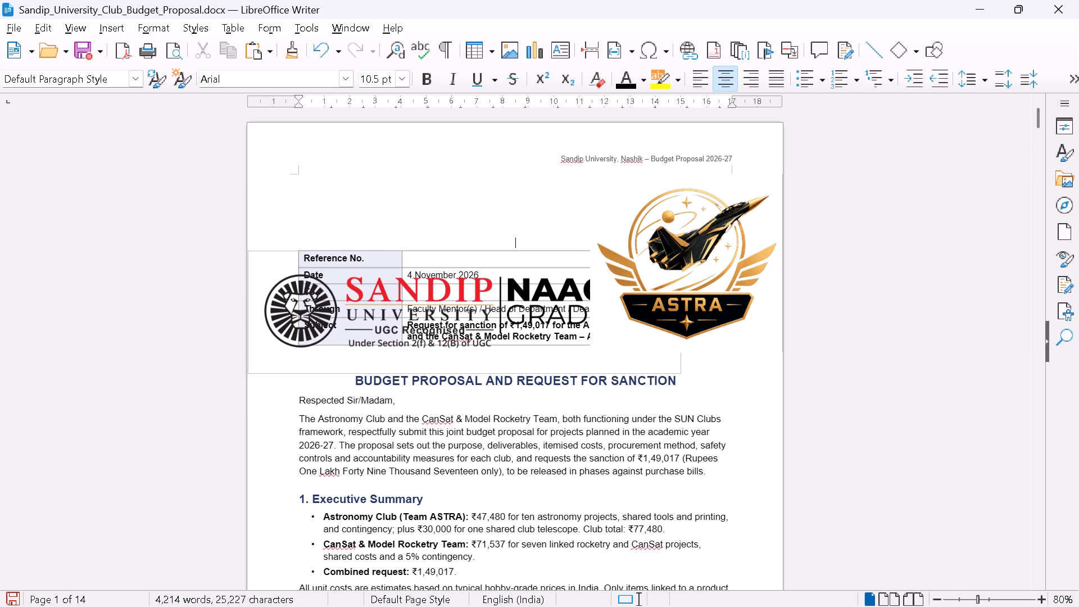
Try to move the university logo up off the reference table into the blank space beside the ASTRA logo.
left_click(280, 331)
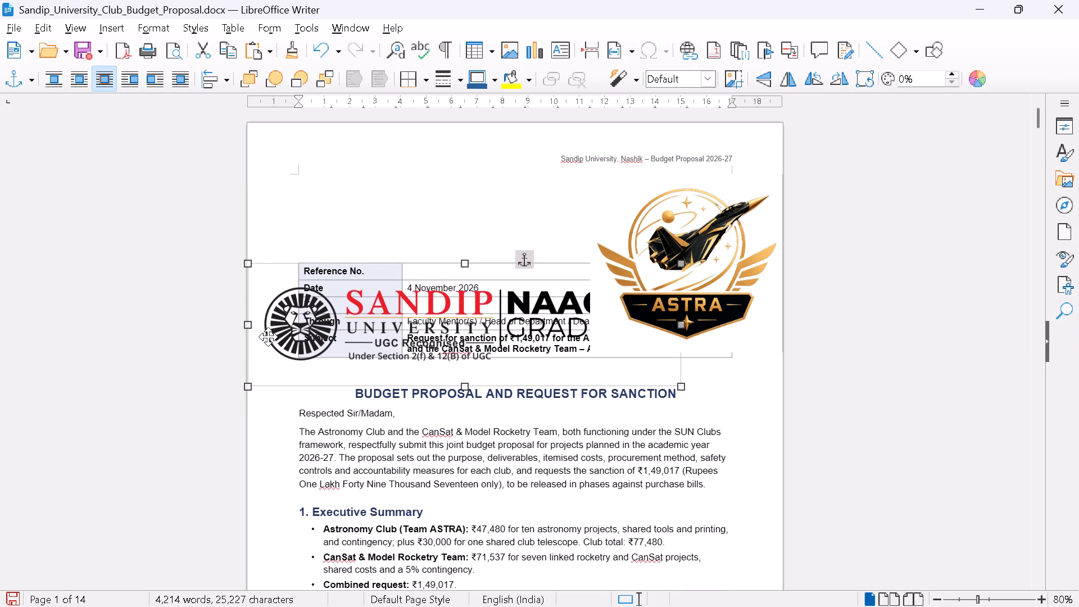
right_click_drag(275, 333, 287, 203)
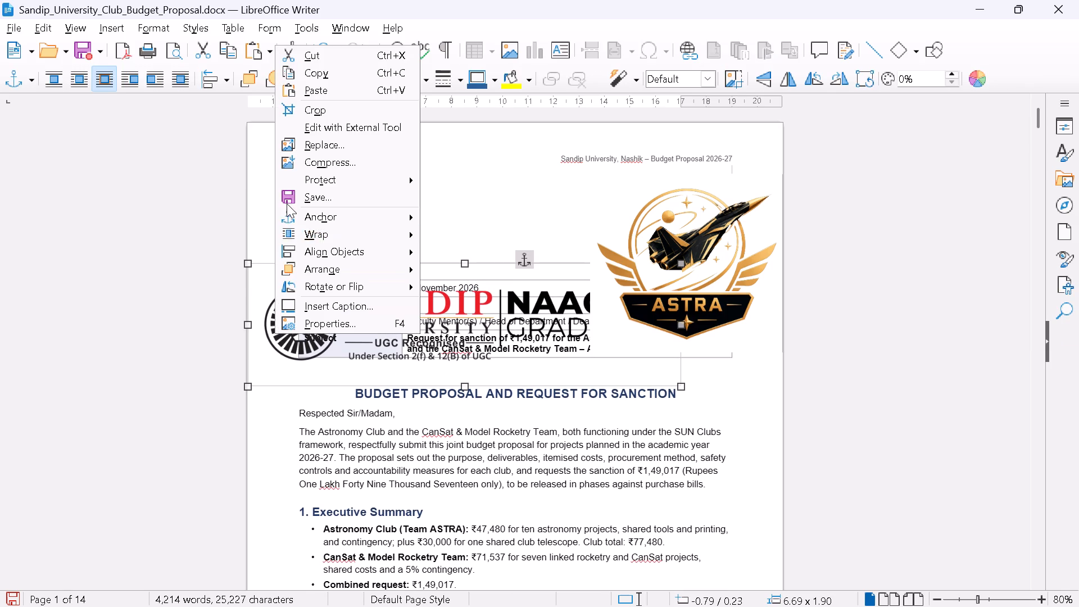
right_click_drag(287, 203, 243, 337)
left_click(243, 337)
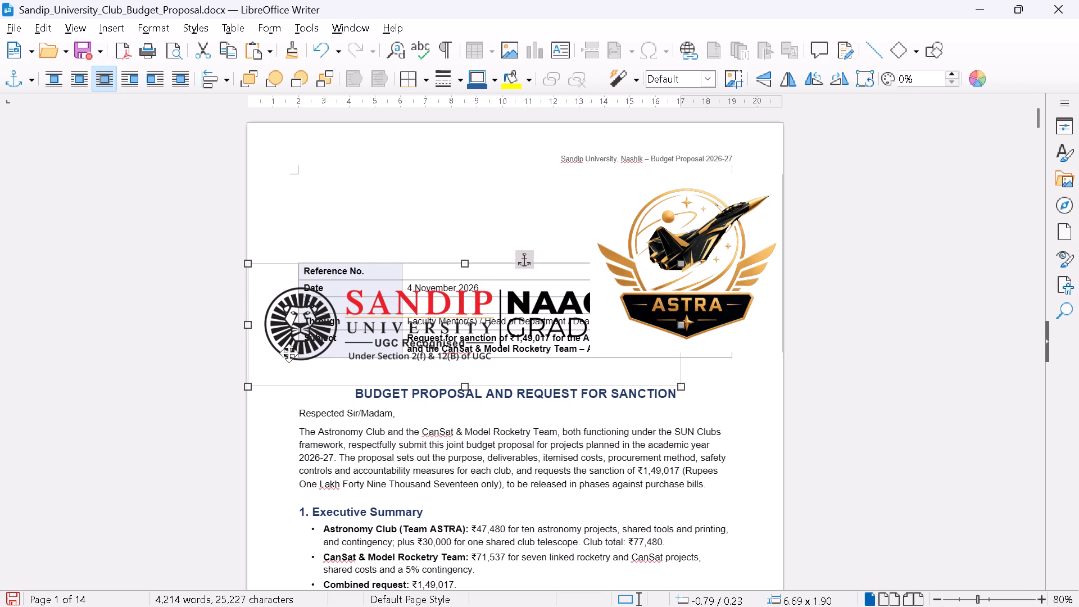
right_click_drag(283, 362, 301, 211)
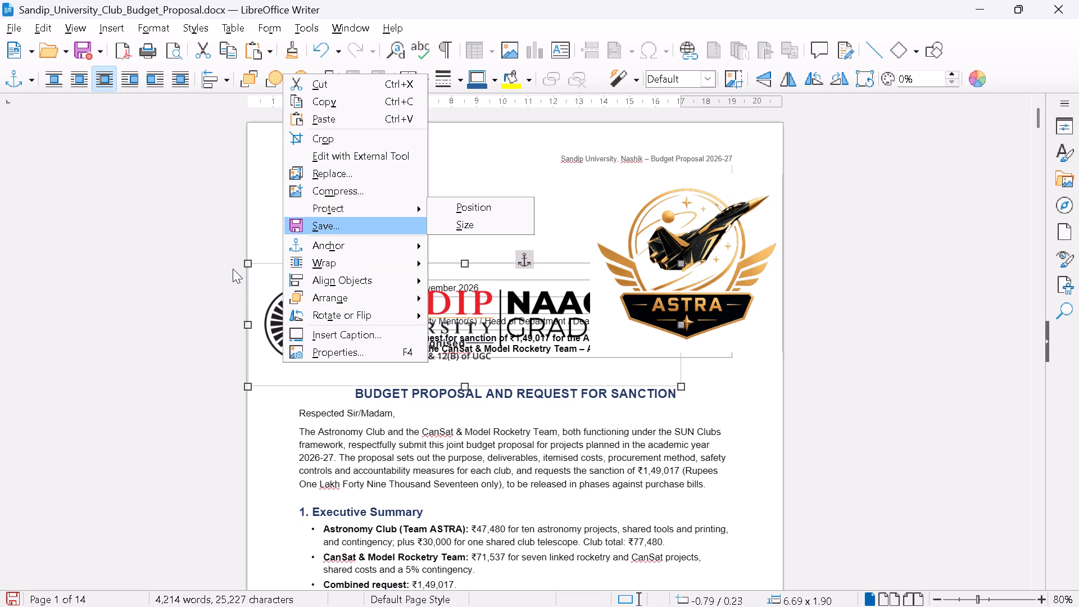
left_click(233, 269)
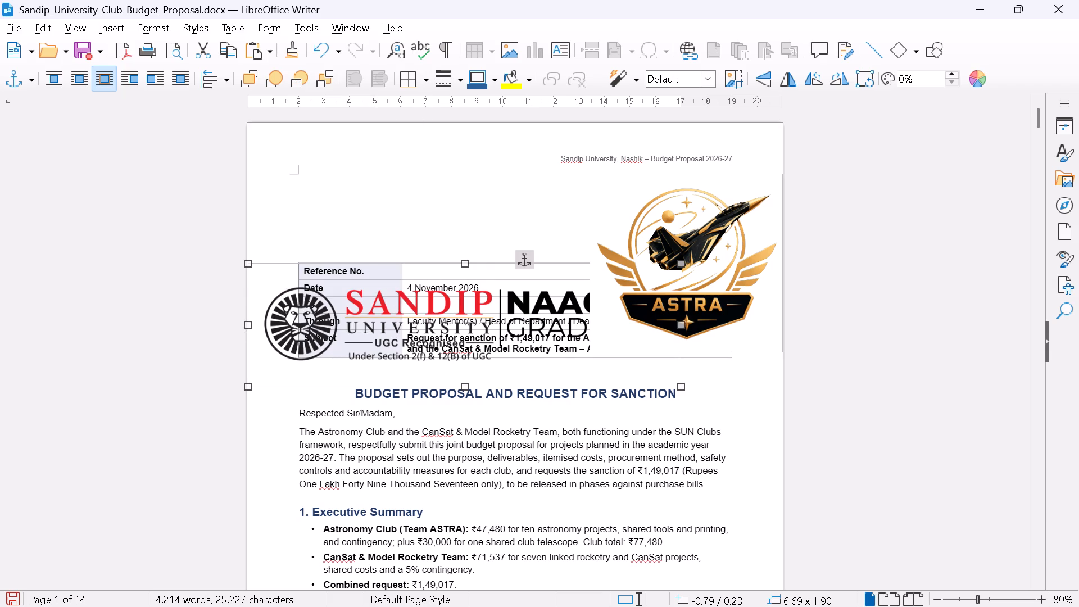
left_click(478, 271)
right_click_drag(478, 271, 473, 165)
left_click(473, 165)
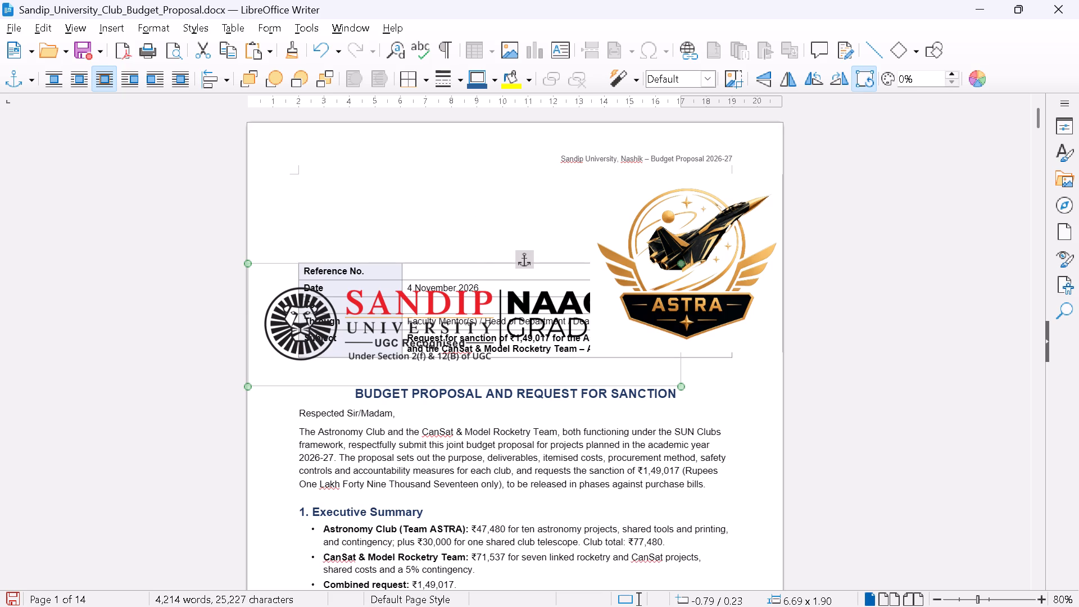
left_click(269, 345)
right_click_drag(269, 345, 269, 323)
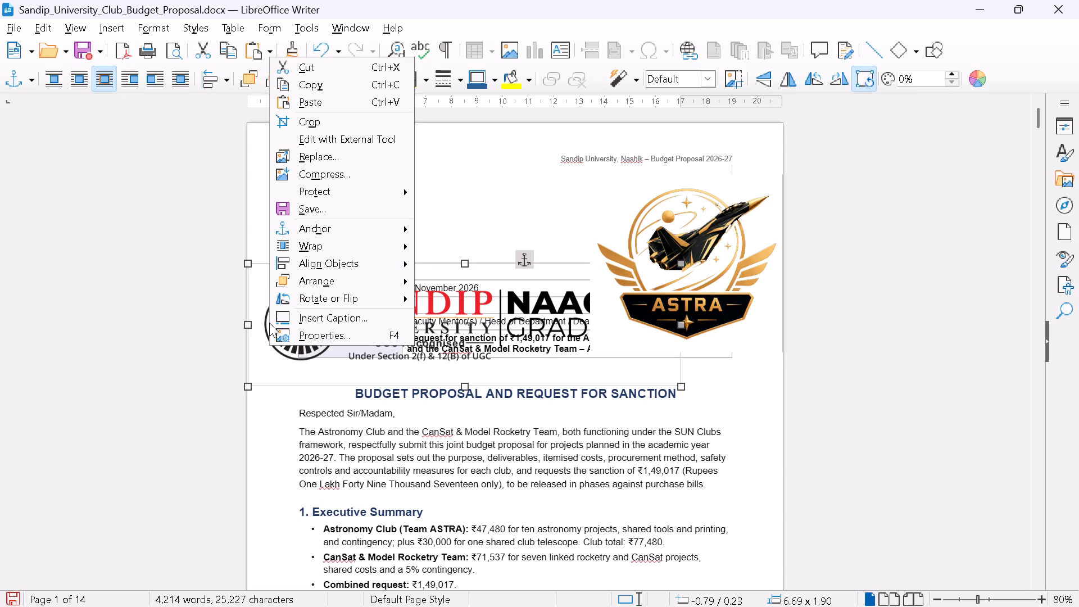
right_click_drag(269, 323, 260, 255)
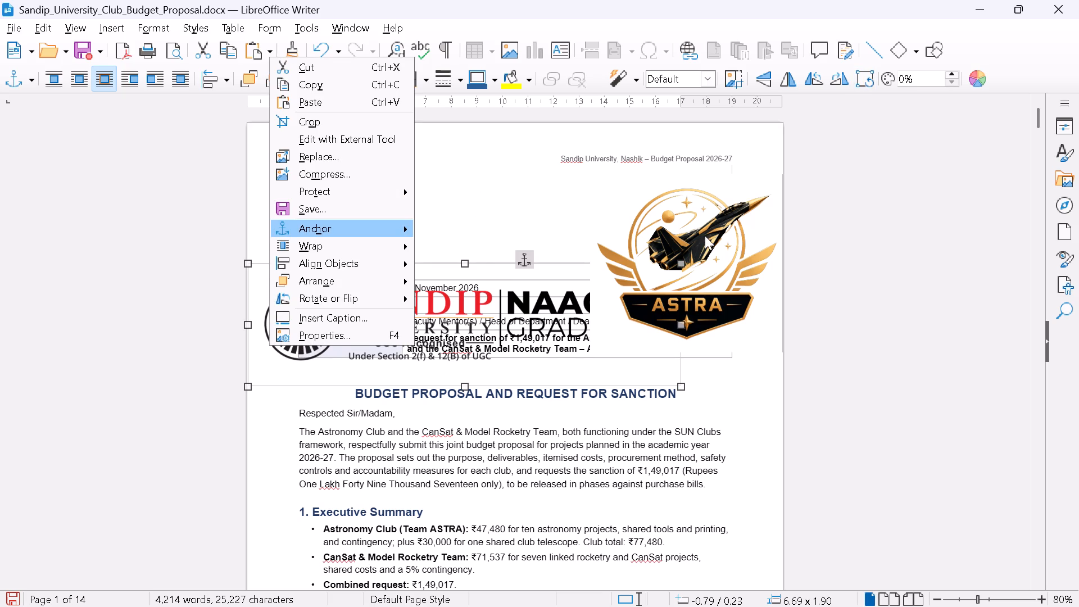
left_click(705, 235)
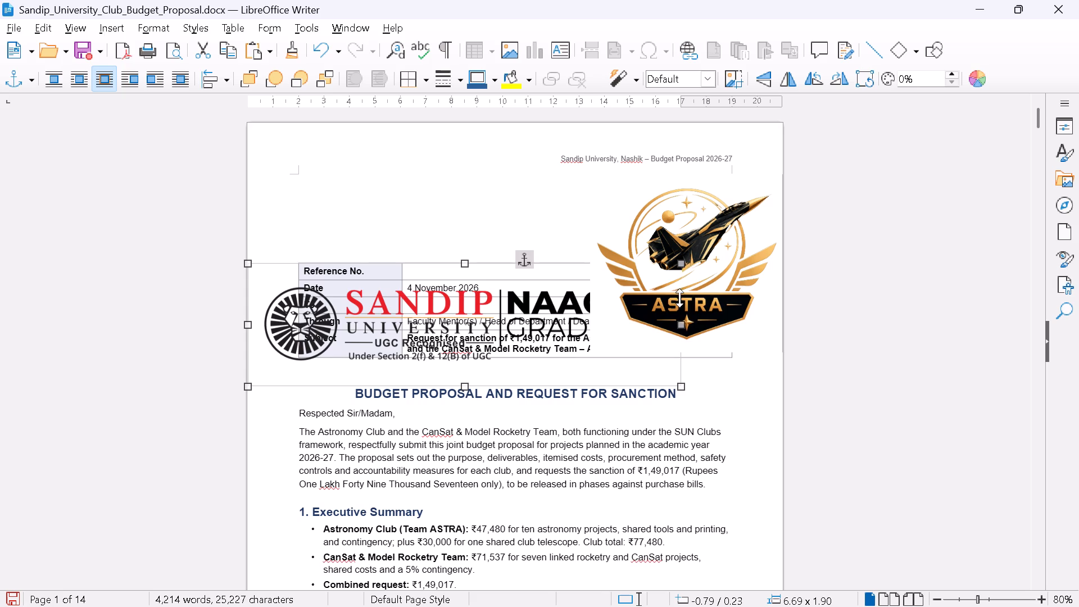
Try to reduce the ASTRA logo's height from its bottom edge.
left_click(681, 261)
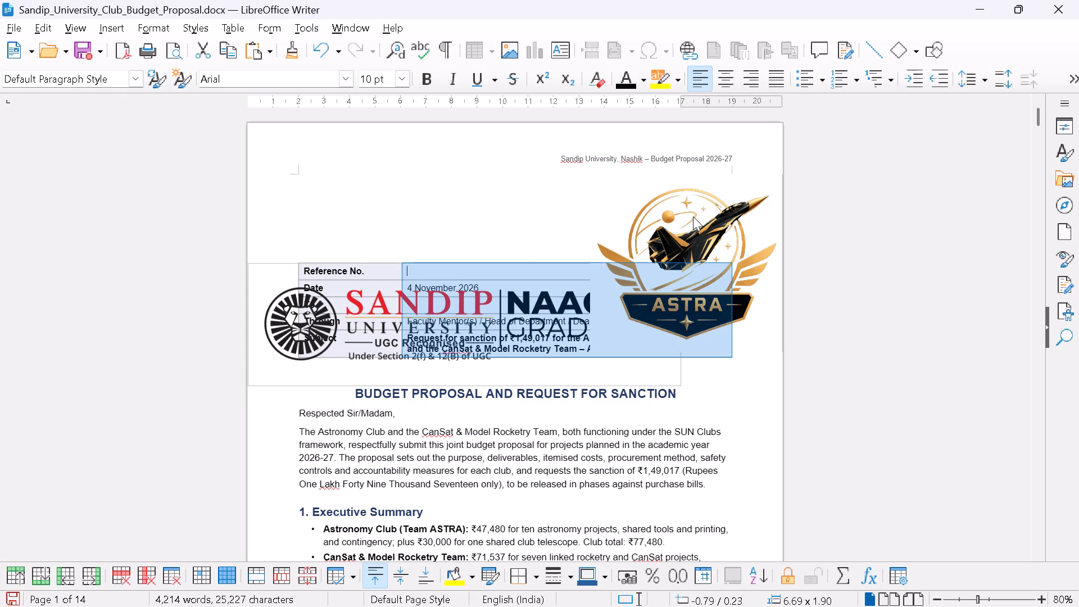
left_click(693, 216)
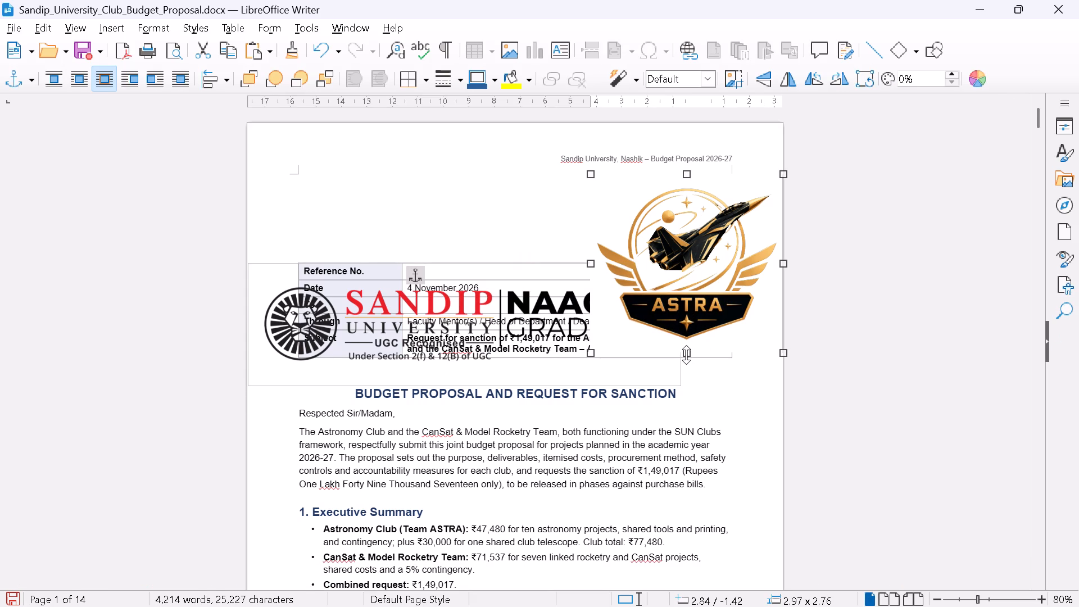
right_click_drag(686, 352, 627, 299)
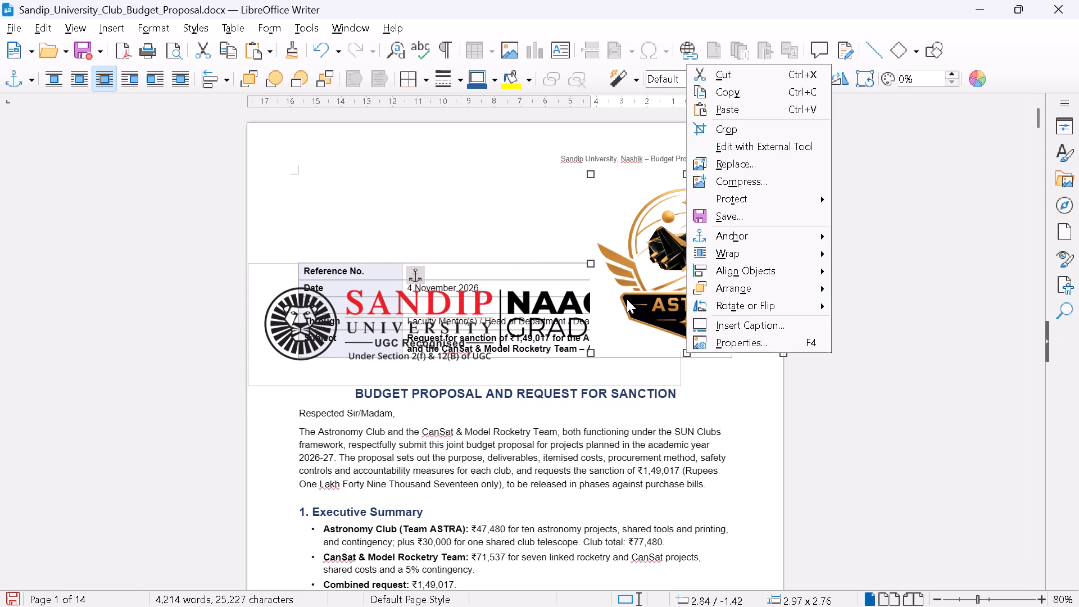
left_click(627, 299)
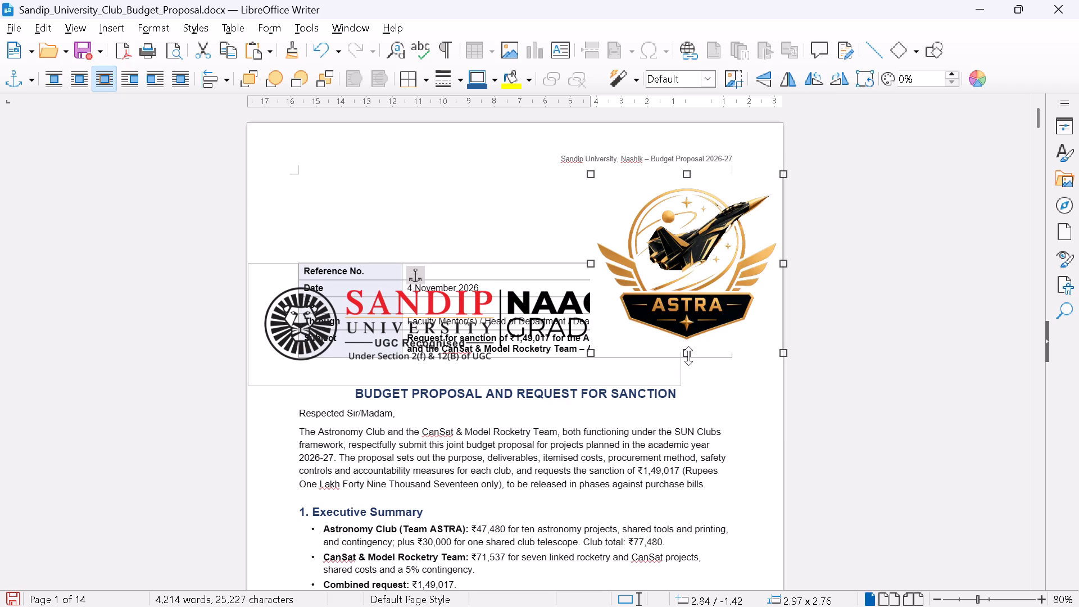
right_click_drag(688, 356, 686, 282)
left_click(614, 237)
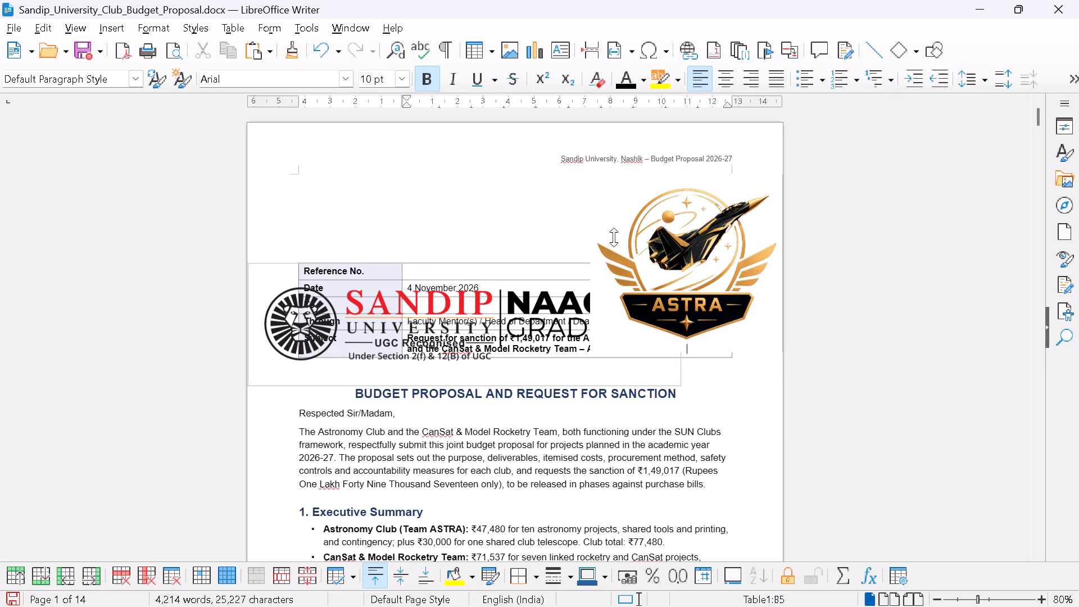
Undo the six blank lines, both logo moves and both logo insertions, back to the page without any logos.
left_click(316, 42)
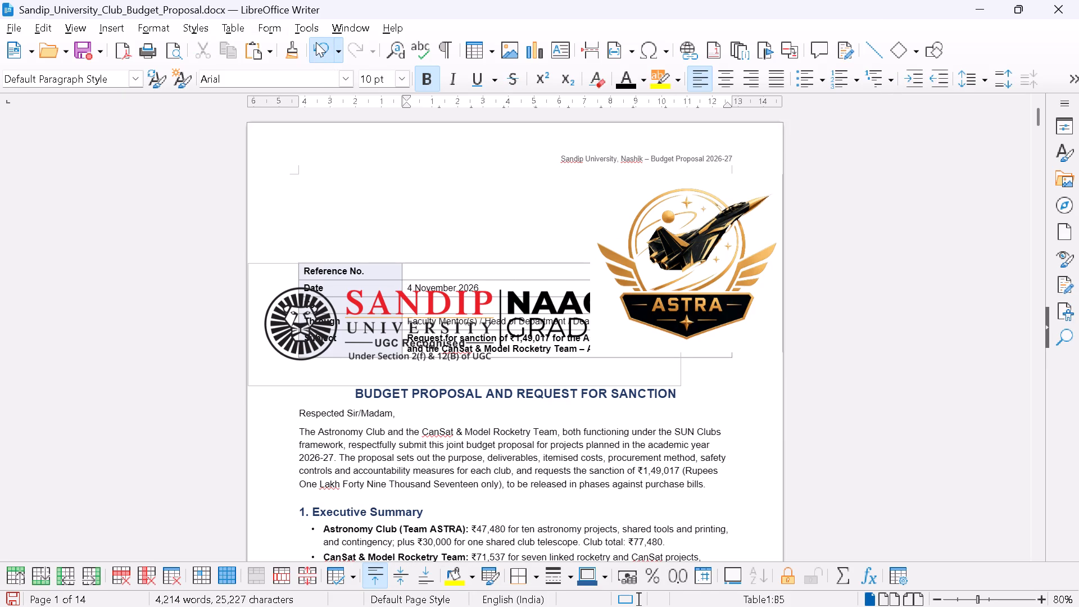
left_click(316, 42)
left_click(316, 42)
left_click(316, 42)
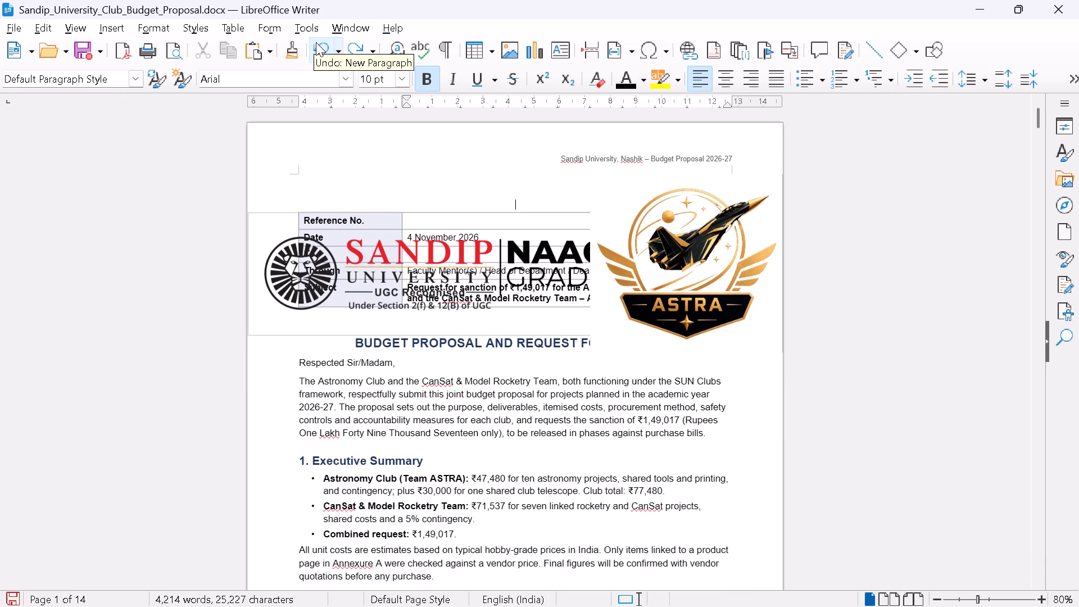
left_click(316, 42)
left_click(316, 42)
left_click(316, 42)
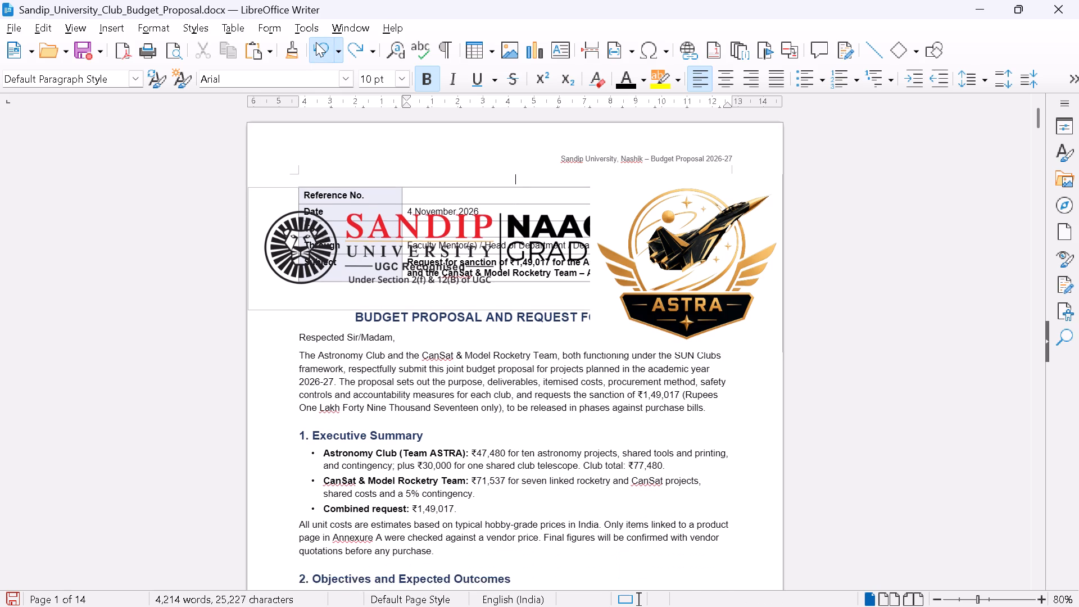
left_click(316, 42)
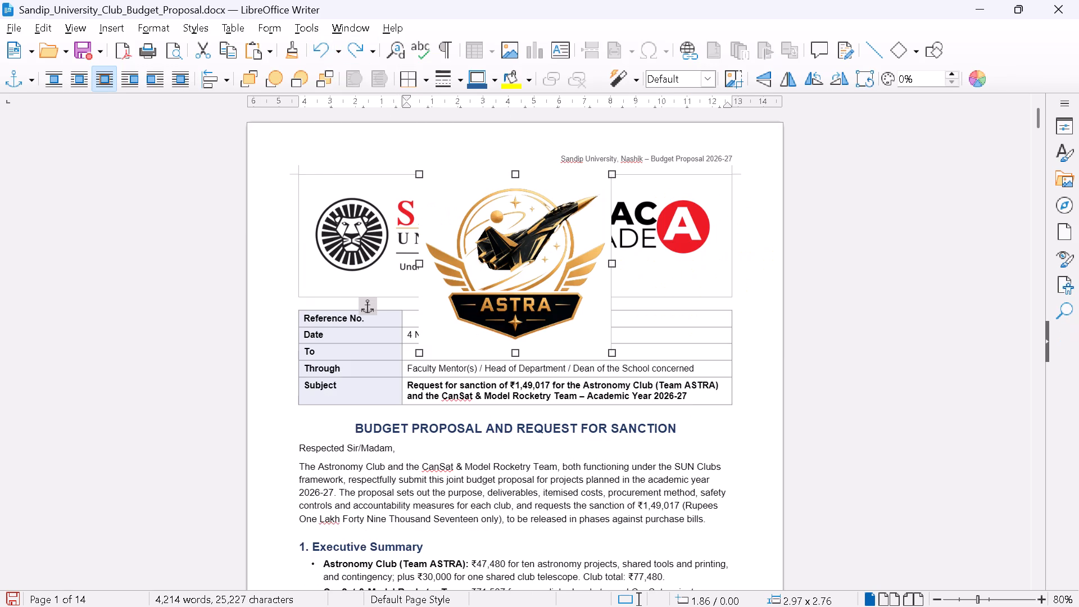
left_click(320, 48)
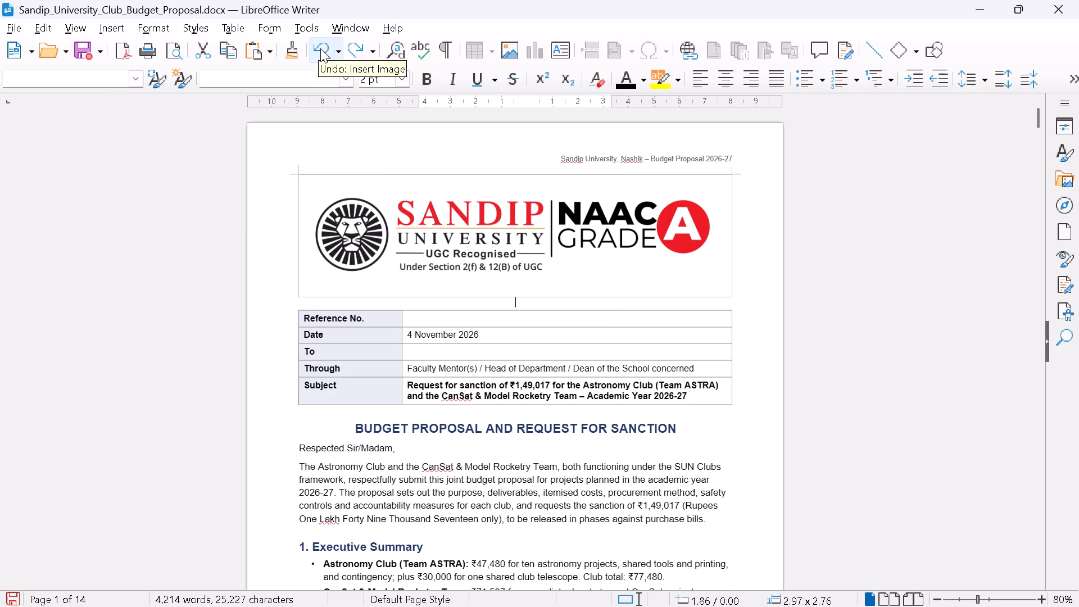
left_click(320, 48)
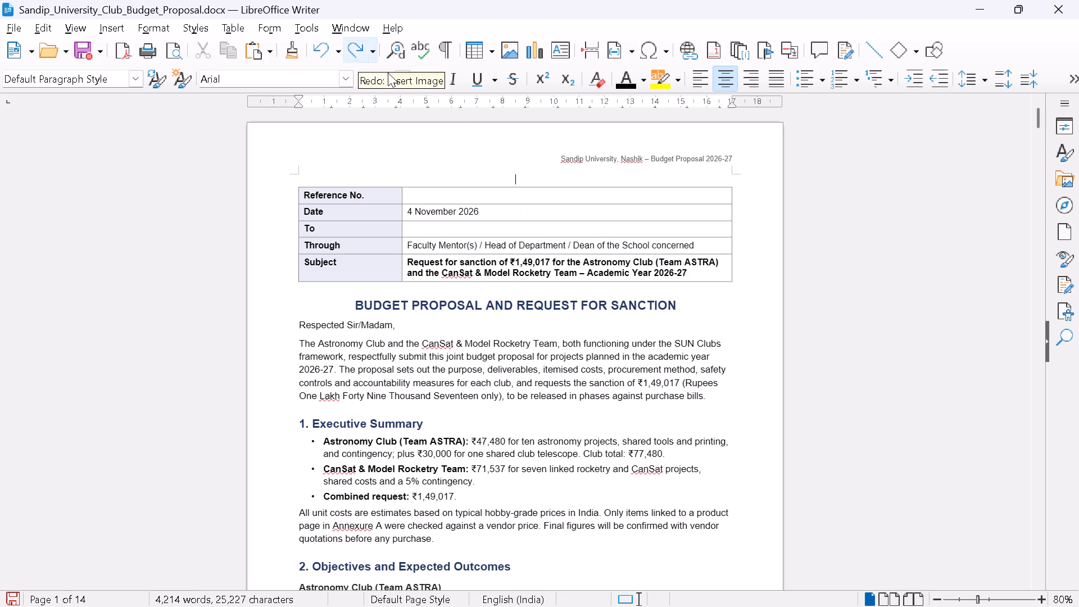
Insert the "Sanddip university logo" image from Pictures > Camera Roll above the reference table.
left_click(506, 49)
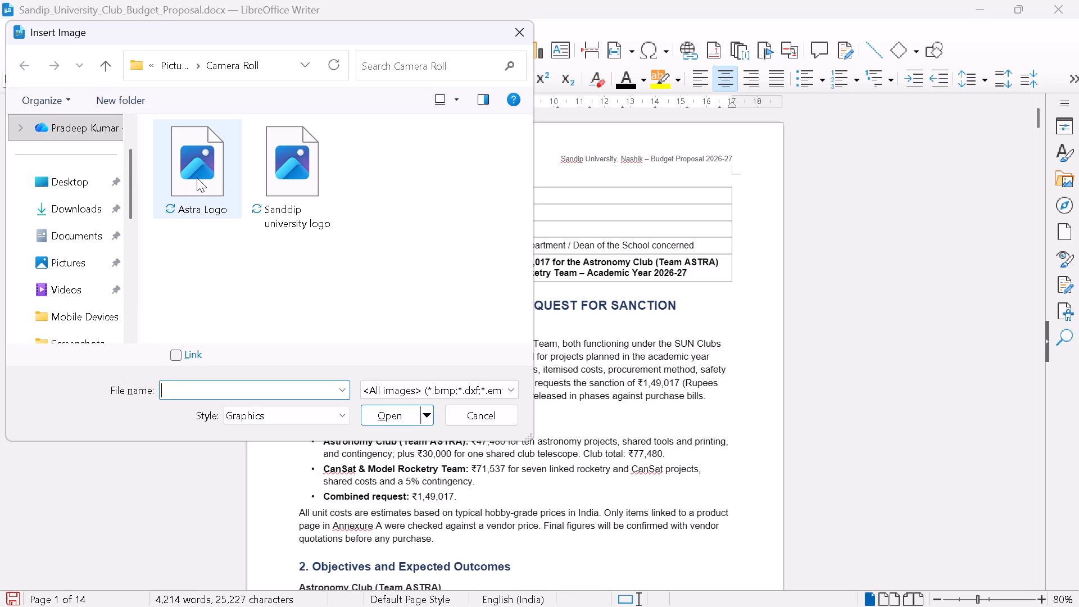
left_click(277, 179)
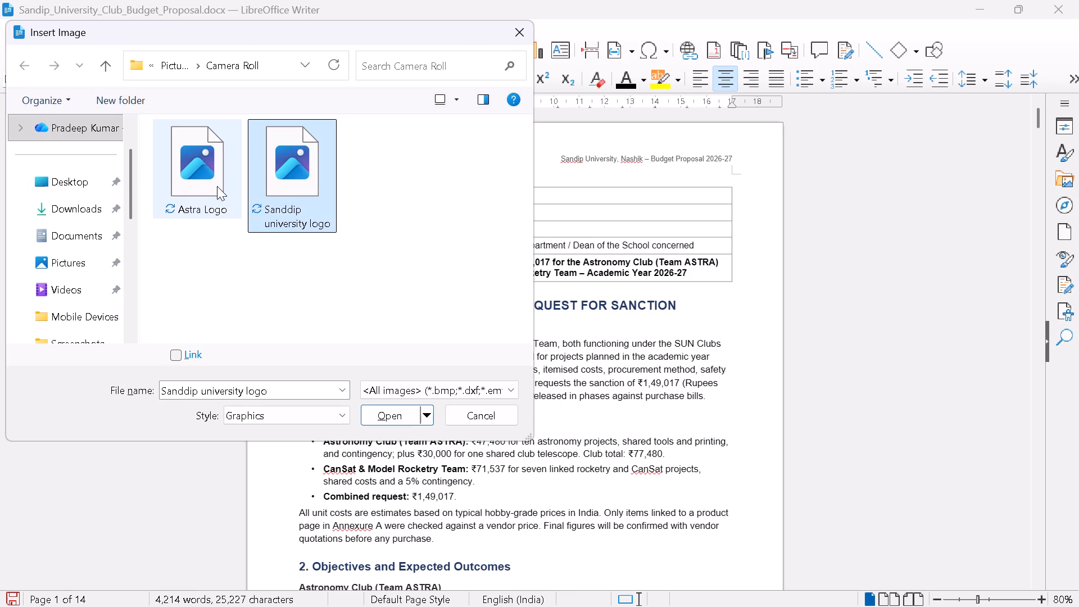
left_click(189, 183, "ctrl")
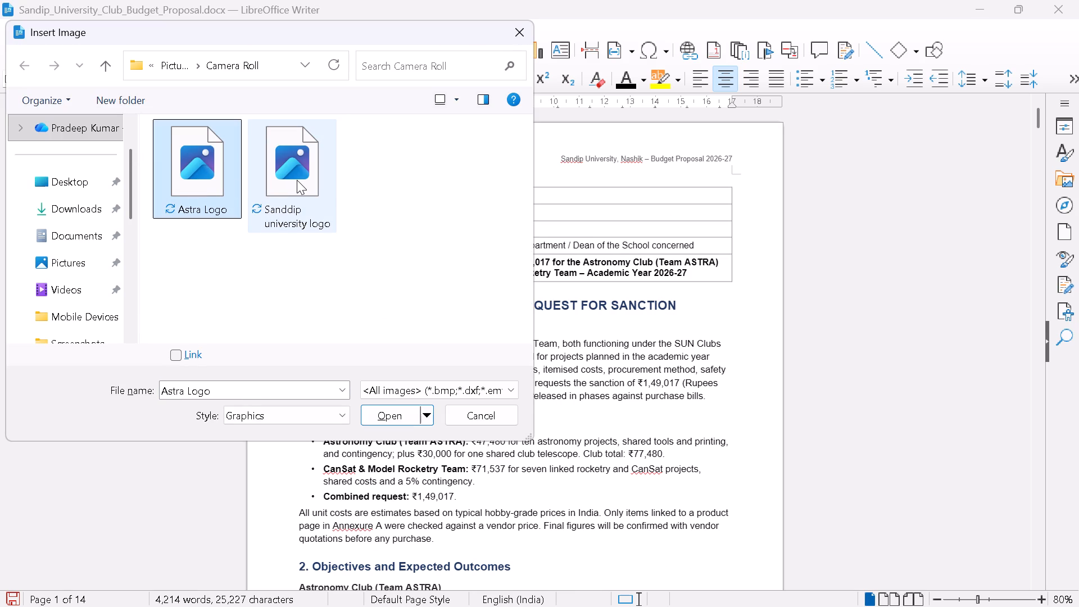
left_click(297, 180, "ctrl")
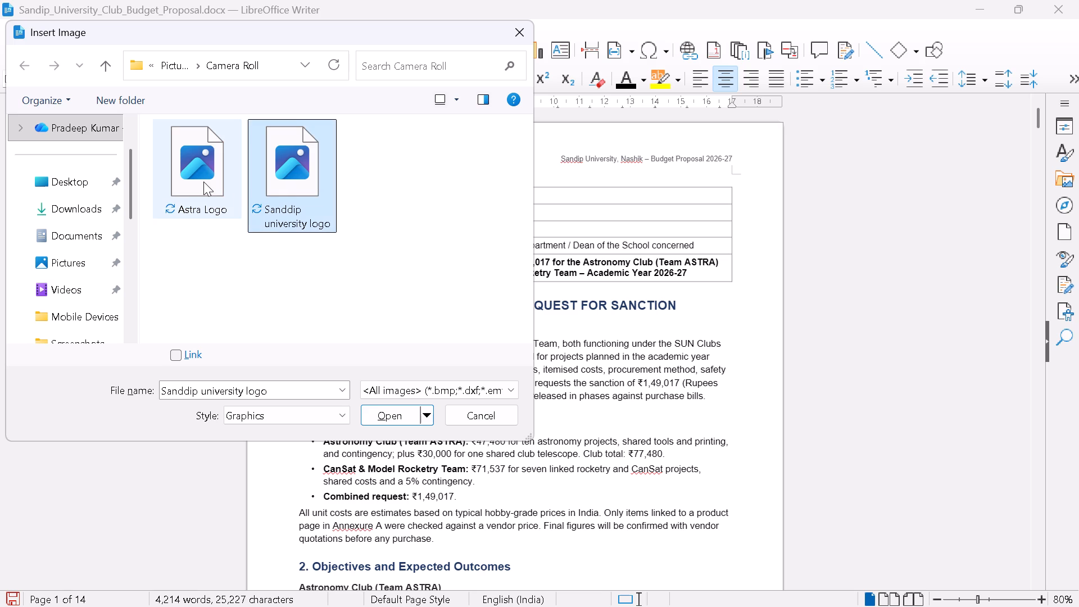
left_click(389, 407)
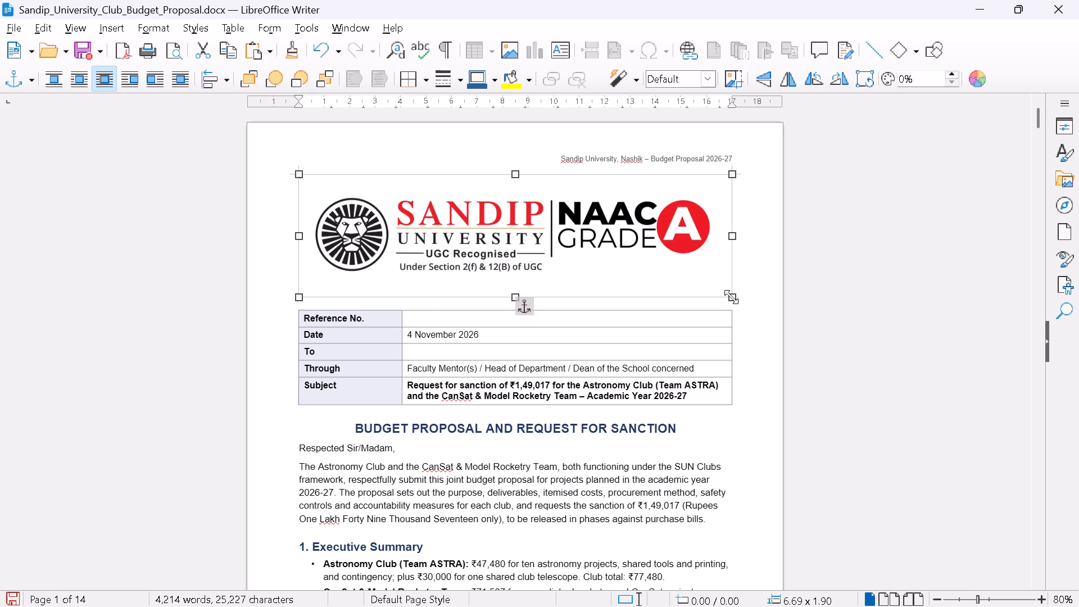
Shrink the university logo proportionally to about 4.56 × 1.29 inches.
left_click_drag(732, 297, 601, 215)
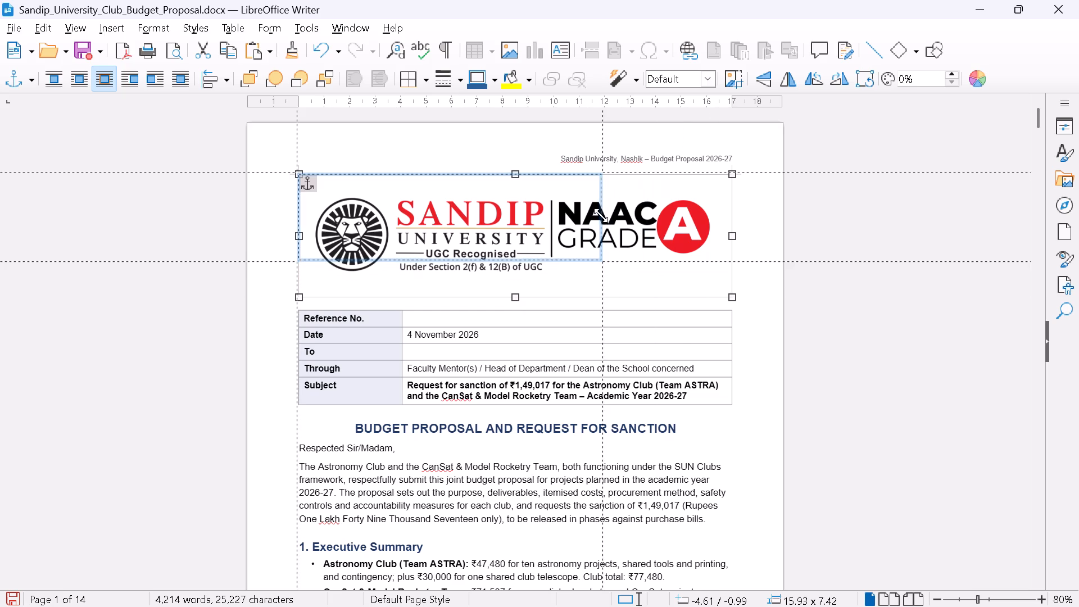
left_click_drag(601, 215, 593, 219)
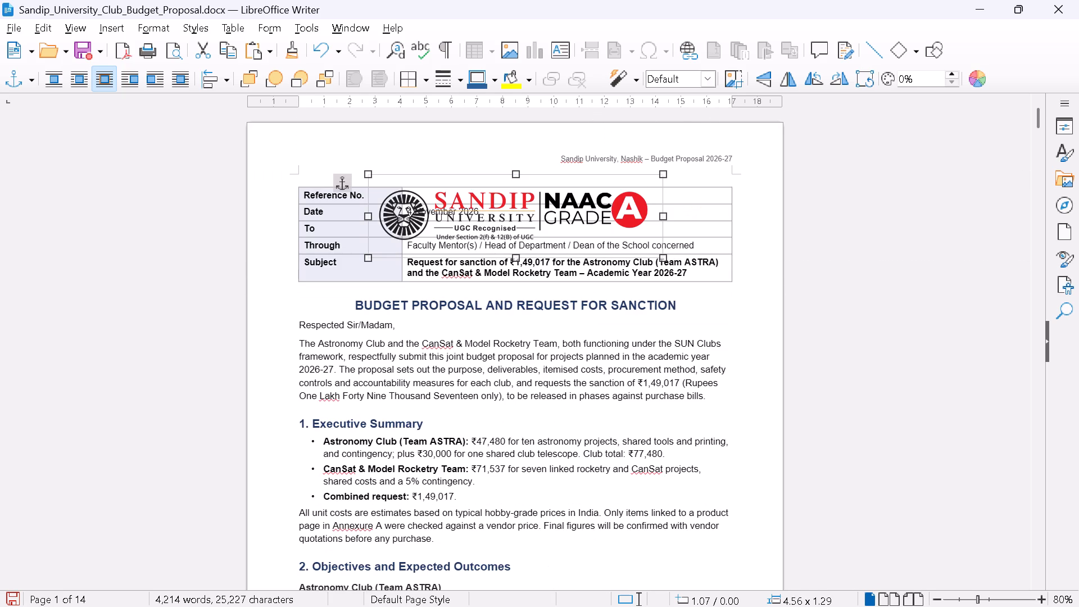
Add three blank lines in the paragraph above the reference table.
left_click(678, 176)
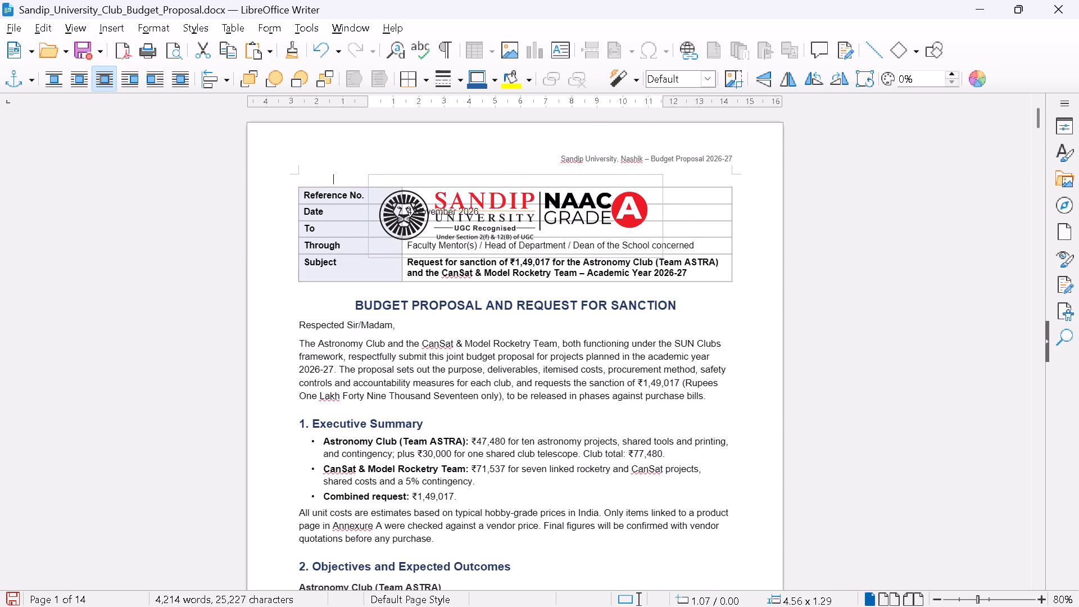
left_click(678, 176)
left_click(678, 176)
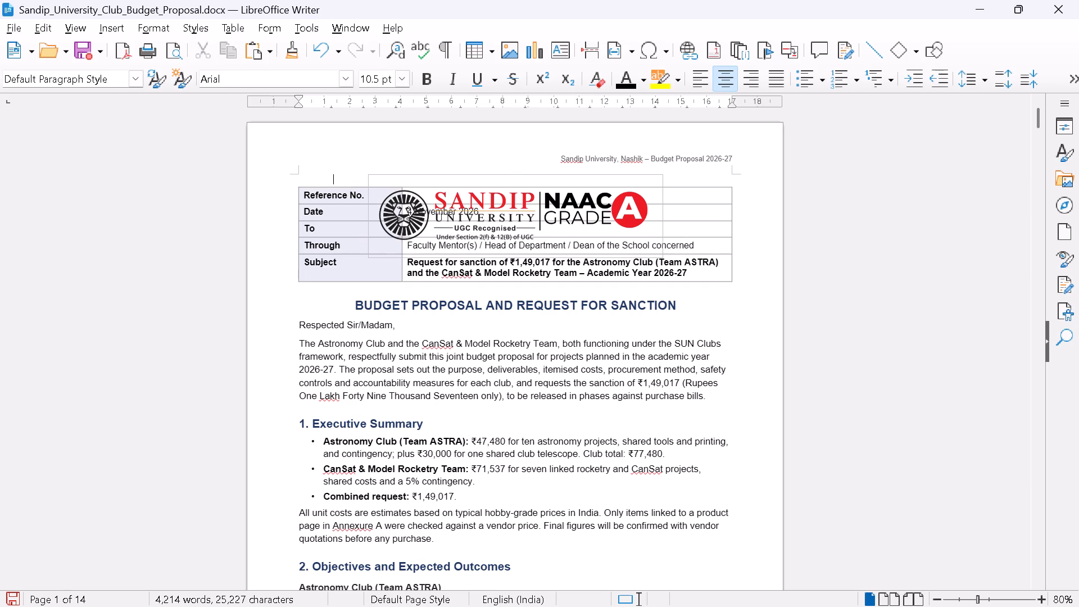
key("Return")
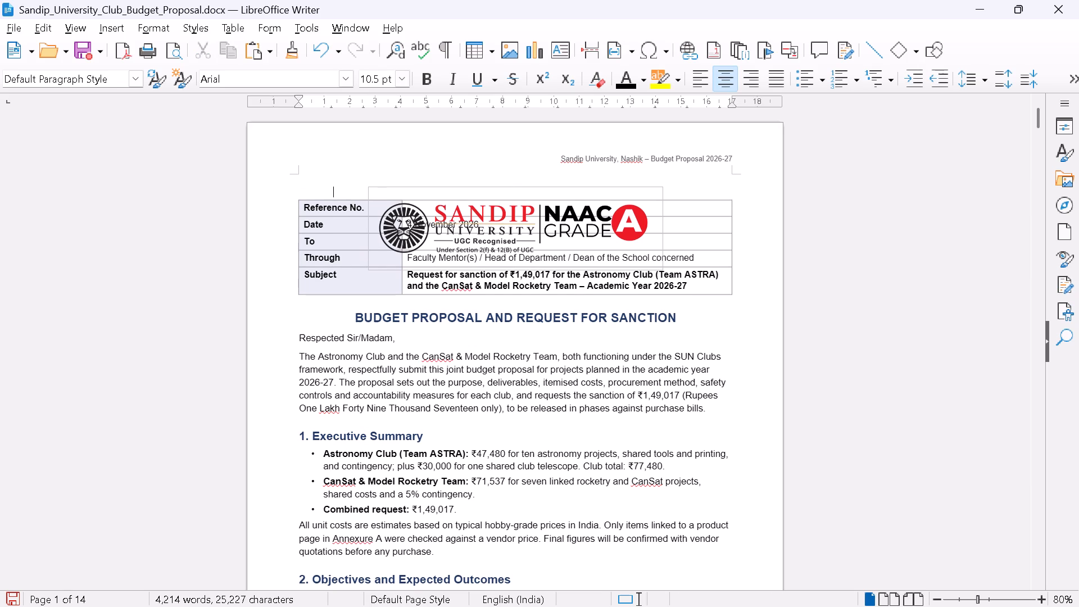
key("Return")
key("Return")
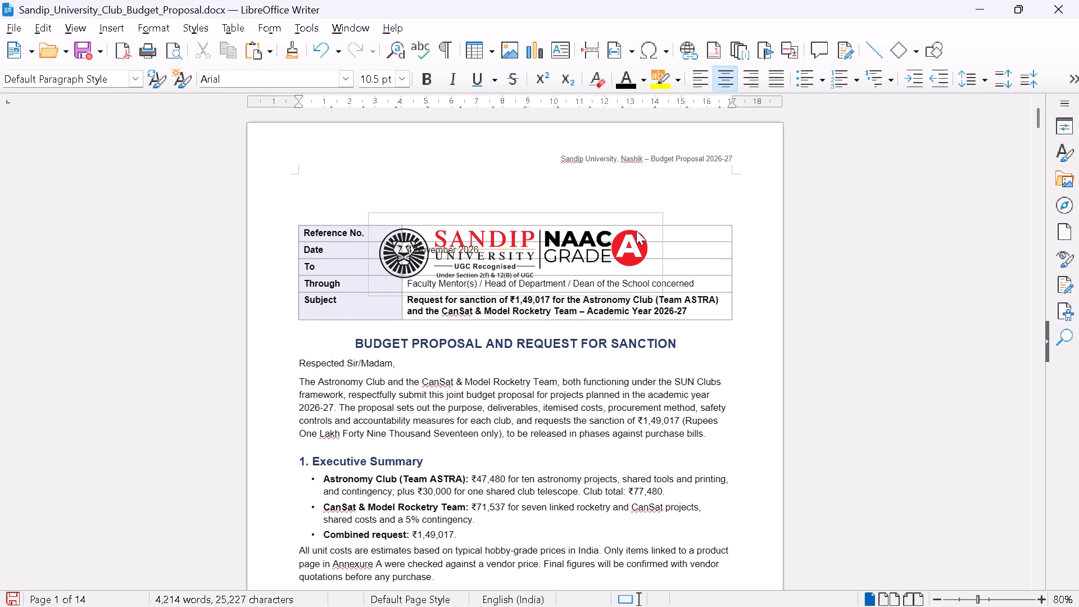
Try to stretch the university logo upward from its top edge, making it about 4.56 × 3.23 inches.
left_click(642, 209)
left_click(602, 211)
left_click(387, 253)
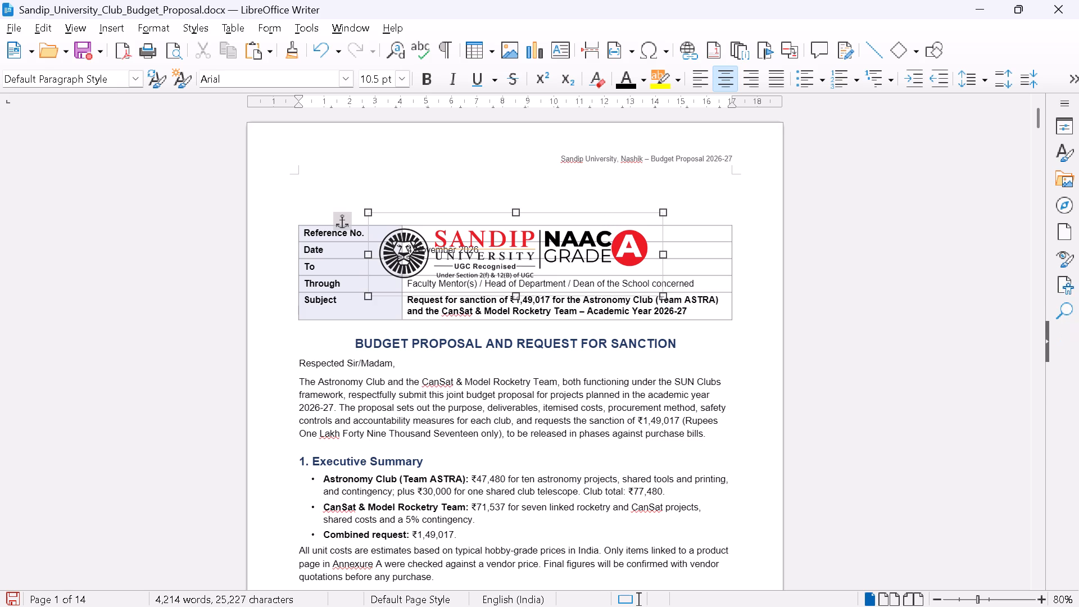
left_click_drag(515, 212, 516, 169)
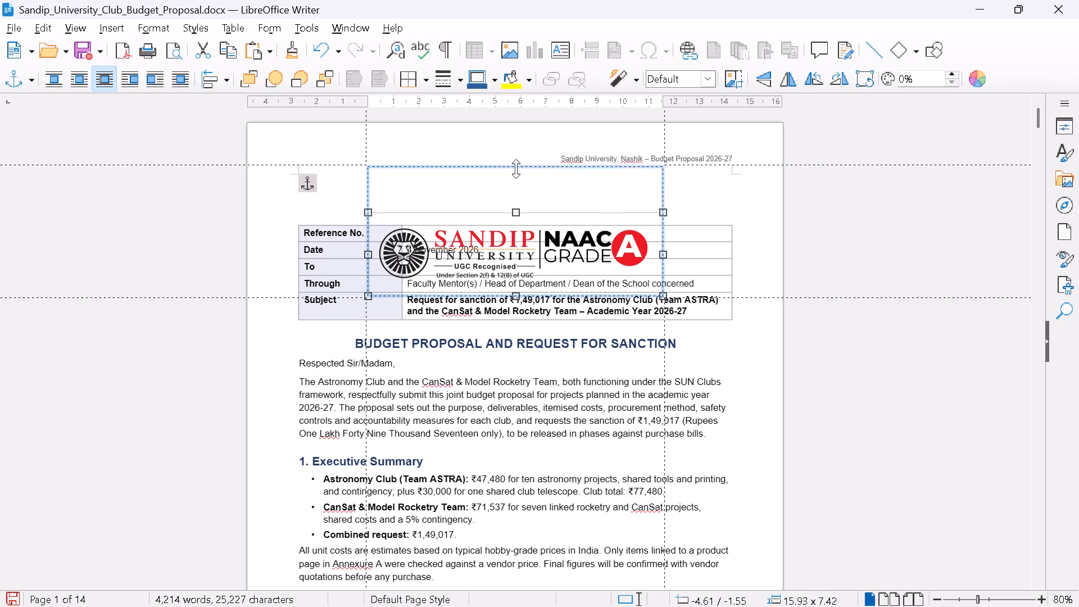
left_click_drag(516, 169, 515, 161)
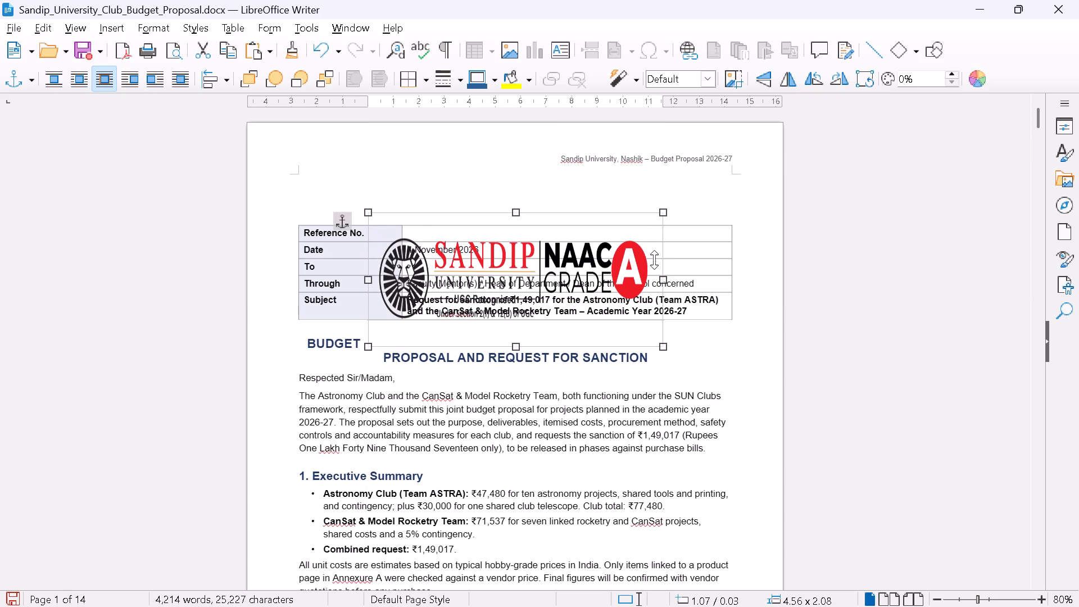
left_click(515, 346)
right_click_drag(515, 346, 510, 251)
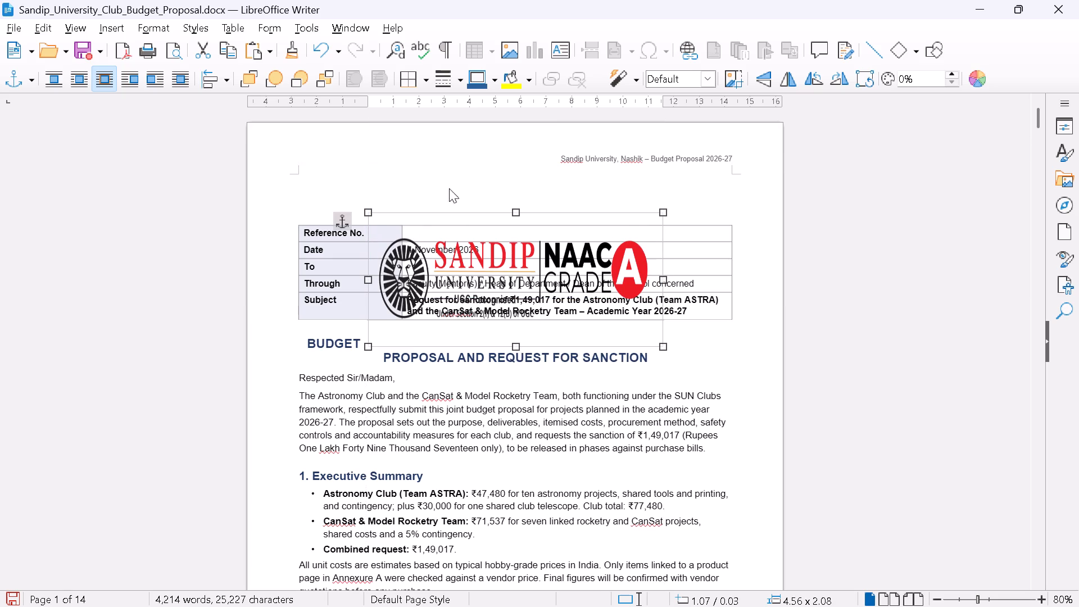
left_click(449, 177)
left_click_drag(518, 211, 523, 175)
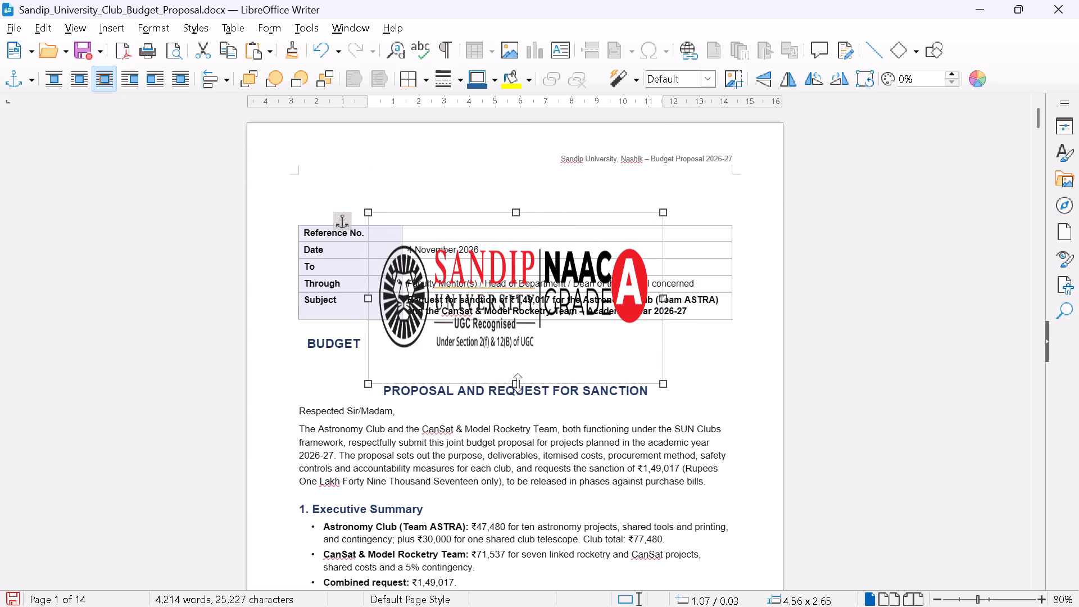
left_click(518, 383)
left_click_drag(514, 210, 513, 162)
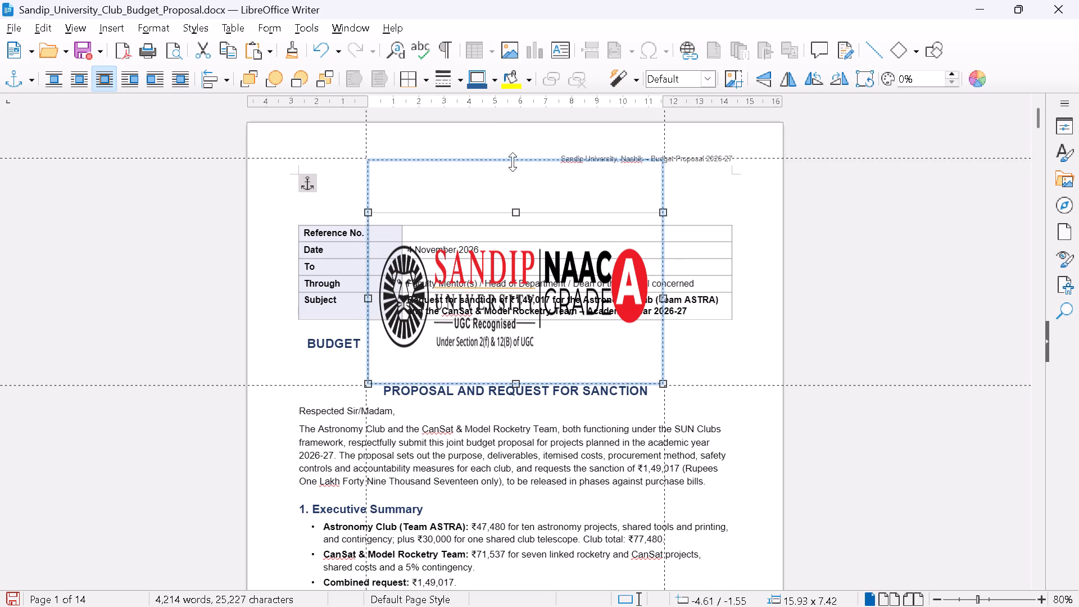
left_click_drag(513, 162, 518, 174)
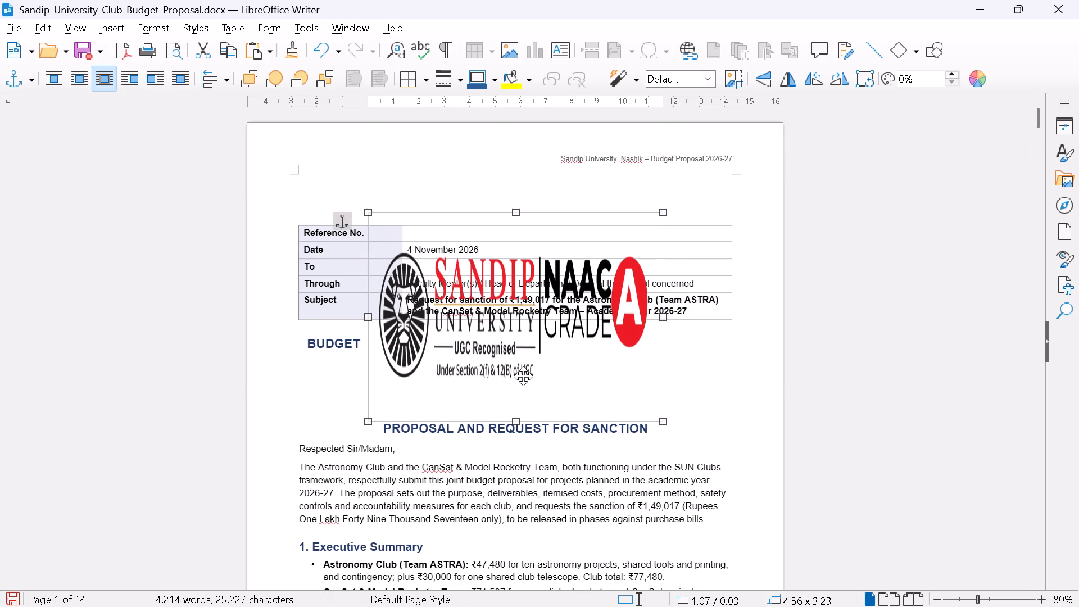
Delete the stretched university logo from the first page.
left_click(523, 373)
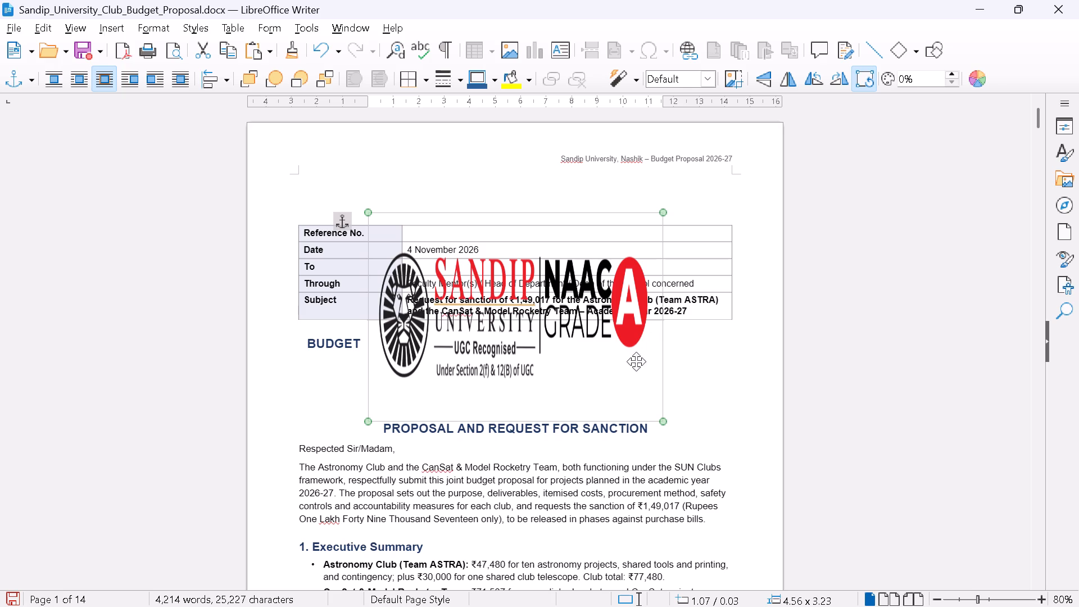
key("BackSpace")
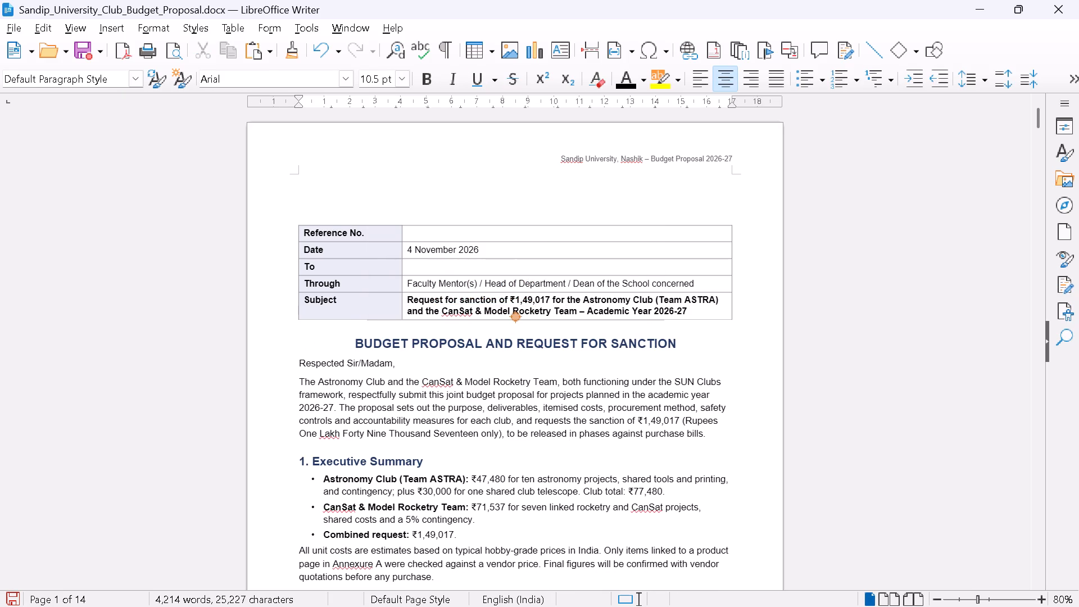
Set the font size of the first blank line above the reference table to 16 pt.
left_click(475, 196)
left_click(304, 176)
left_click(503, 214)
left_click(505, 188)
left_click(402, 81)
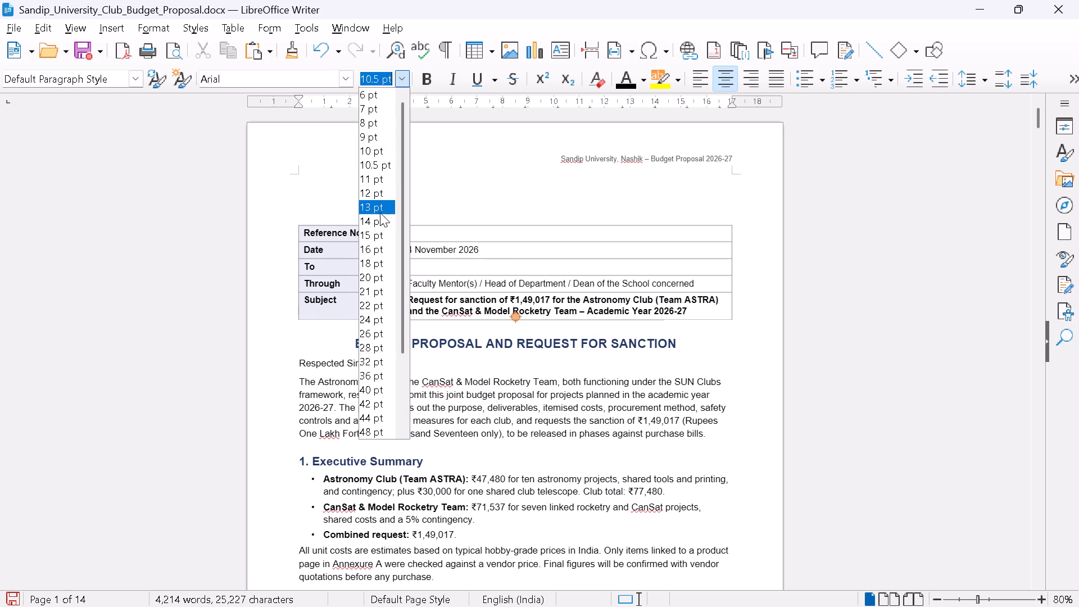
left_click(377, 249)
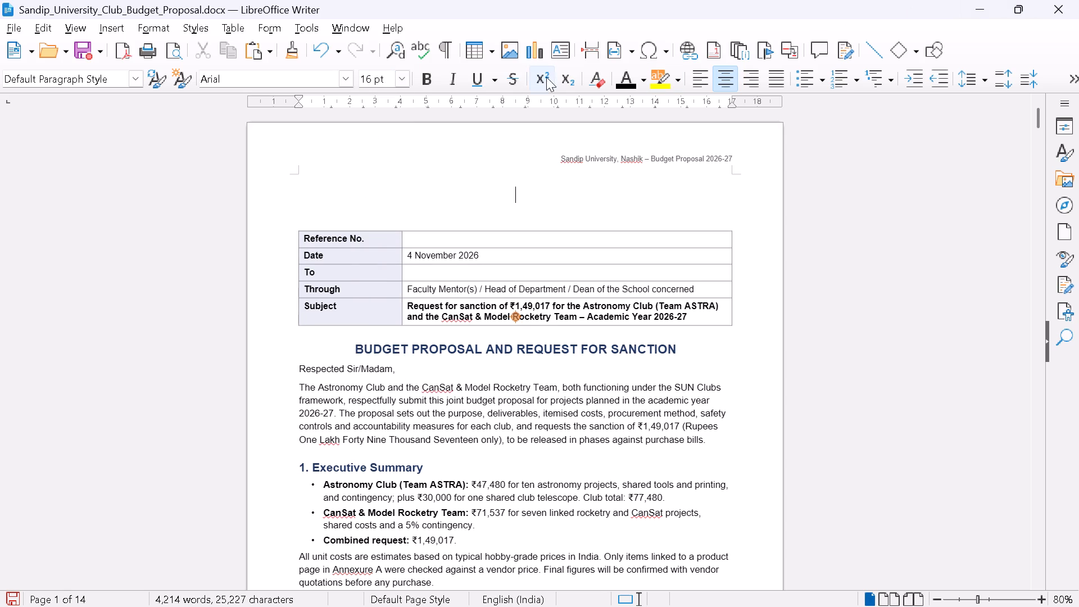
Insert the "Sanddip university logo" image from Pictures > Camera Roll at the blank line above the reference table.
left_click(507, 44)
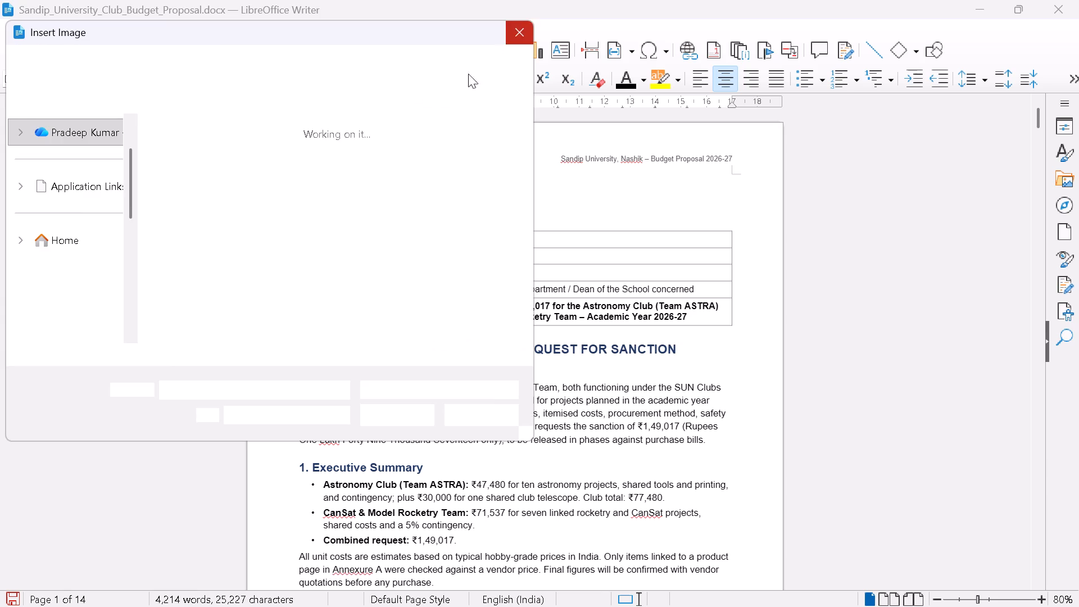
left_click(300, 172)
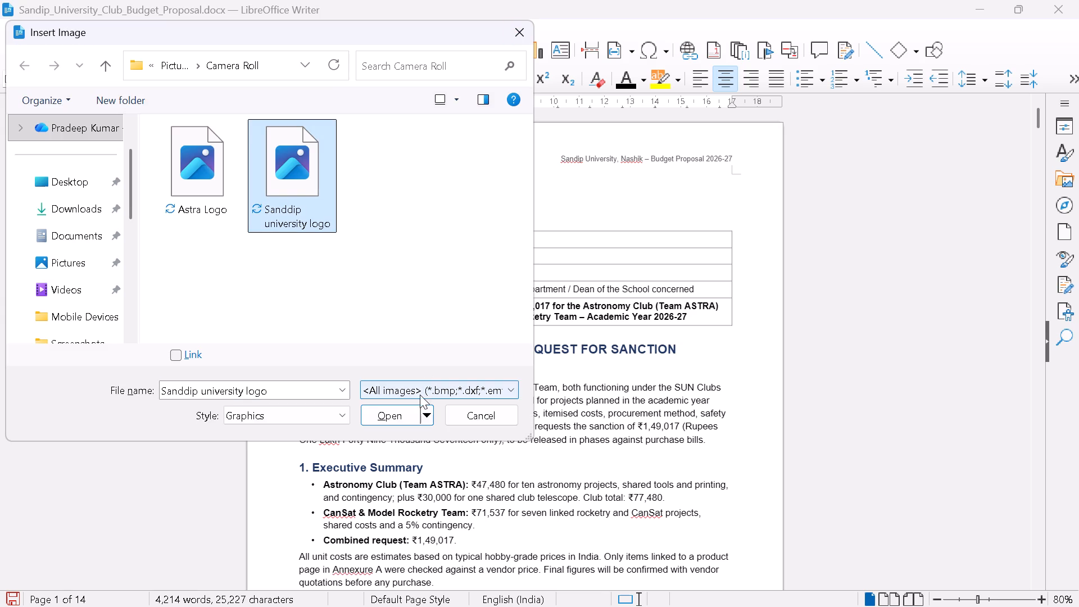
left_click(392, 417)
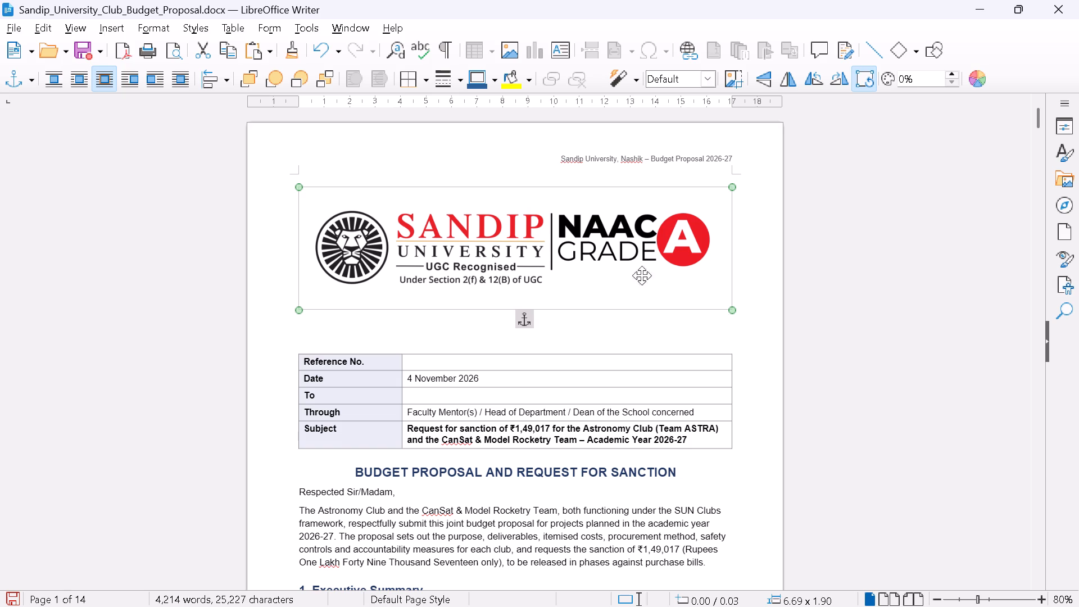
Narrow the university logo from its side edge to about 4.04 × 1.90 inches.
left_click(627, 271)
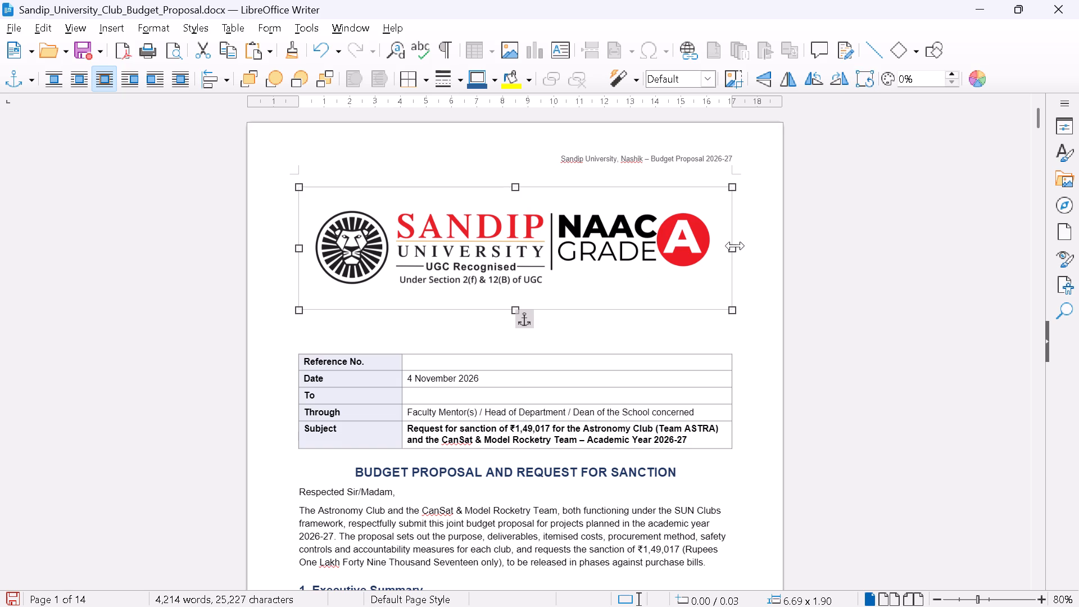
left_click_drag(732, 247, 663, 249)
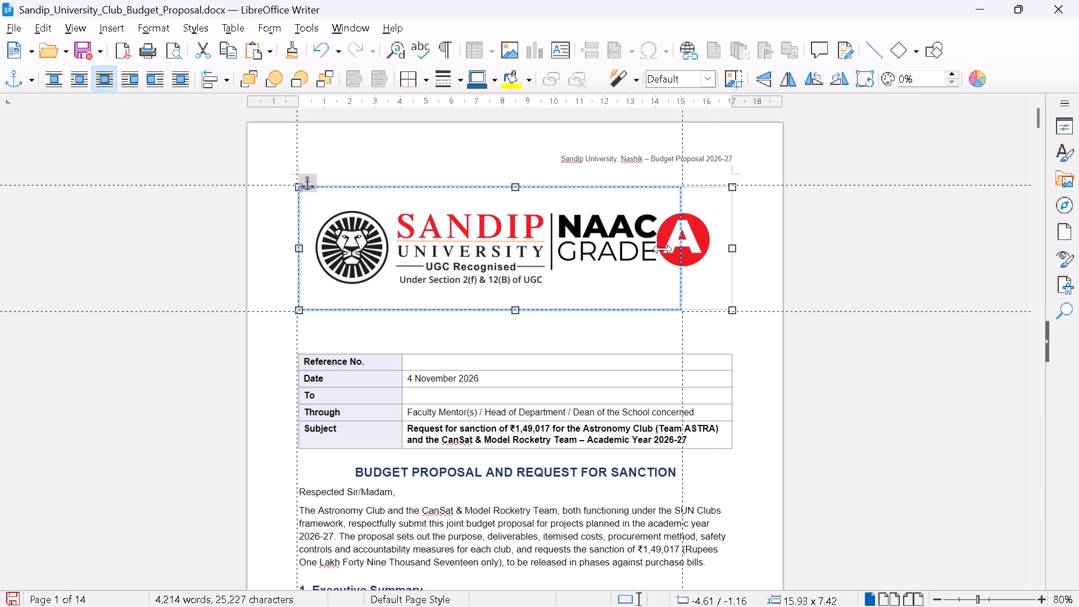
left_click_drag(663, 249, 560, 255)
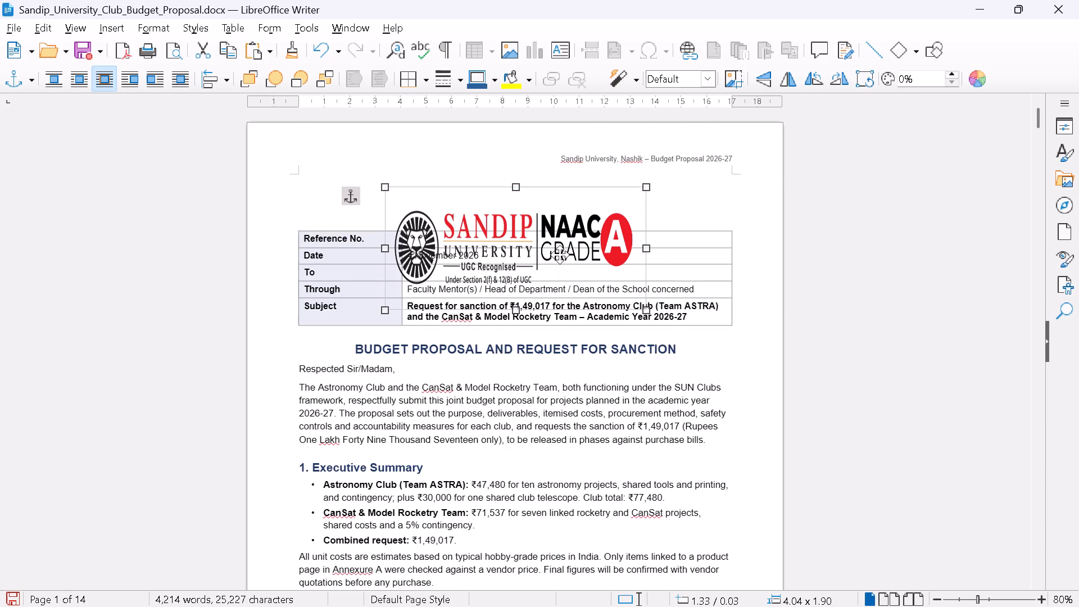
left_click(646, 247)
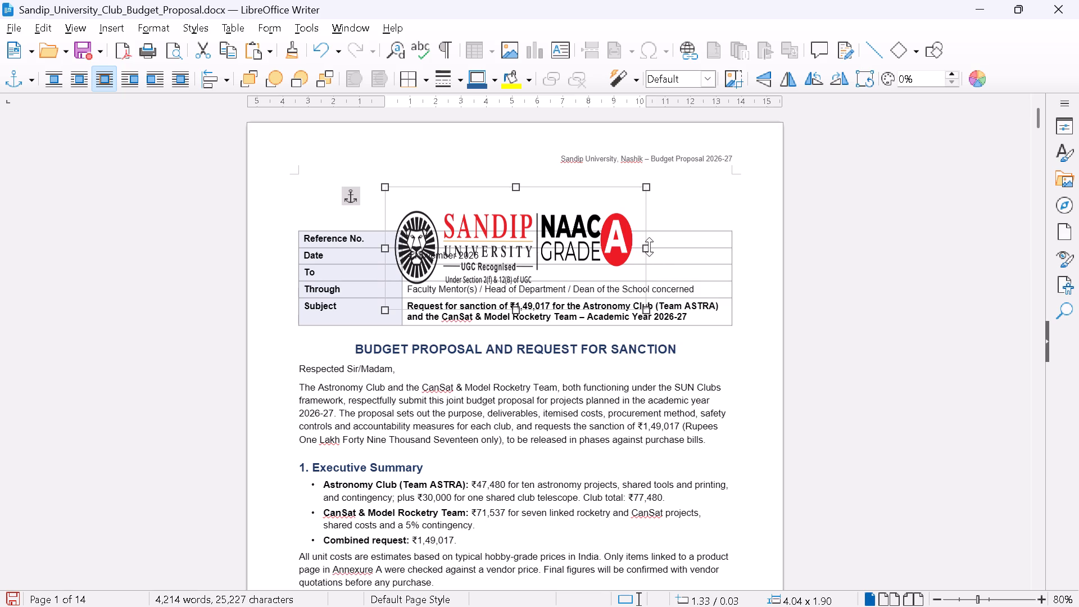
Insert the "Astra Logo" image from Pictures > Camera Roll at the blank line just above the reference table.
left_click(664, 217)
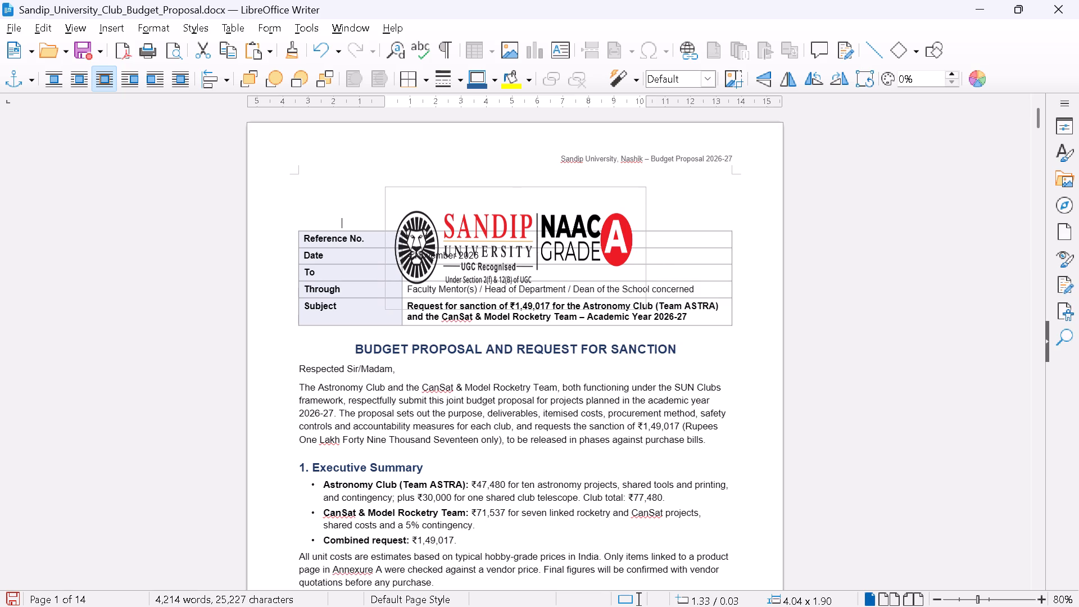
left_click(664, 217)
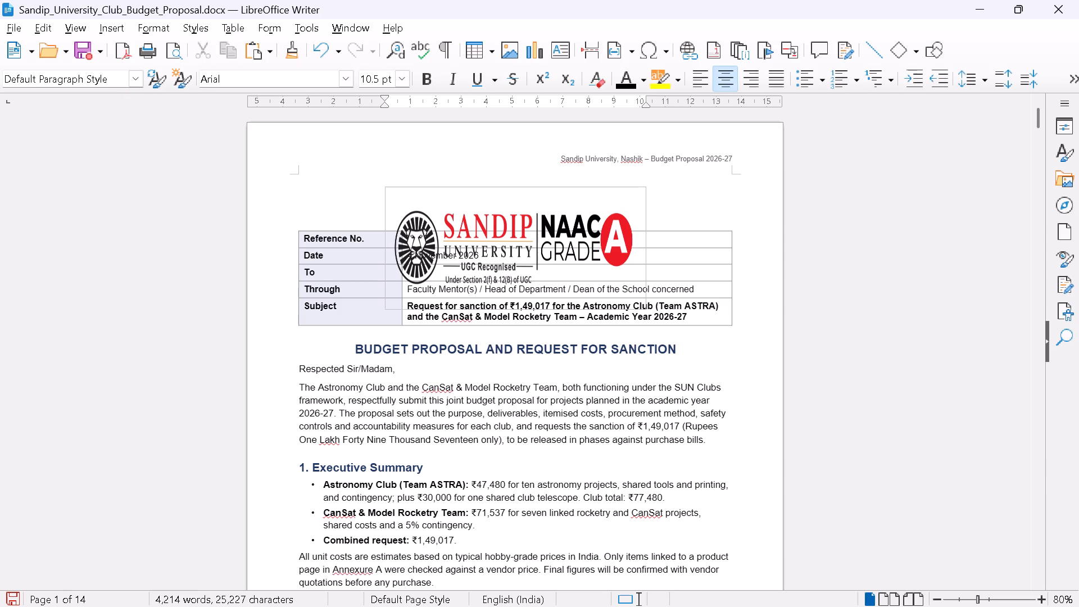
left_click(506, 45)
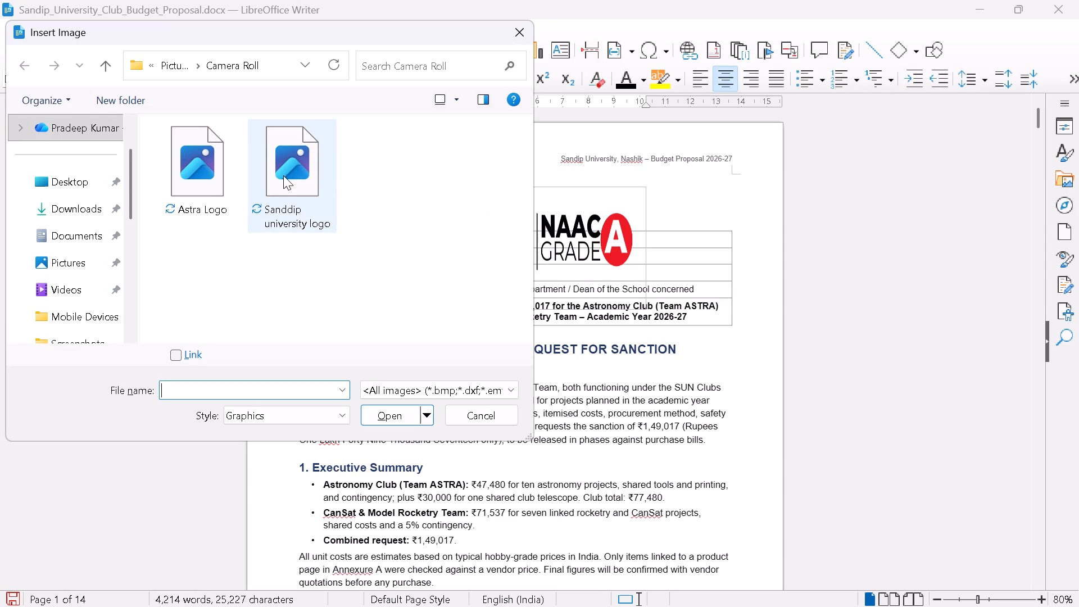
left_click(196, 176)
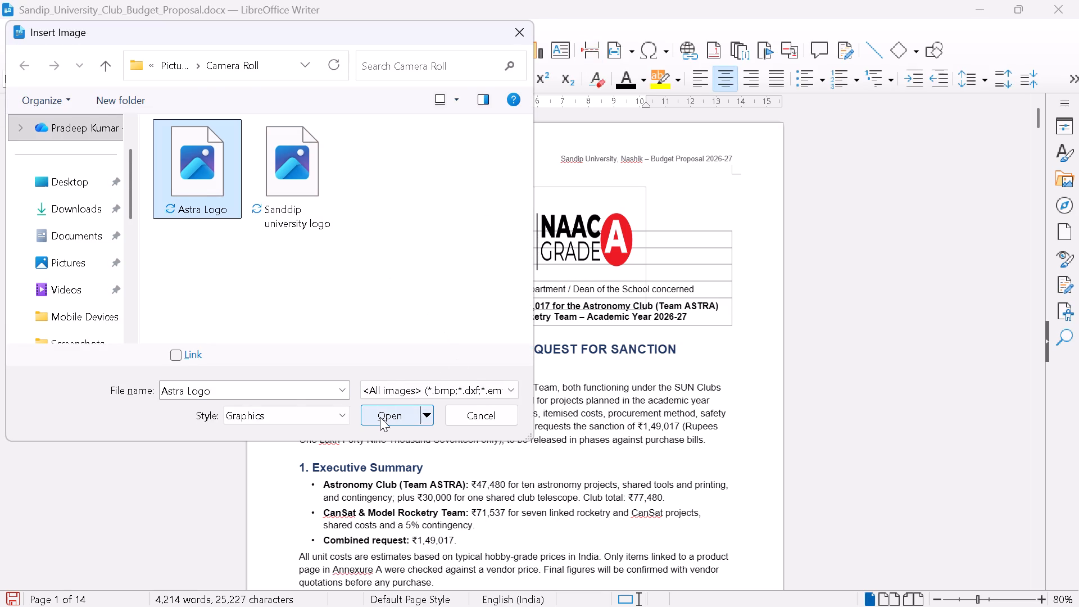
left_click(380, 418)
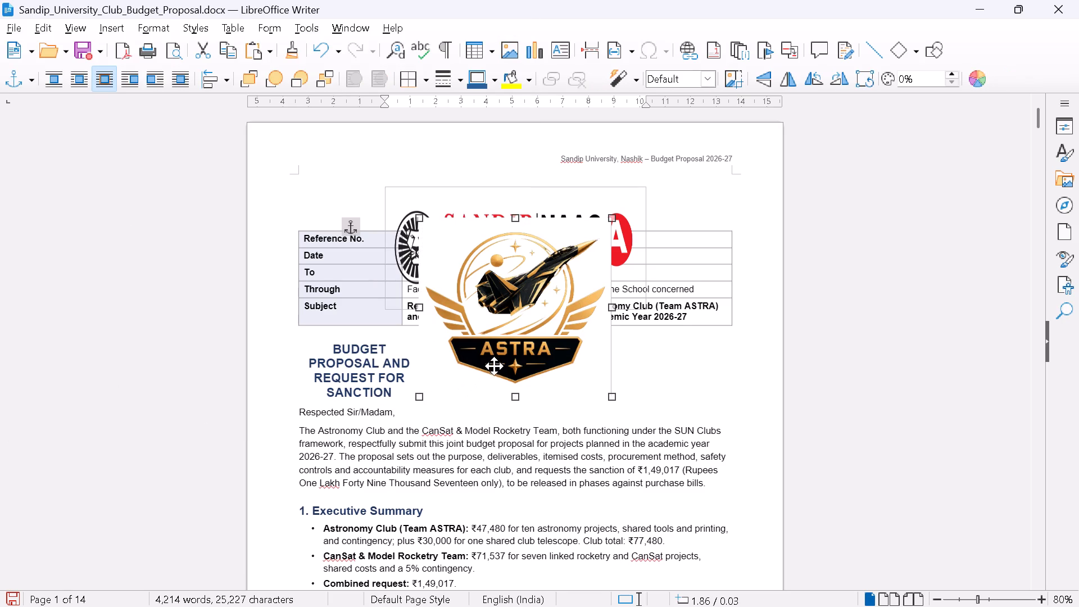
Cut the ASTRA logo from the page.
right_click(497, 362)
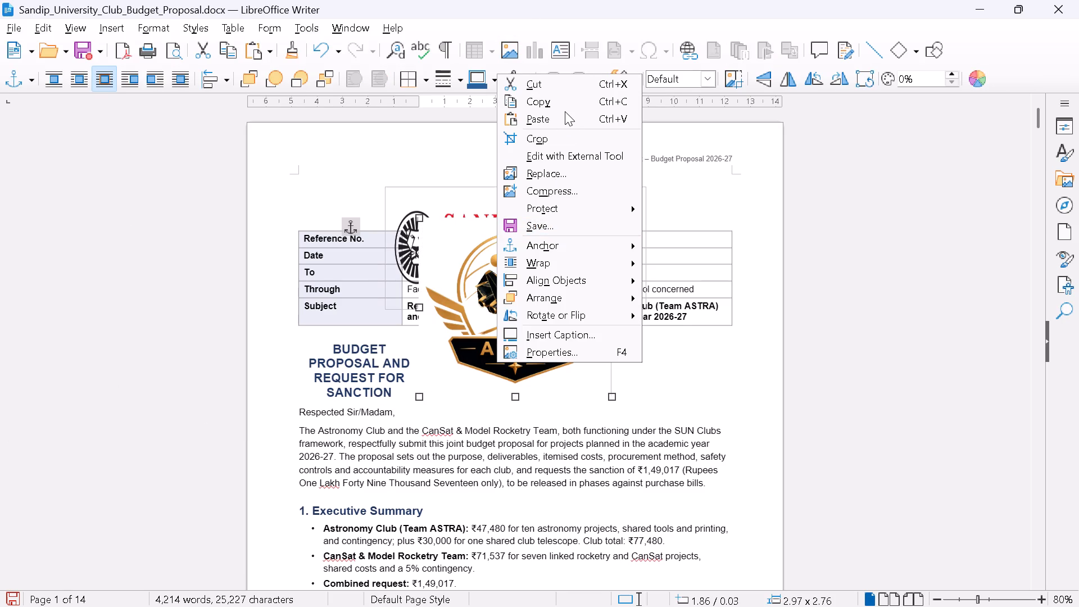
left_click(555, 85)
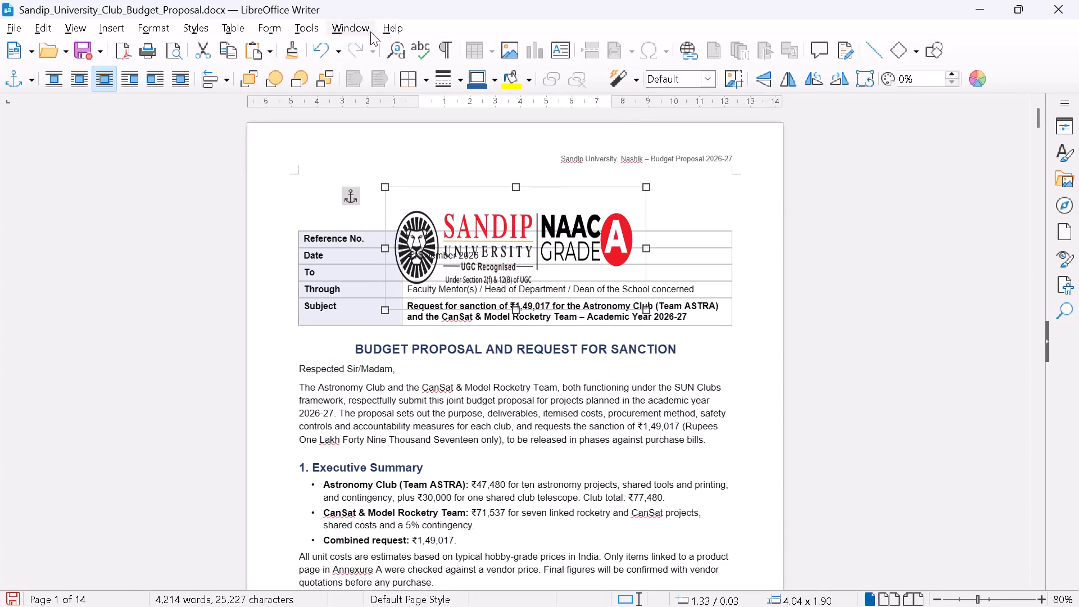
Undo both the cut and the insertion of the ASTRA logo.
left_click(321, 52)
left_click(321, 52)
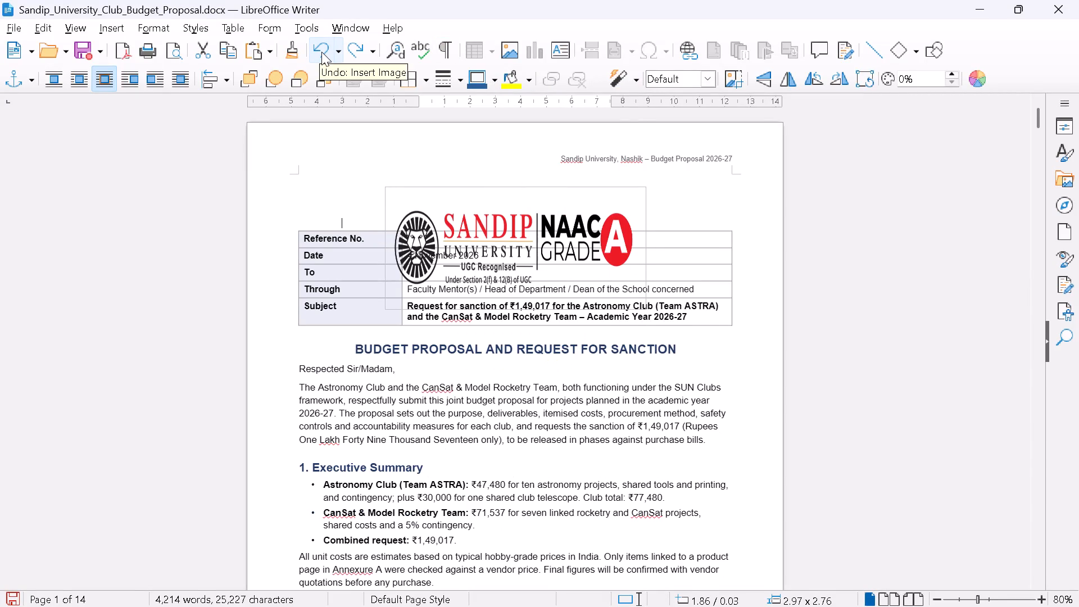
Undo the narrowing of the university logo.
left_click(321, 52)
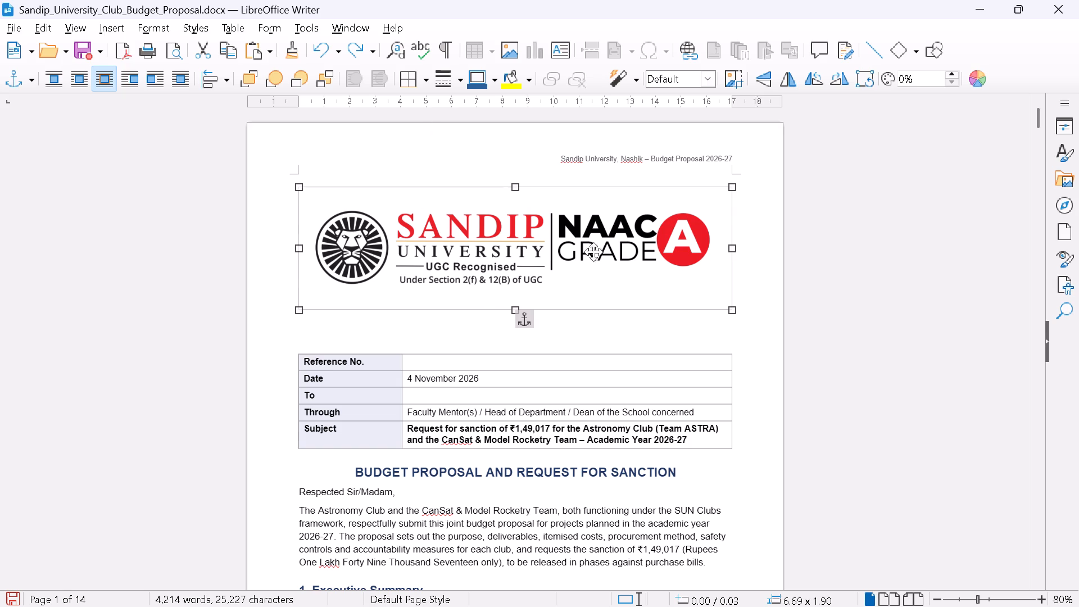
Insert the "Astra Logo" image from Pictures > Camera Roll at the blank line directly below the university logo.
left_click(573, 325)
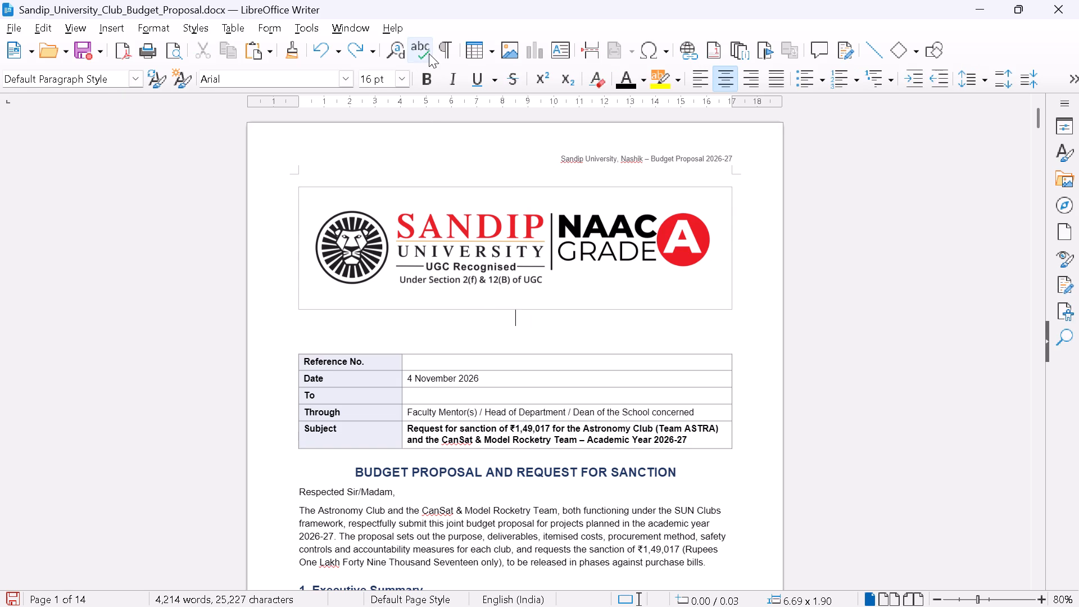
left_click(517, 53)
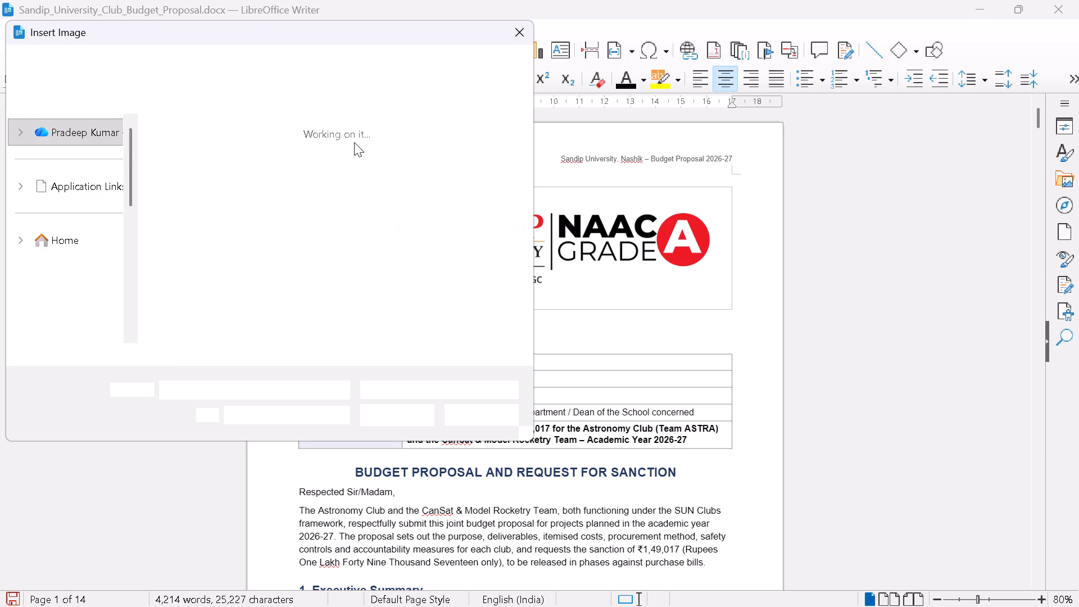
left_click(189, 192)
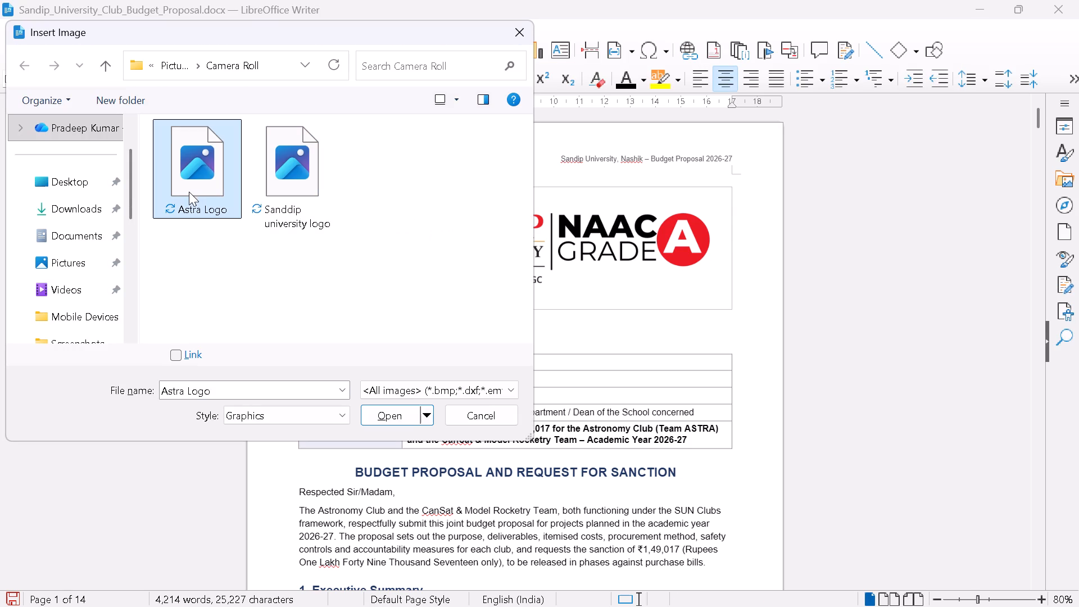
left_click(368, 416)
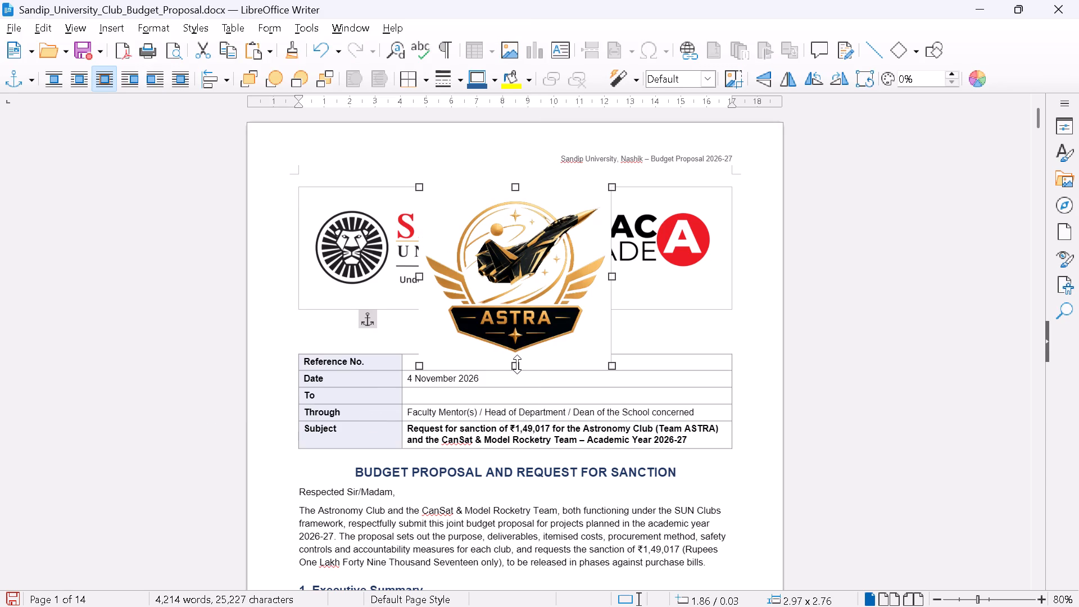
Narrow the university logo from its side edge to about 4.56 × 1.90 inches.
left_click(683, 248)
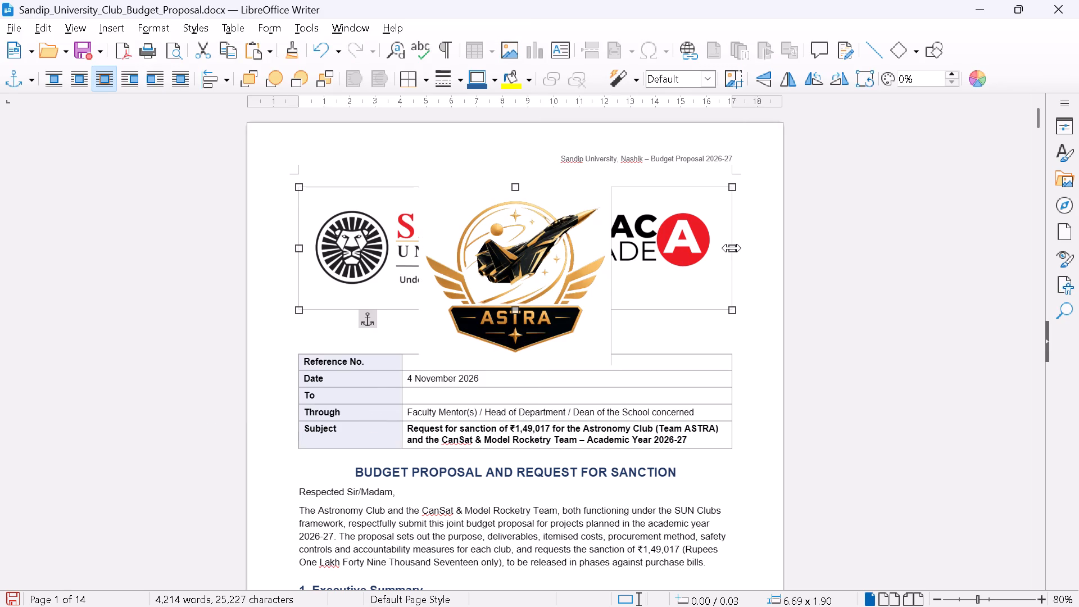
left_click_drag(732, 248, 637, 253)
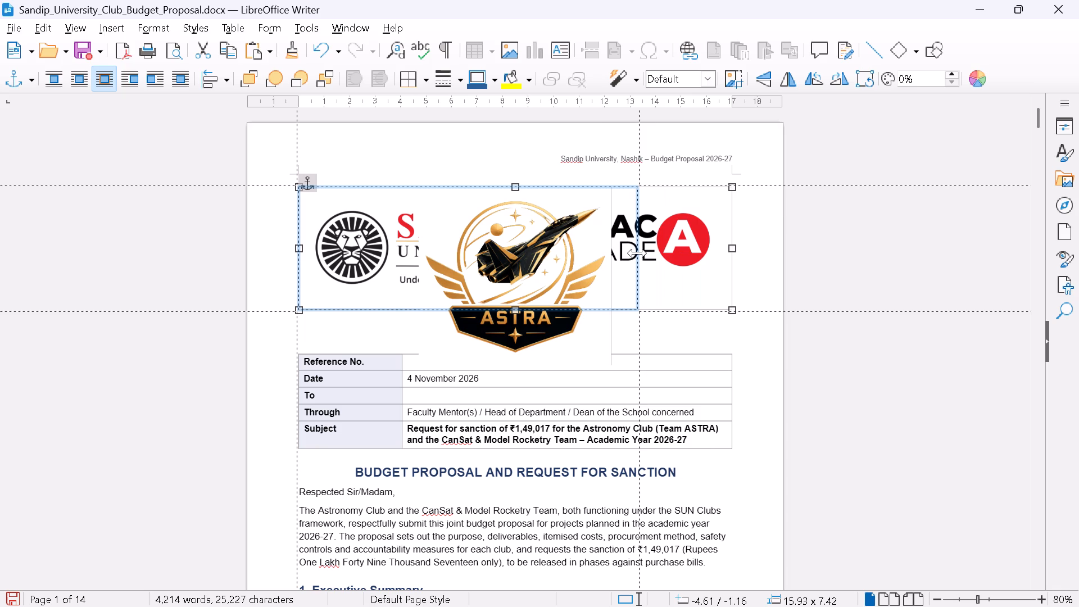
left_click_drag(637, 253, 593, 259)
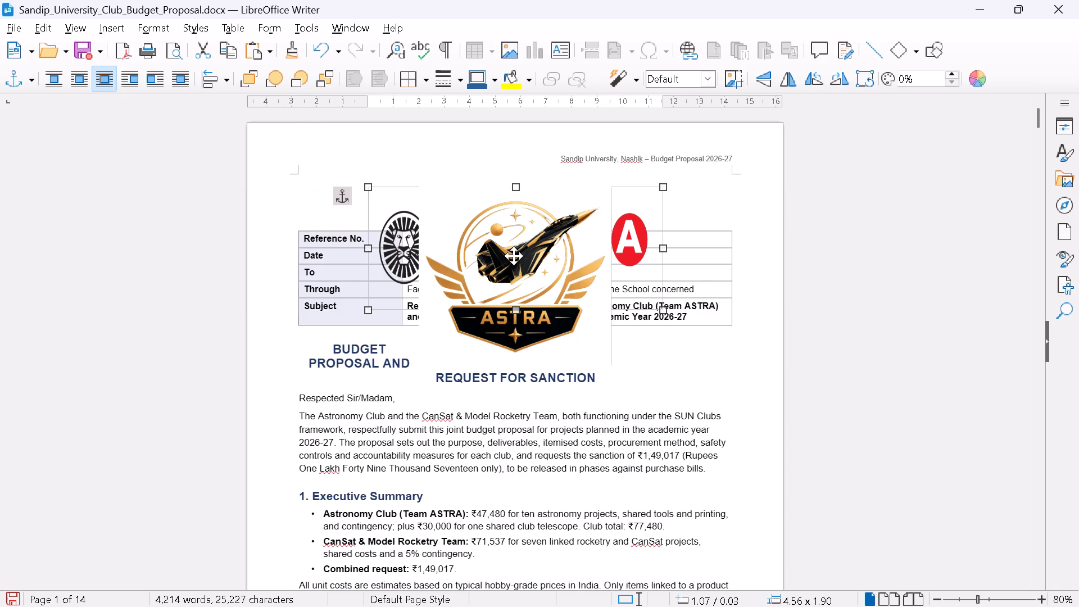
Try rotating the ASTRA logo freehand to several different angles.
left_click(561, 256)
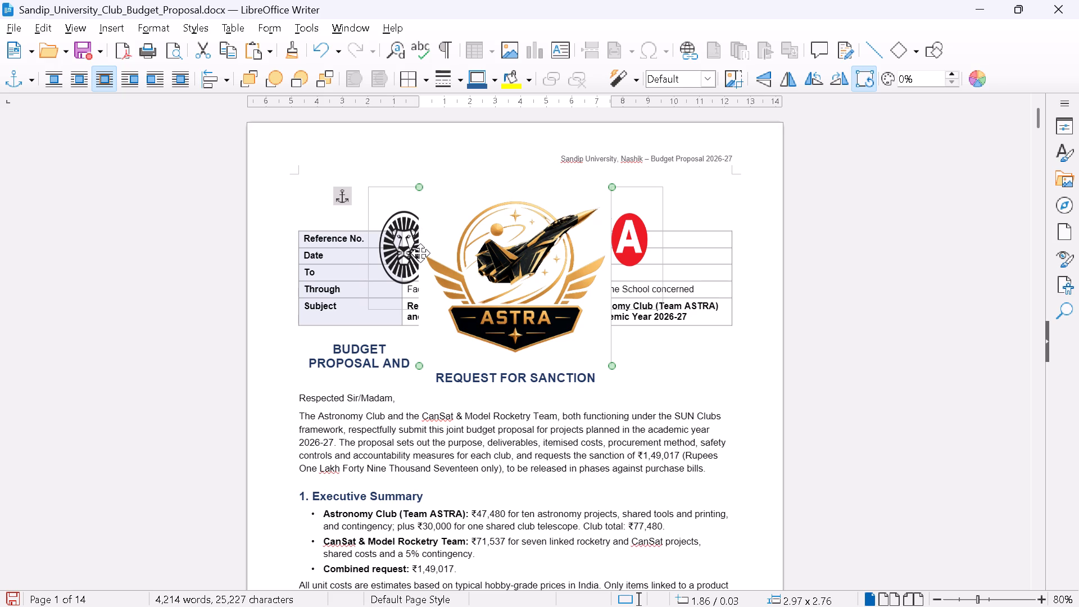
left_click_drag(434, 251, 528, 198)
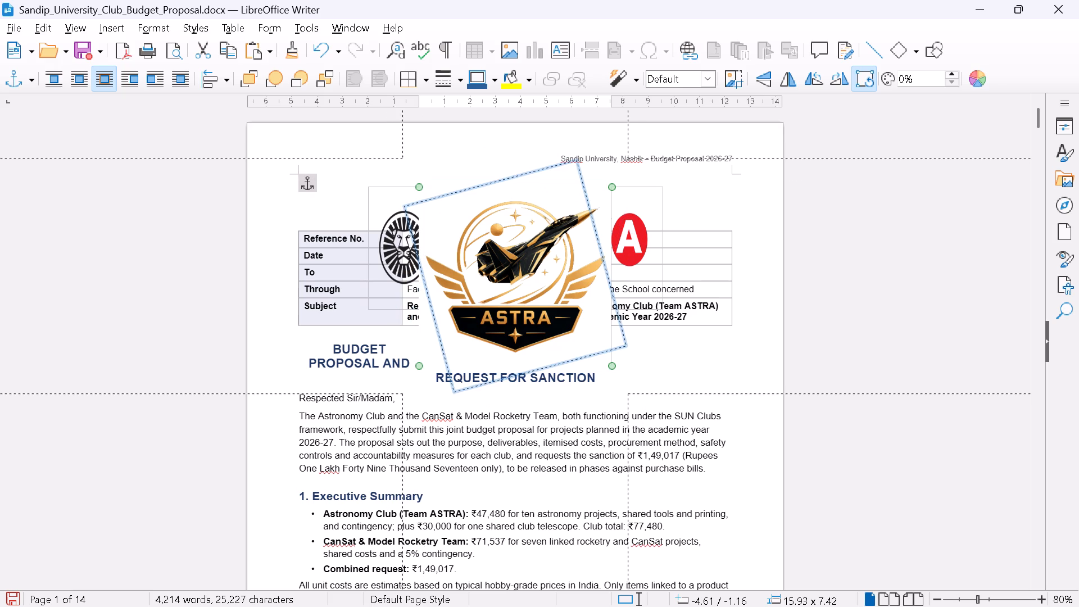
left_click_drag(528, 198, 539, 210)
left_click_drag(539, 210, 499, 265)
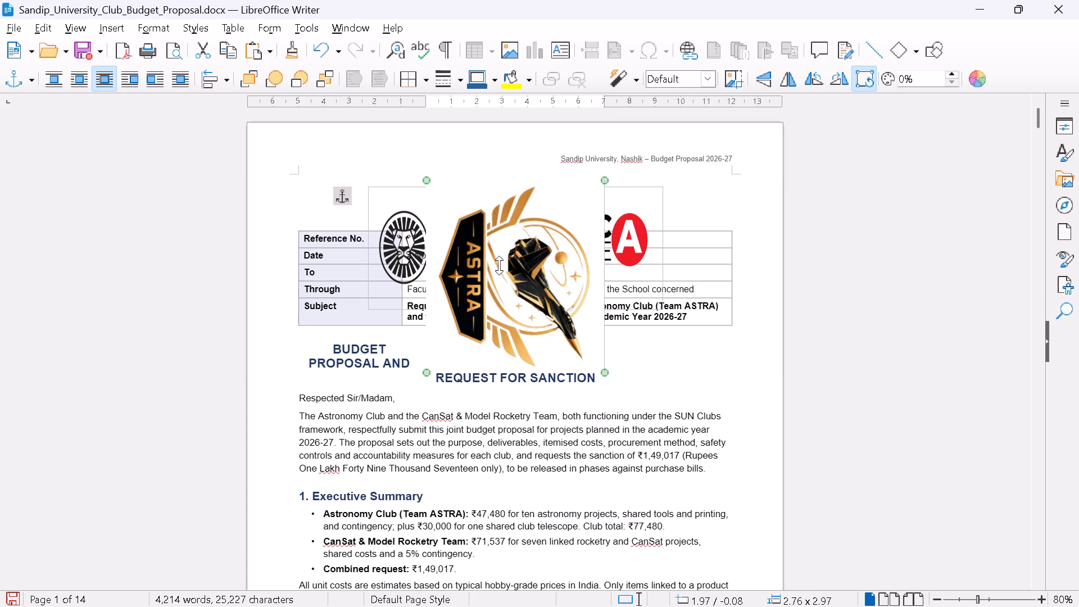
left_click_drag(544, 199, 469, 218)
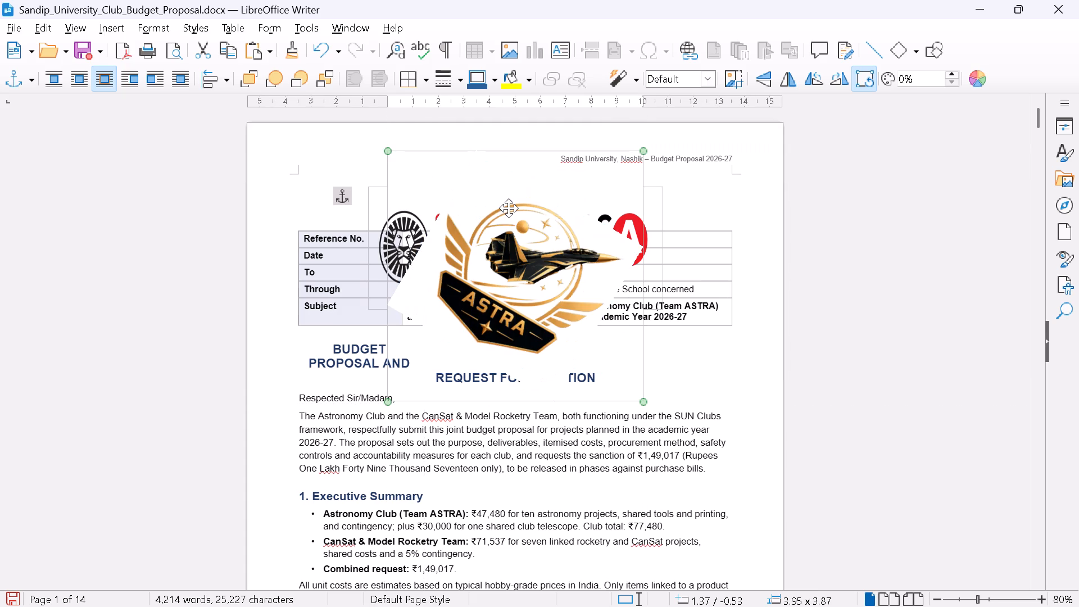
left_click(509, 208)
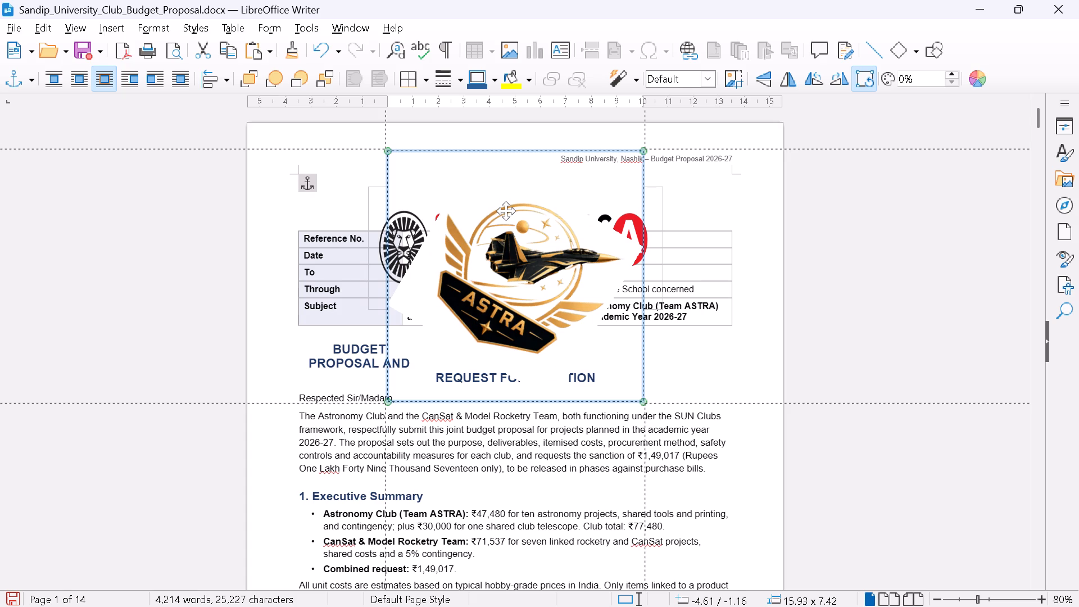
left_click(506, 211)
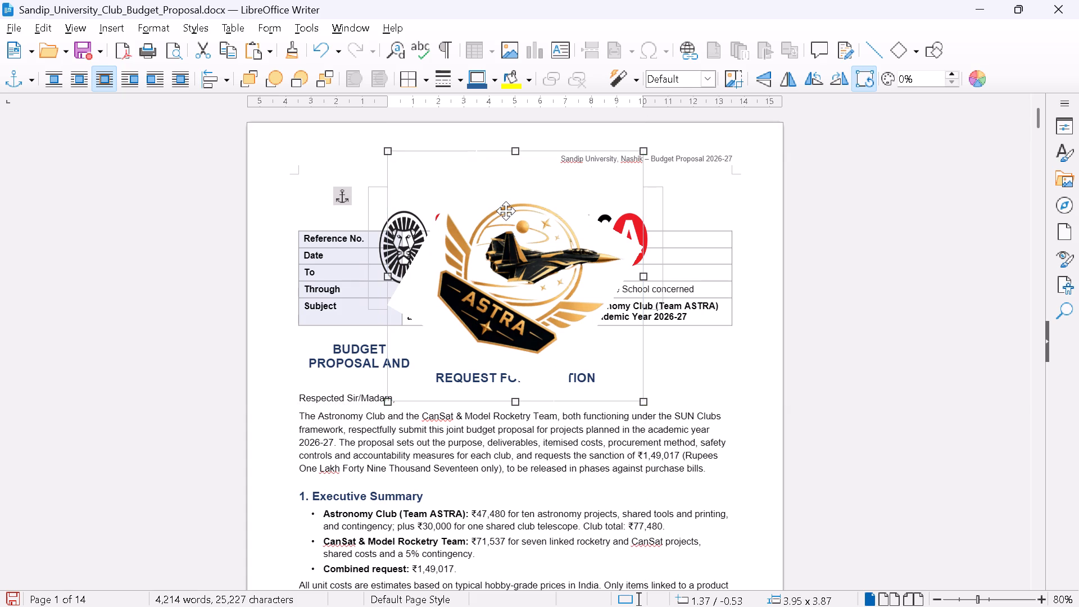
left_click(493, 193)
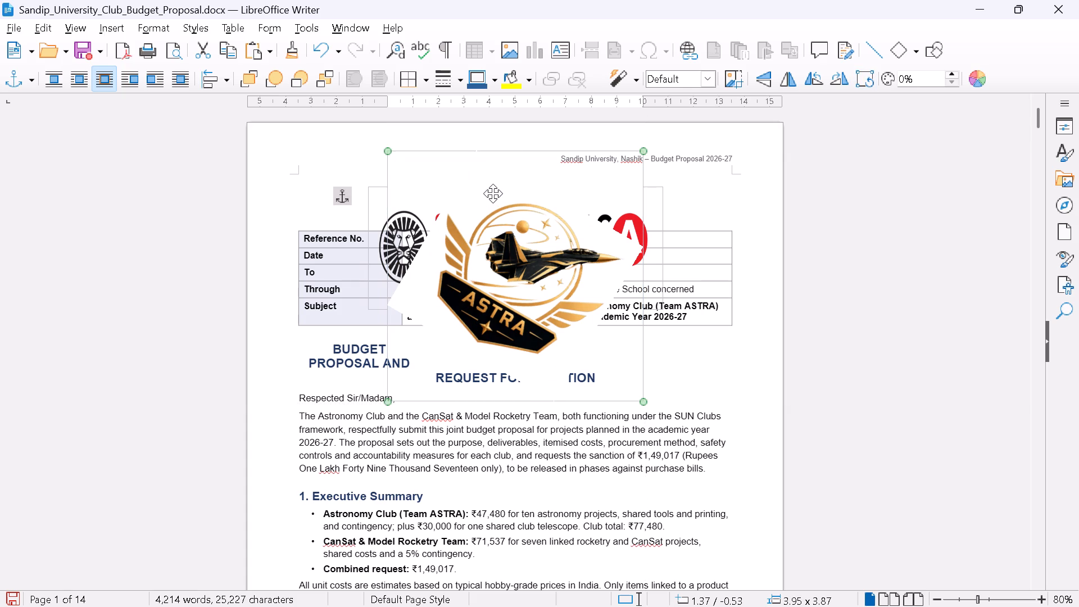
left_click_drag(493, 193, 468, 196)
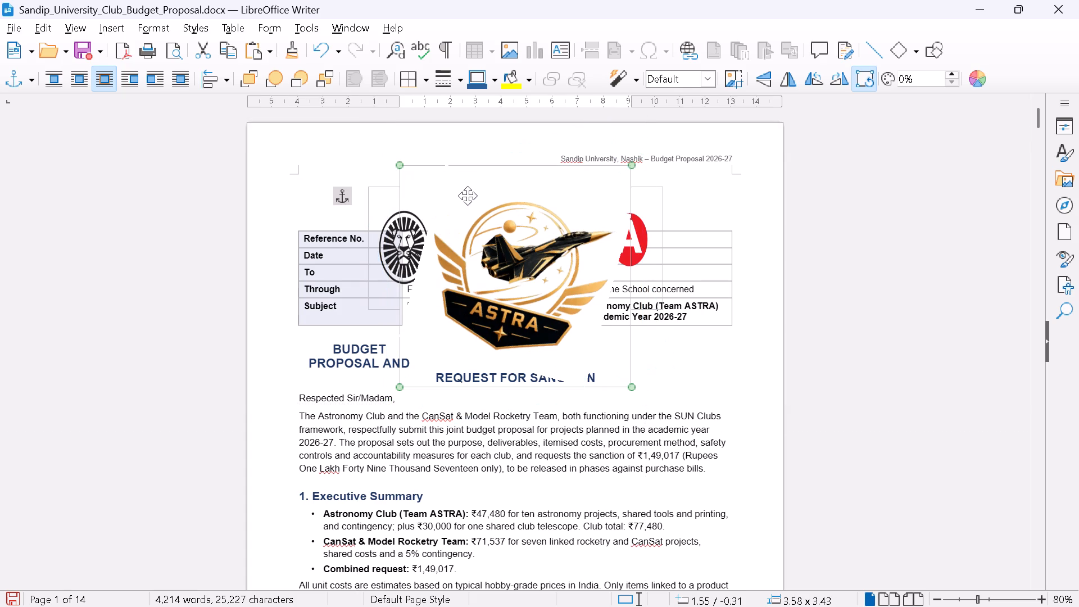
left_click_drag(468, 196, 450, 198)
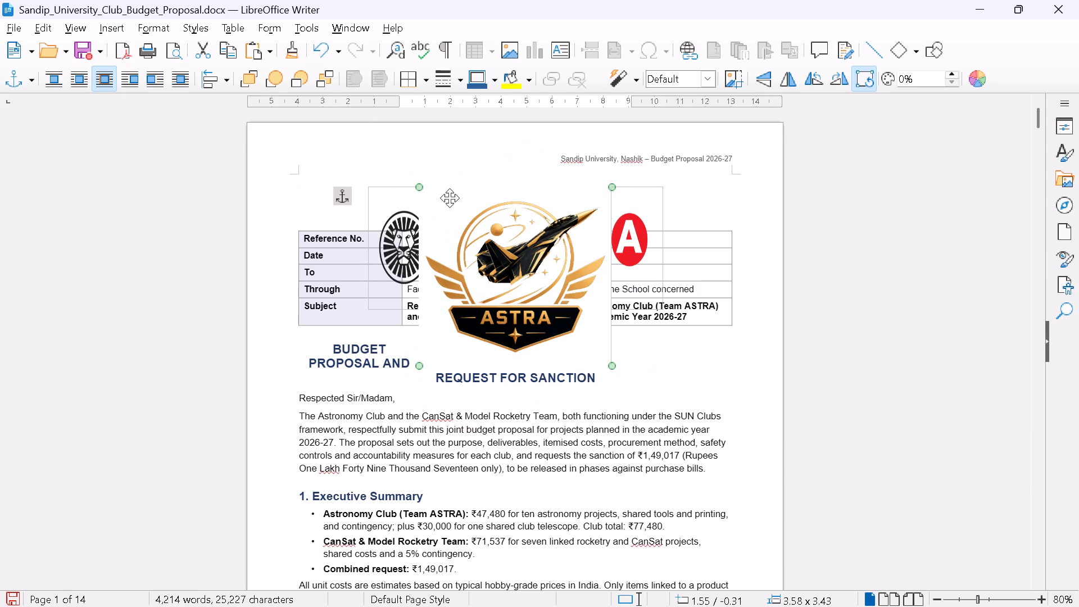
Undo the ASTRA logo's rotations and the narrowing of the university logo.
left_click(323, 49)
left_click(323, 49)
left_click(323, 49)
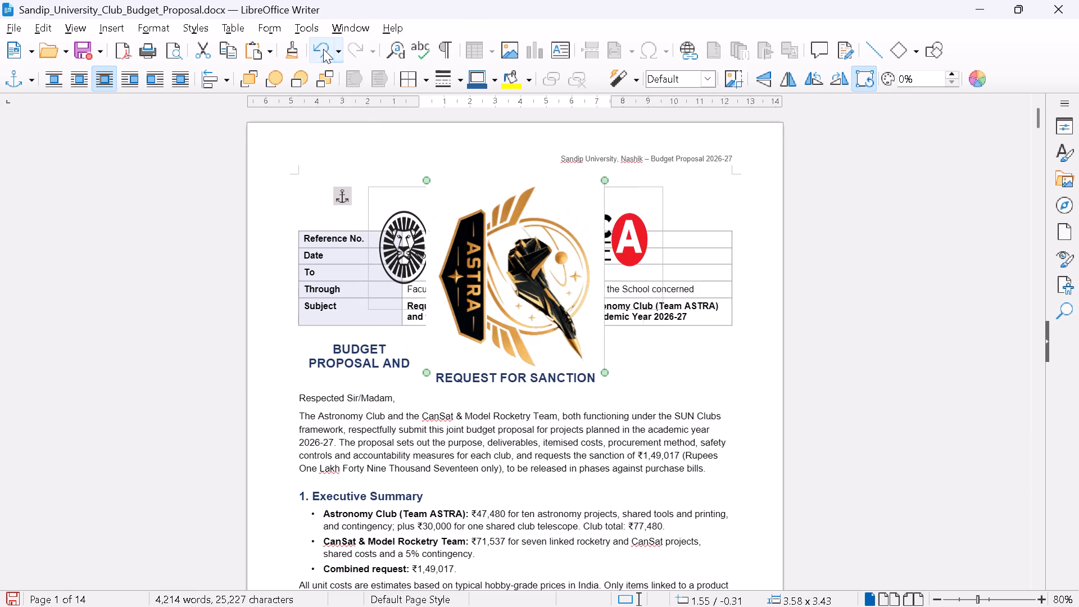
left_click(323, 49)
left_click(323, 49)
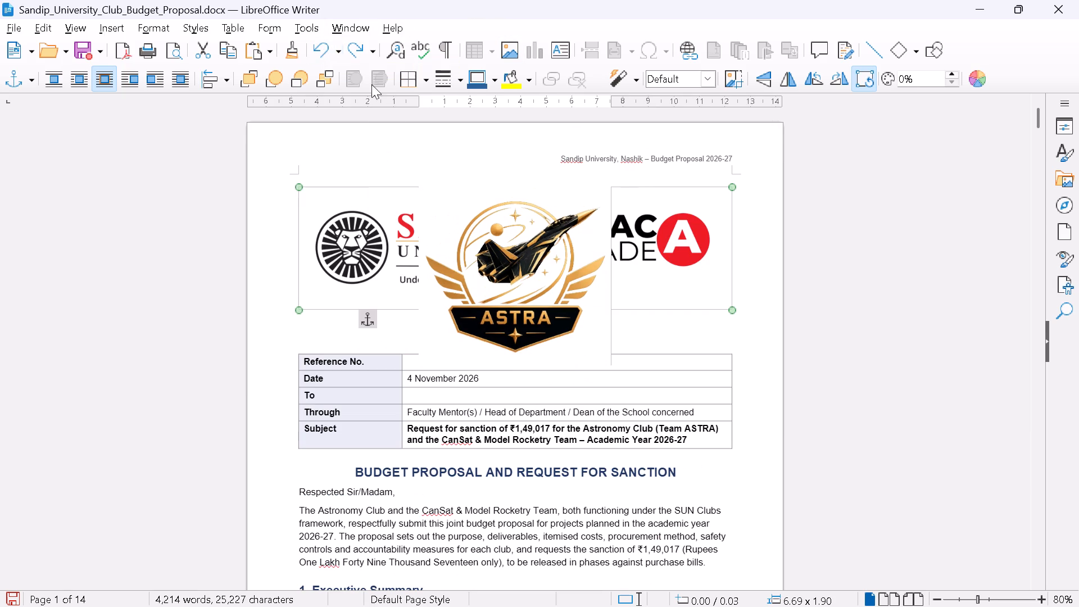
Shrink the ASTRA logo from its corner to about 1.98 × 1.83 inches.
left_click(539, 266)
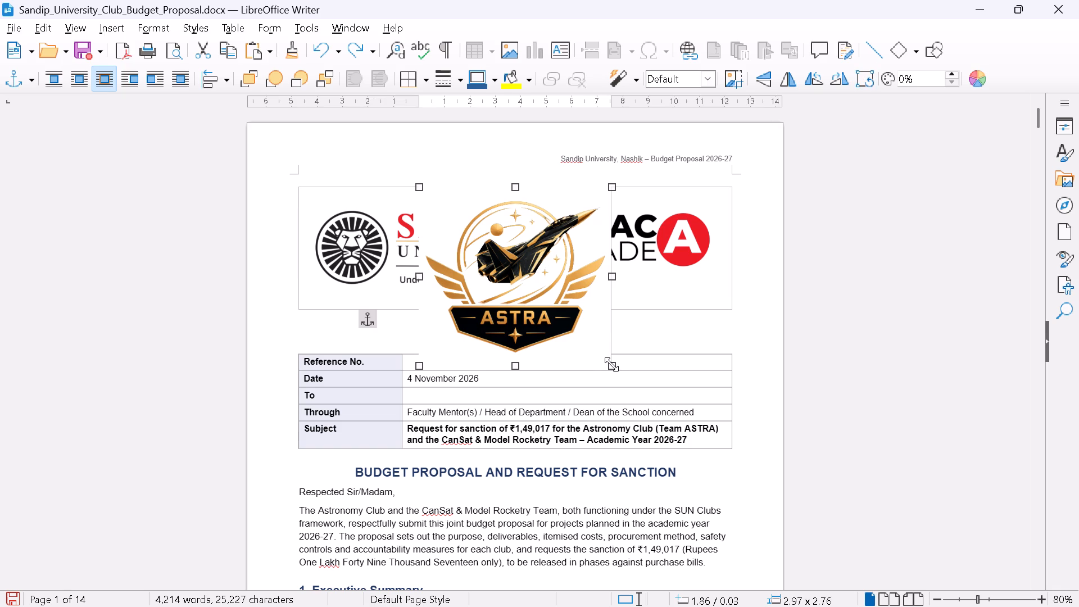
left_click_drag(611, 364, 547, 311)
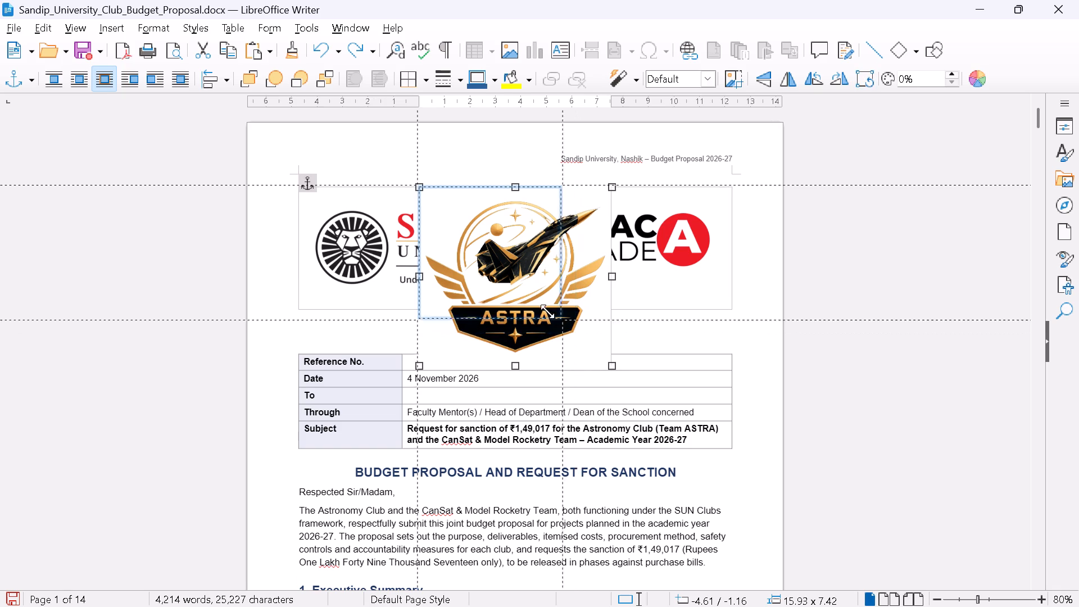
left_click_drag(547, 311, 541, 305)
Move the ASTRA logo to the right end of the university logo, extending past the page's right margin.
left_click_drag(514, 240, 726, 228)
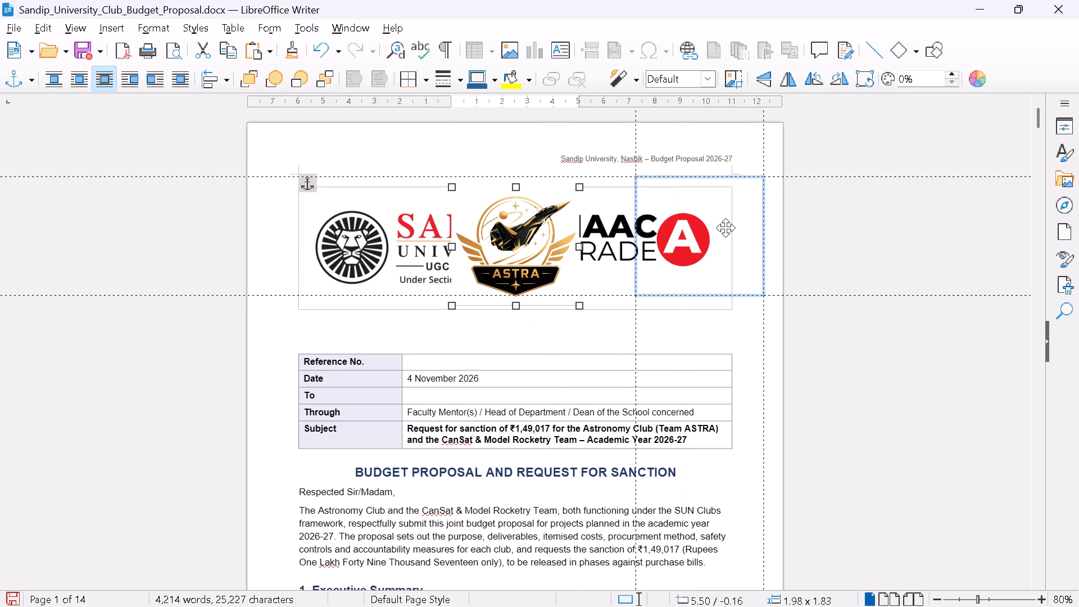
left_click_drag(726, 228, 713, 227)
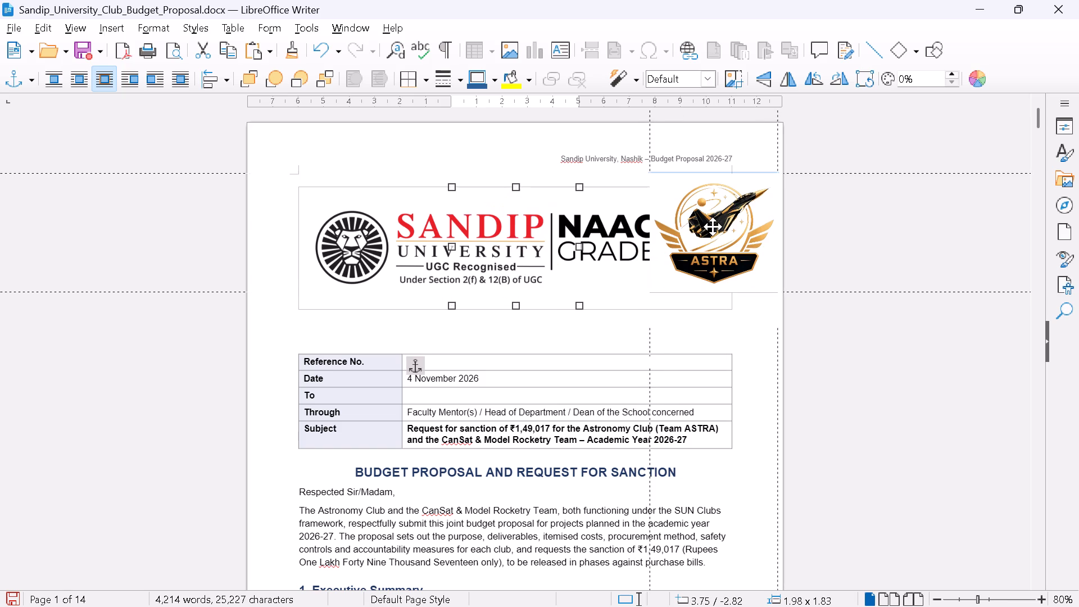
Narrow the university logo from its right edge to about 5.28 × 1.90 inches.
left_click(613, 230)
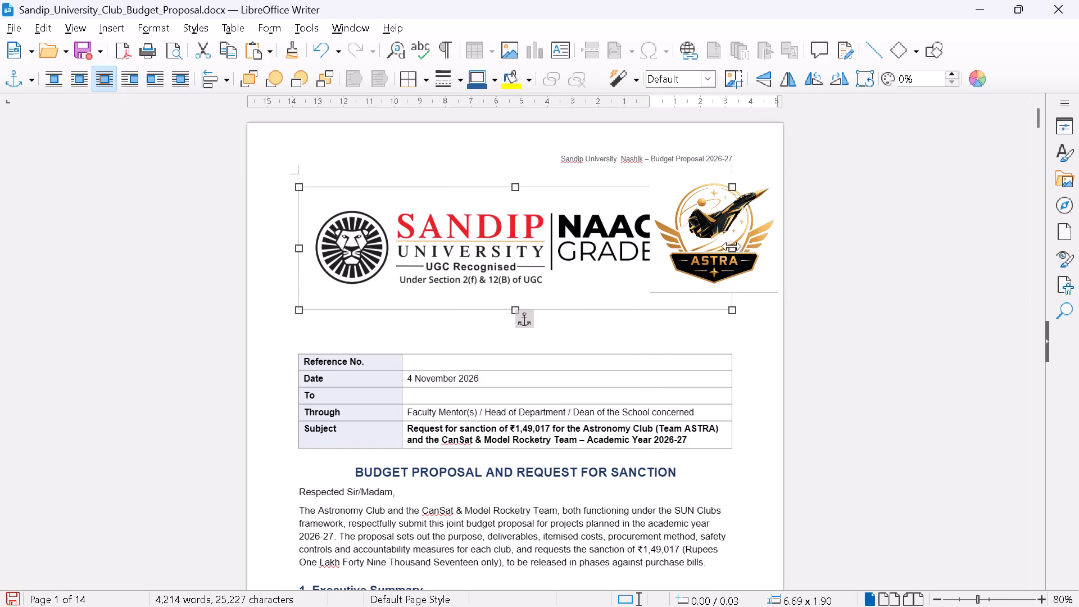
left_click(735, 251)
left_click_drag(735, 251, 685, 247)
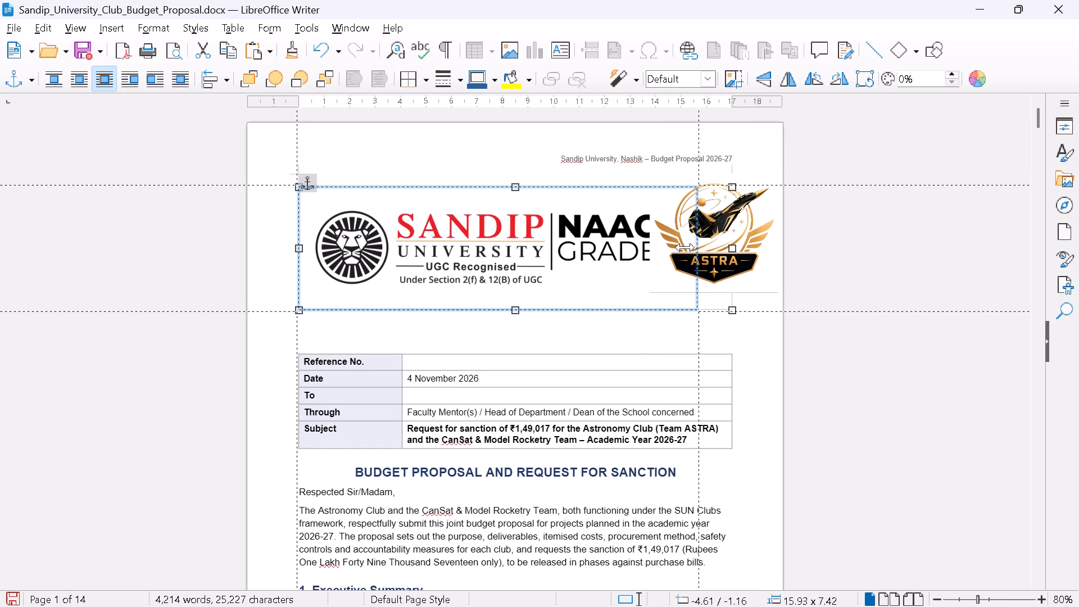
left_click_drag(685, 247, 640, 247)
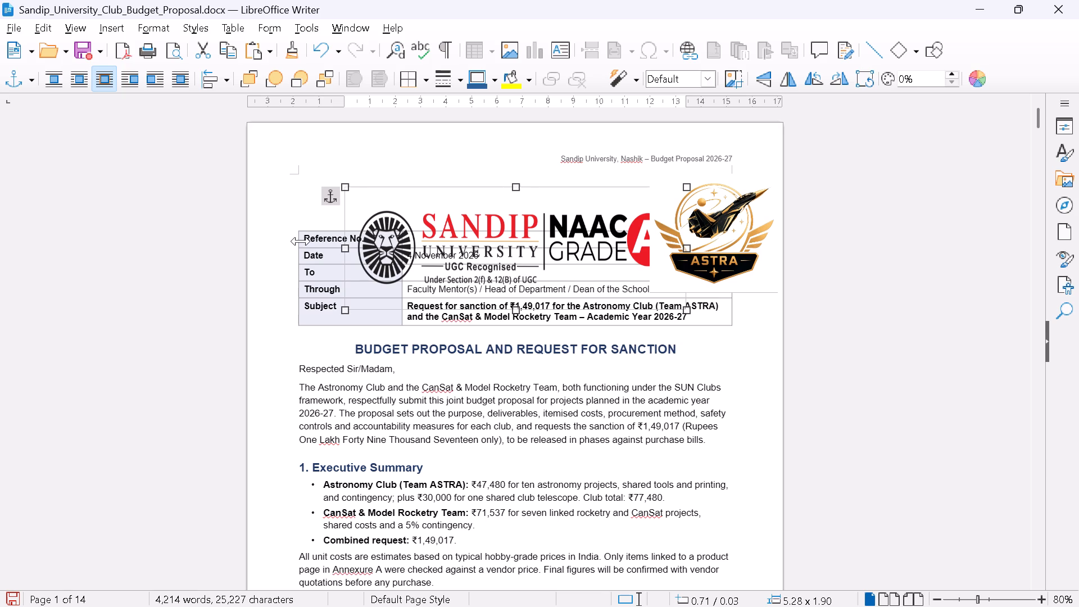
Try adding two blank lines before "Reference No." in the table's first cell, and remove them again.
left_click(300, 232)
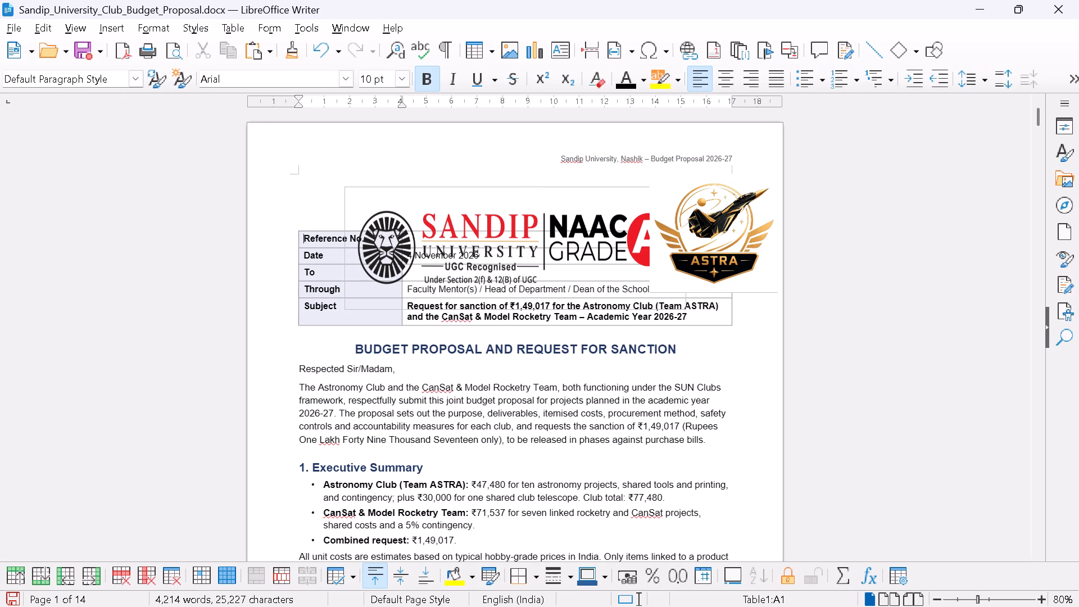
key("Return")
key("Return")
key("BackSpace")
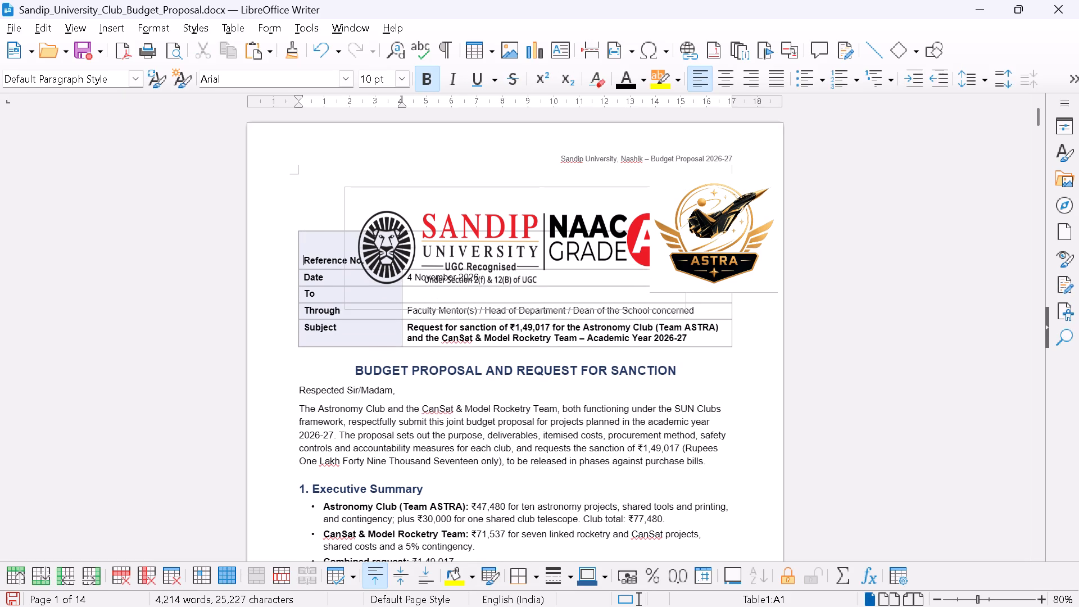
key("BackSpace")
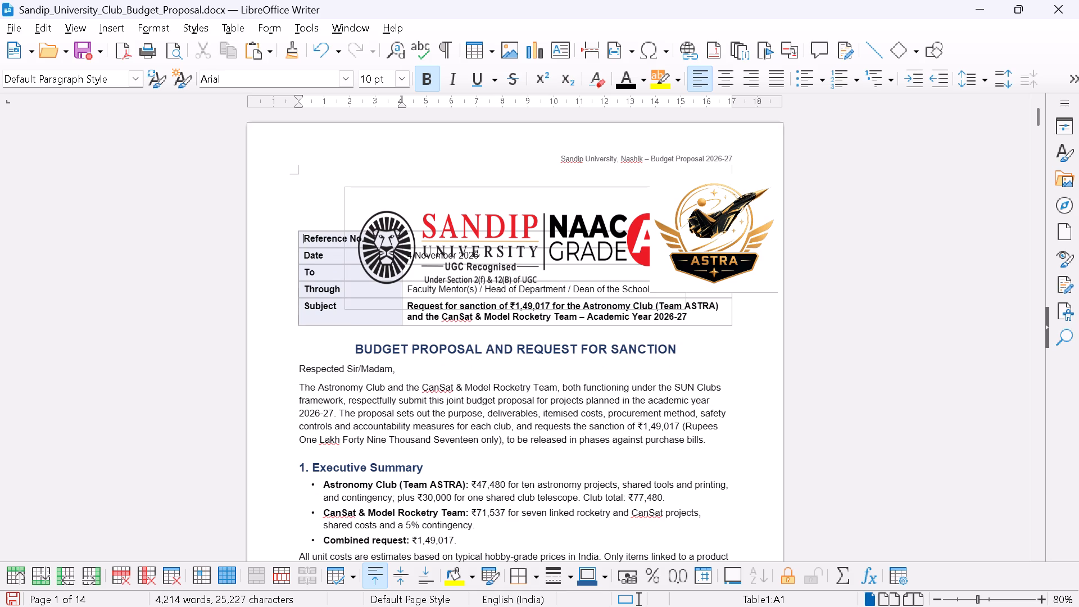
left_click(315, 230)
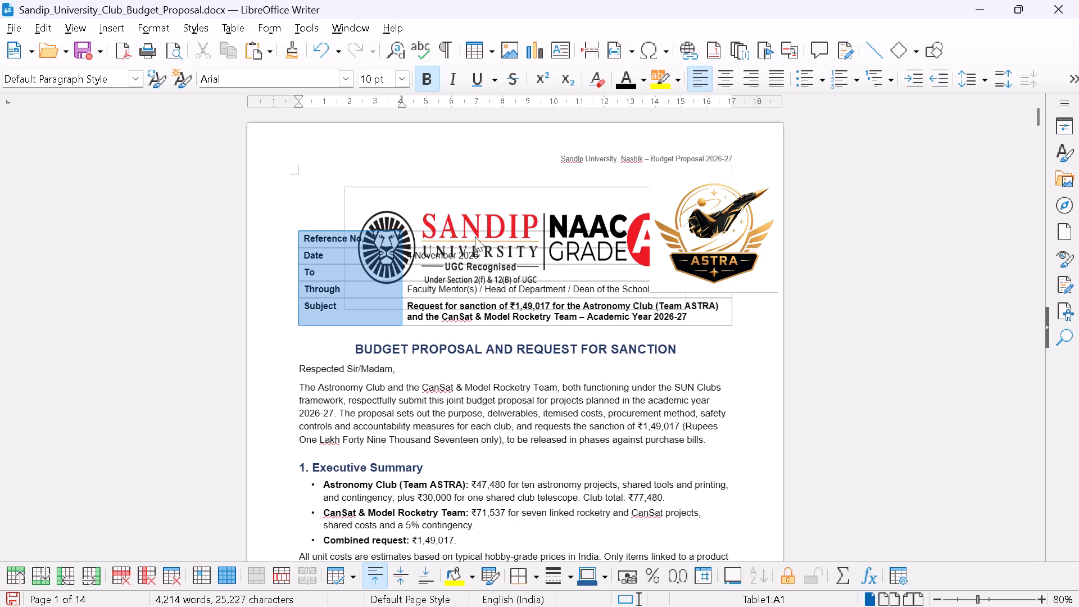
Move the university logo up and to the left, to position about 0.19 / 0.00 inches.
left_click(503, 202)
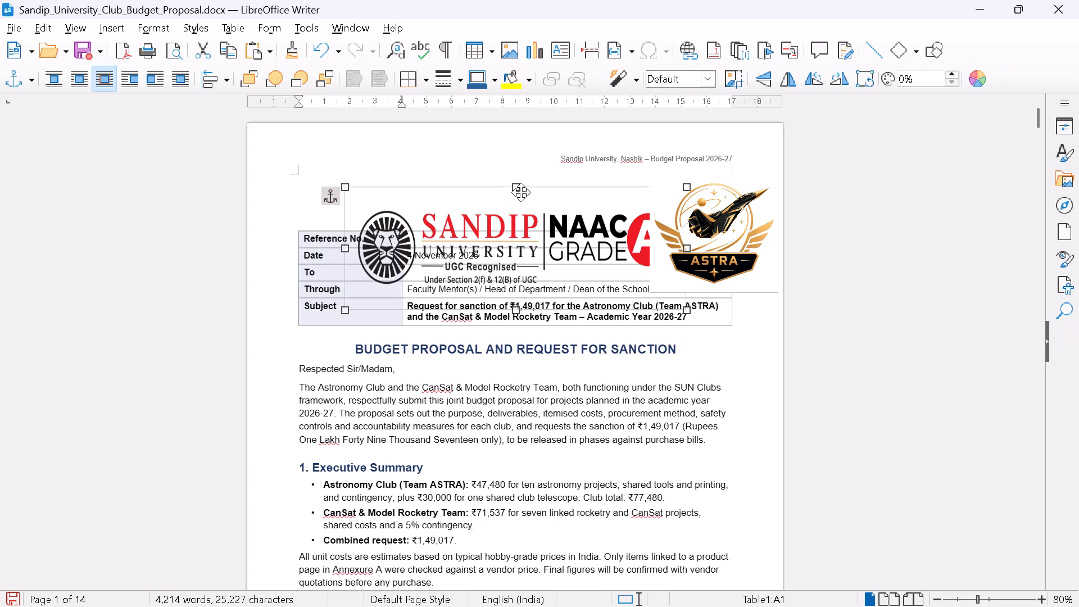
left_click_drag(519, 214, 502, 176)
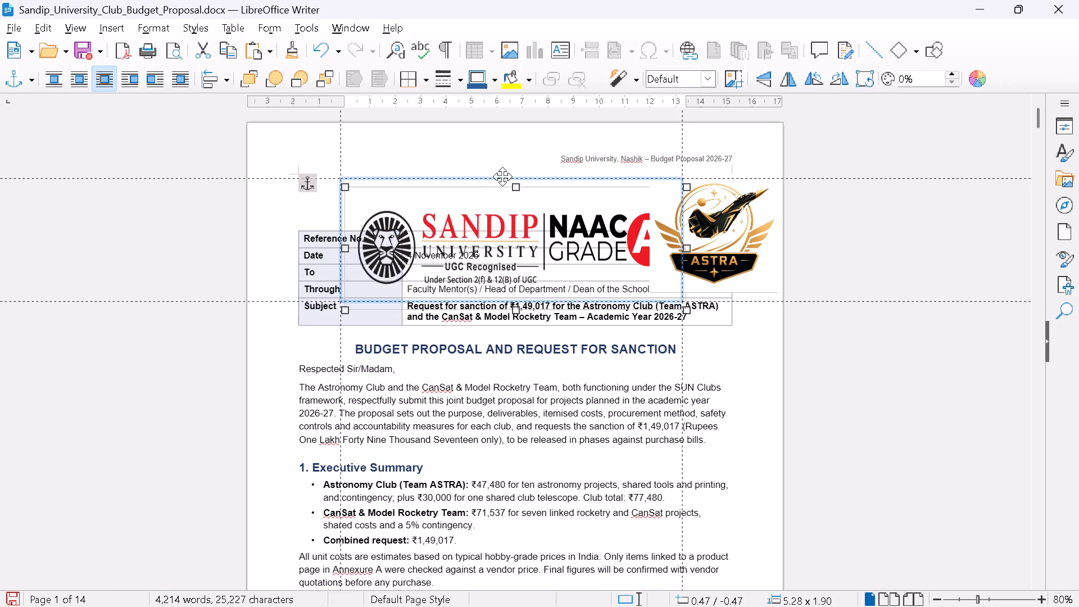
left_click_drag(502, 176, 496, 160)
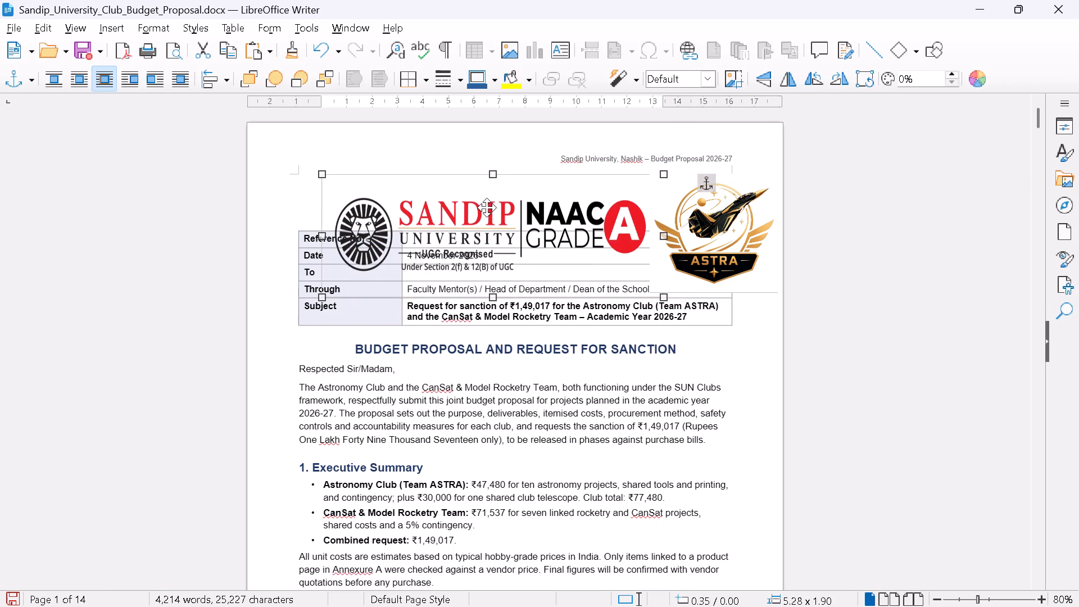
left_click_drag(487, 209, 476, 156)
Rotate the university logo about a quarter turn counterclockwise.
left_click(339, 292)
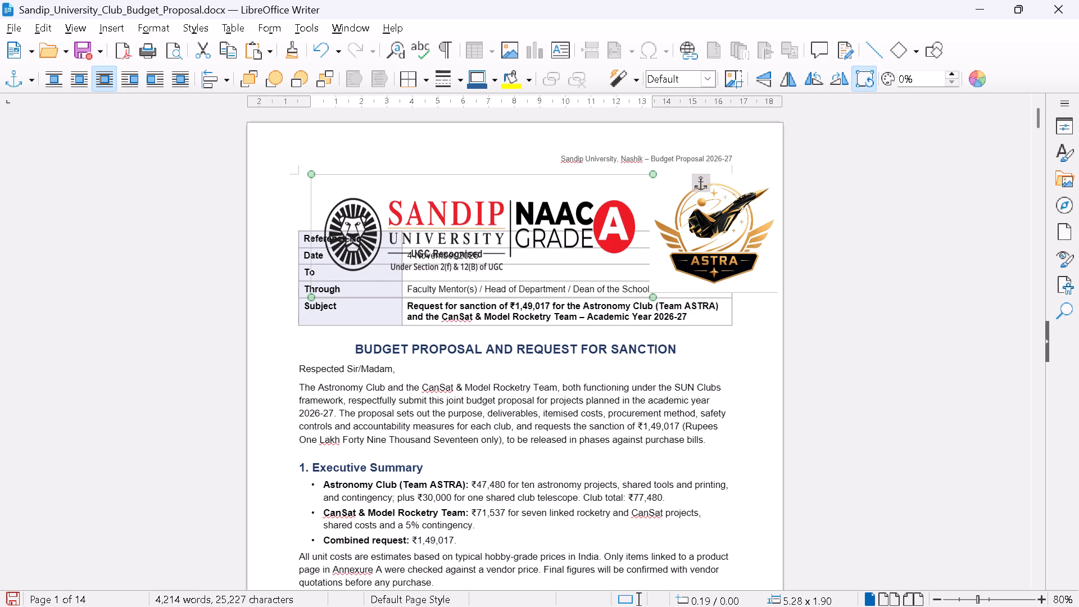
left_click_drag(489, 214, 275, 144)
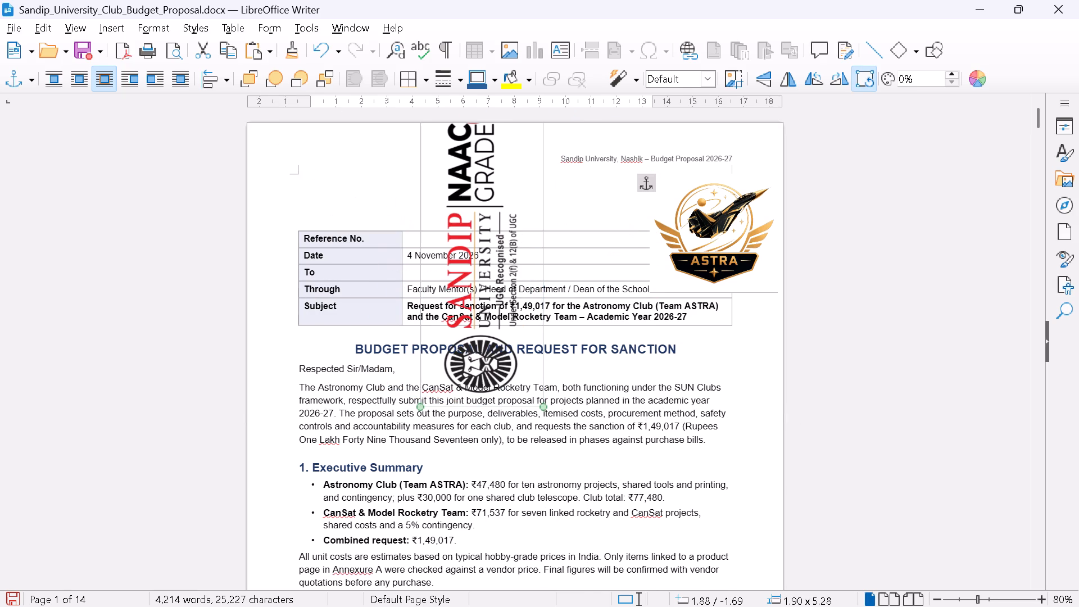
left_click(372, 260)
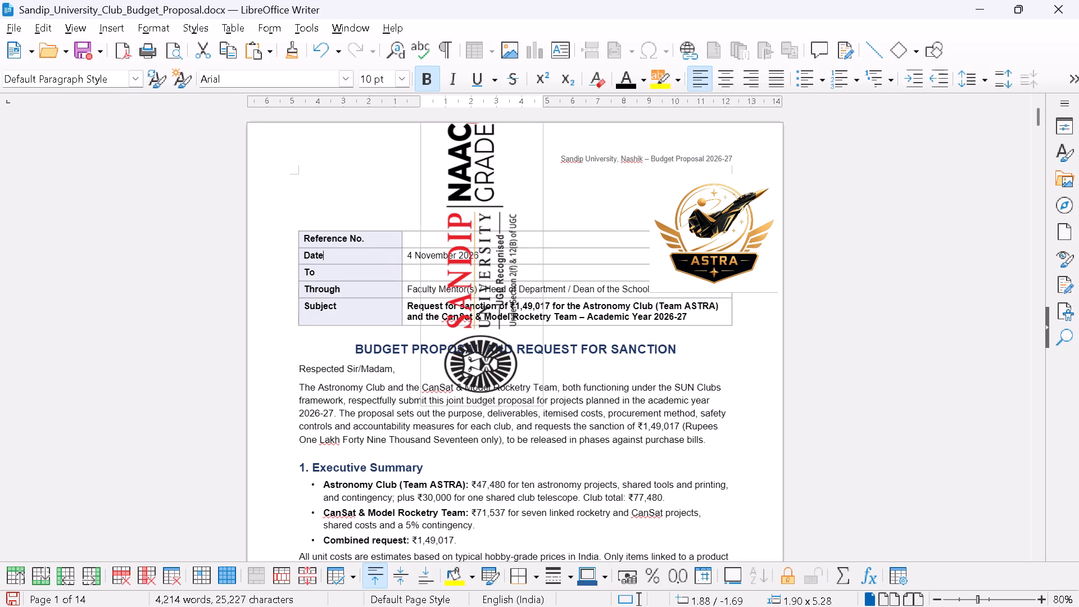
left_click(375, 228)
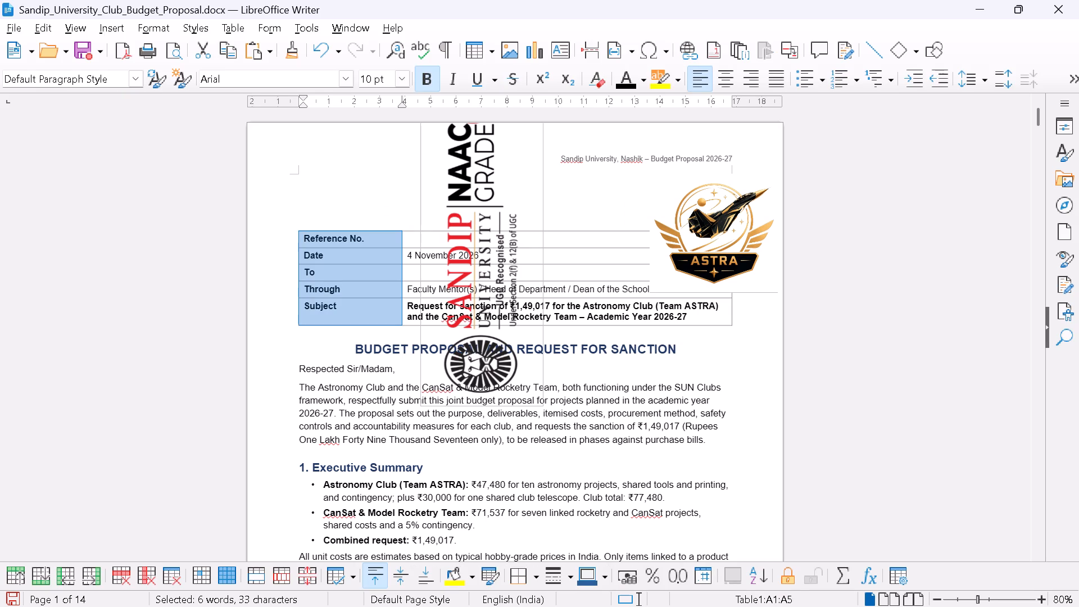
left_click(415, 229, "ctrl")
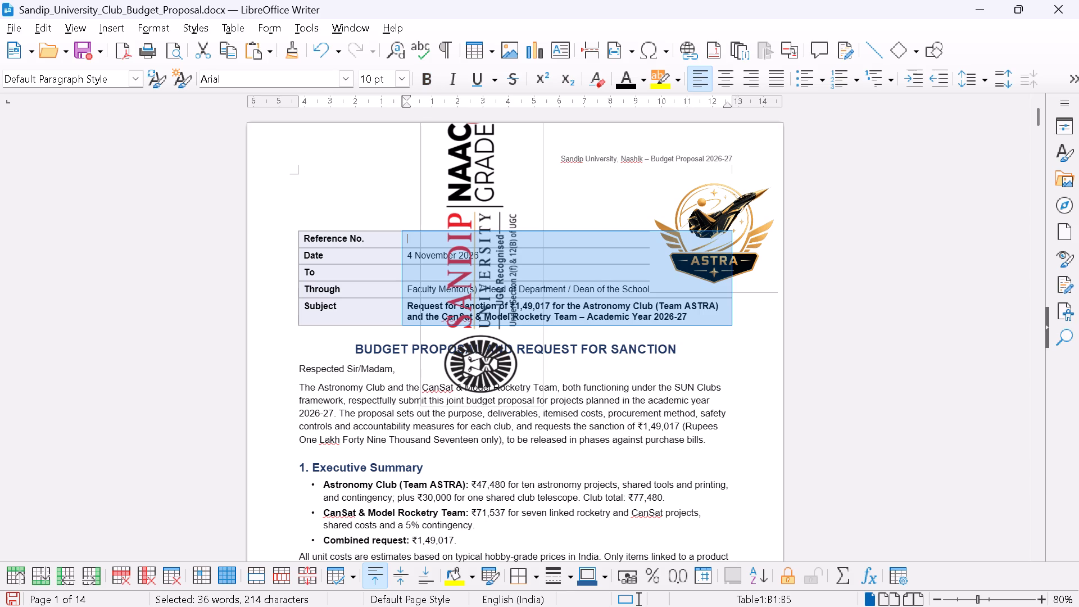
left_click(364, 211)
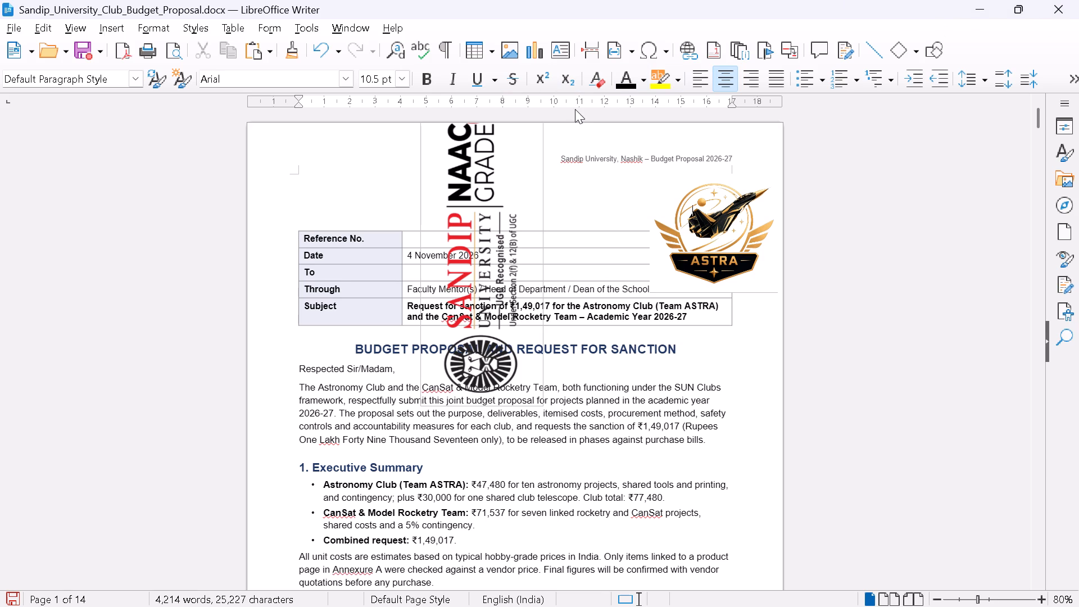
Undo the logo rotation, moves, resizing and re-insertions until both logos sit side by side in line above the reference table.
triple_click(324, 52)
triple_click(324, 52)
triple_click(324, 52)
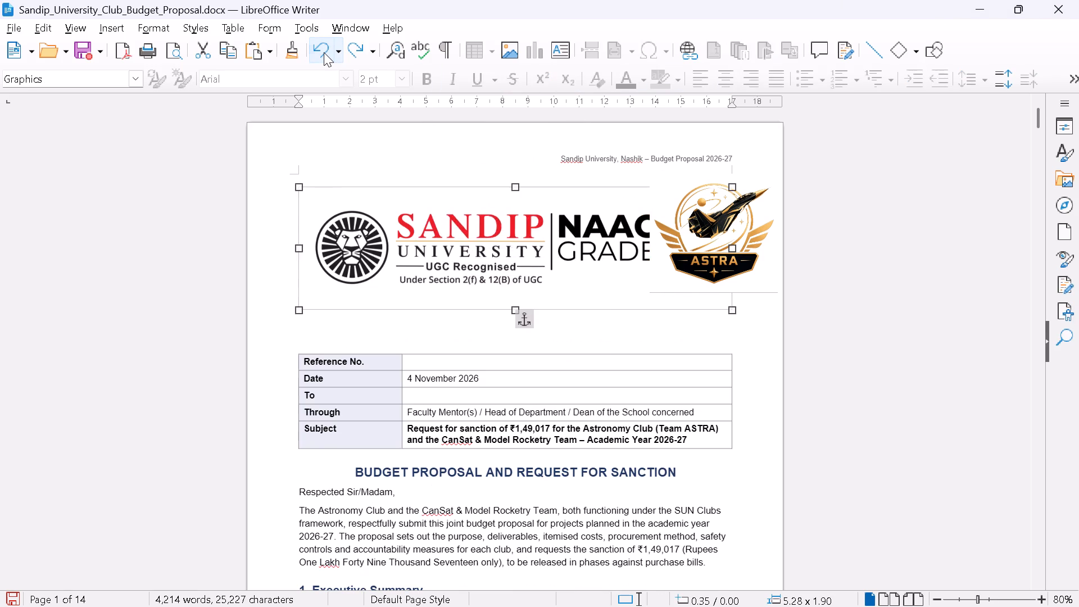
triple_click(324, 52)
double_click(324, 52)
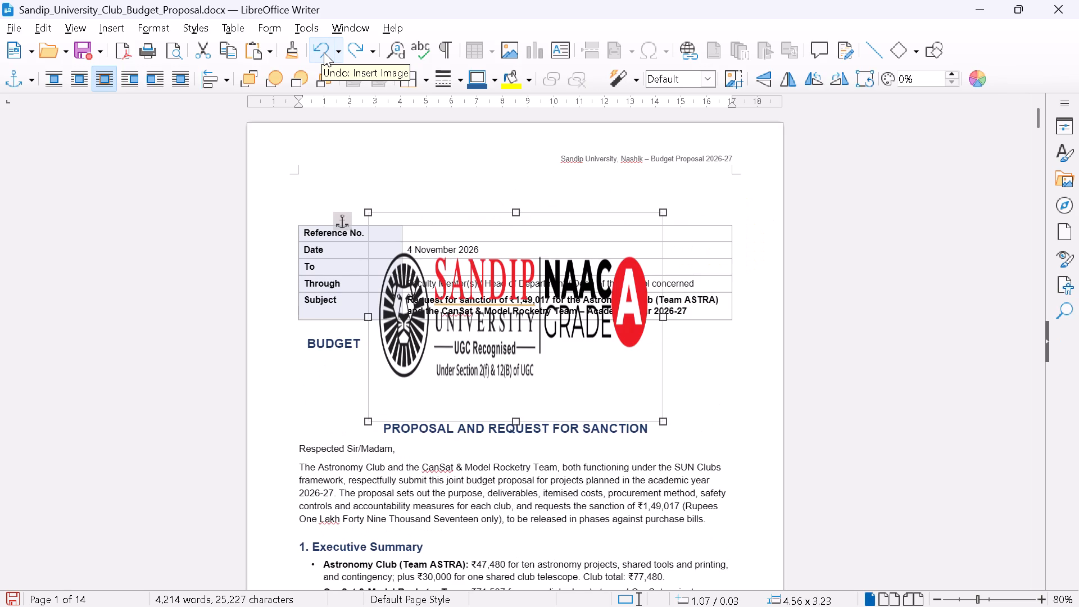
left_click(324, 52)
left_click(324, 52)
left_click(324, 52)
left_click(324, 52)
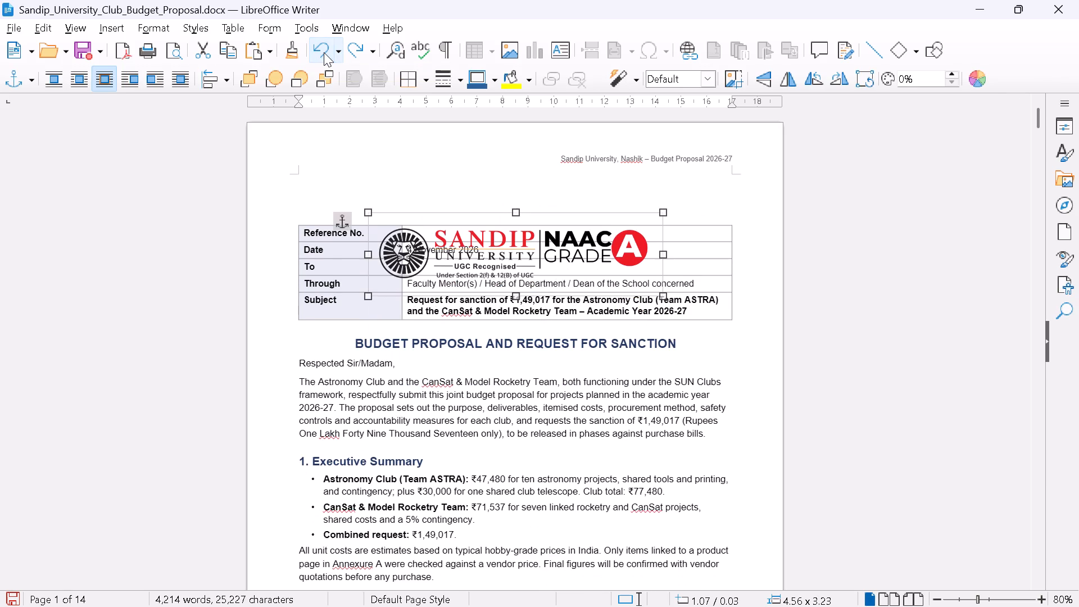
left_click(324, 52)
triple_click(324, 52)
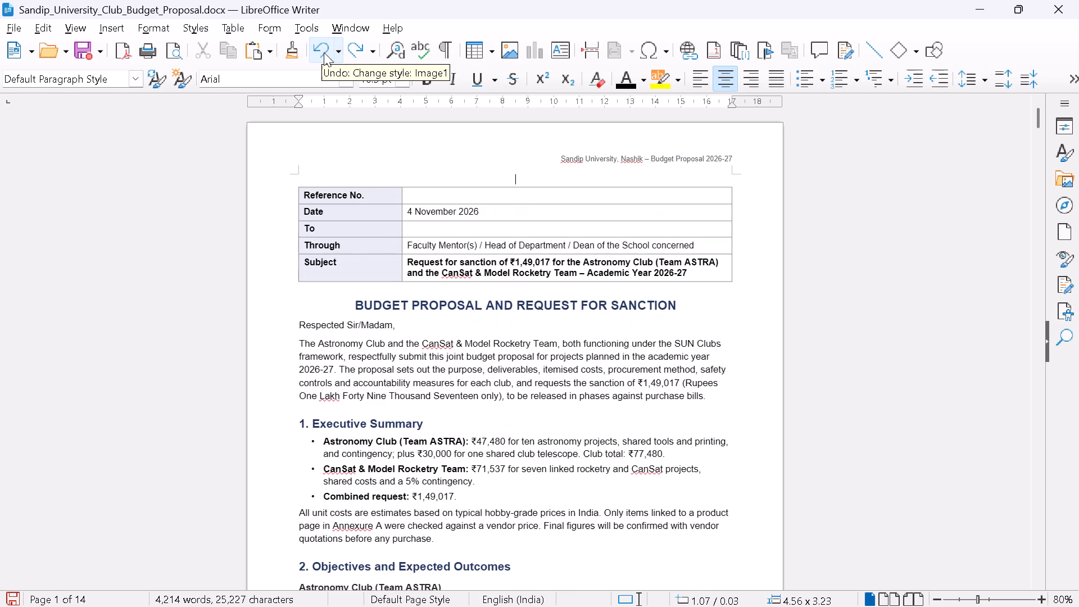
left_click(324, 52)
left_click(324, 52)
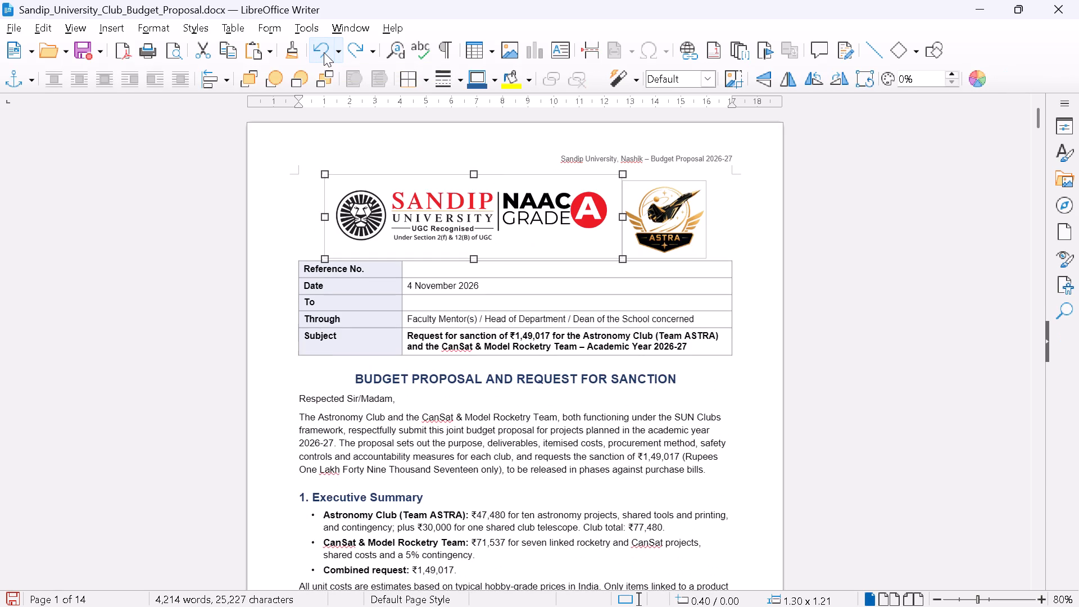
Keep undoing to restore the deleted text in the reference table's To and Reference No. cells.
left_click(324, 52)
left_click(324, 52)
triple_click(324, 52)
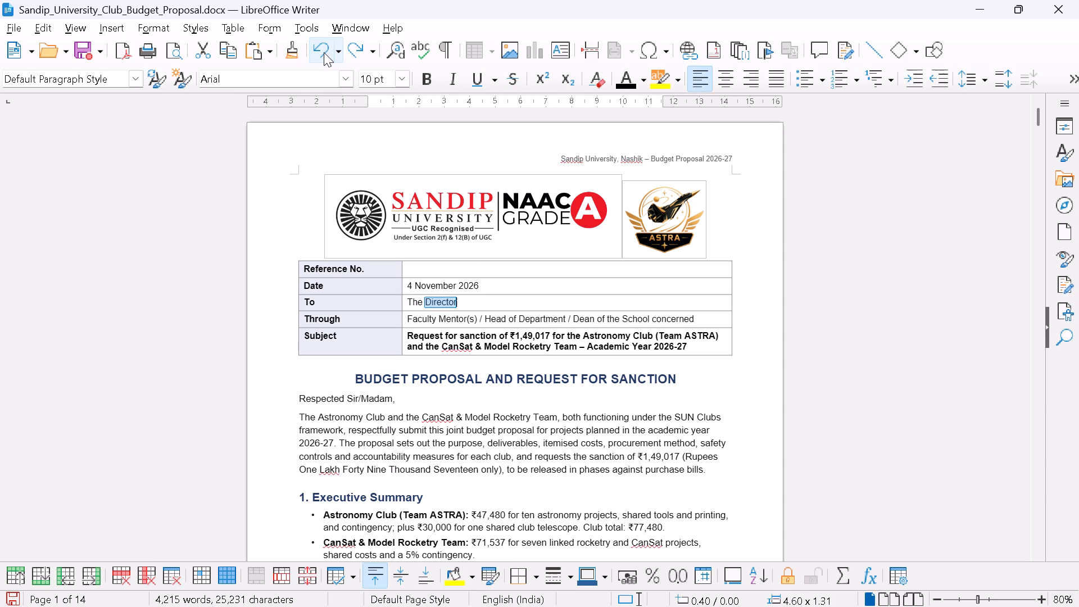
triple_click(324, 52)
triple_click(324, 52)
triple_click(324, 52)
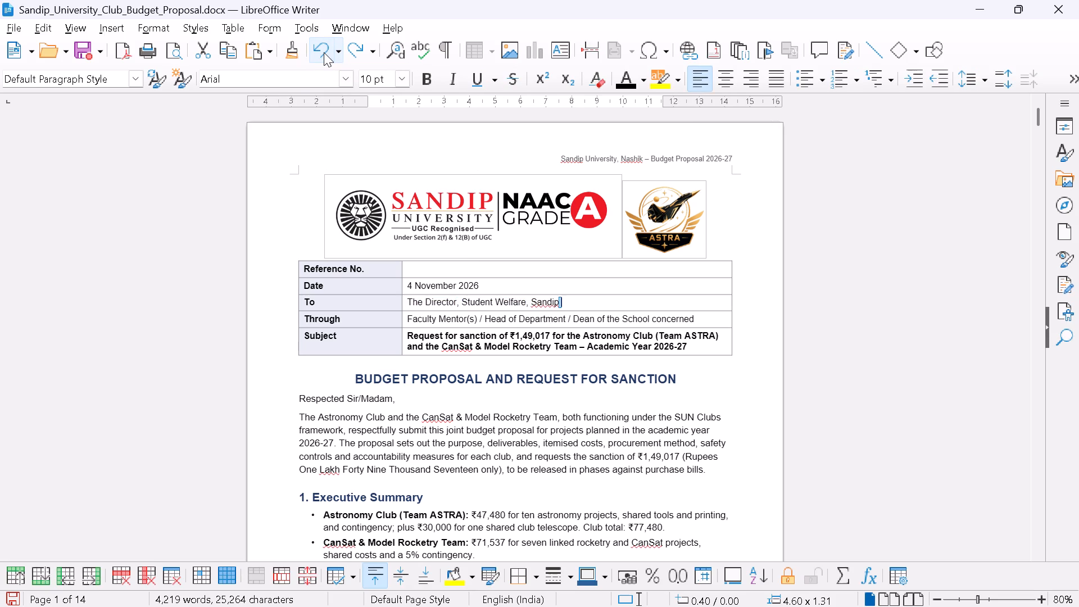
triple_click(324, 52)
triple_click(324, 52)
triple_click(324, 52)
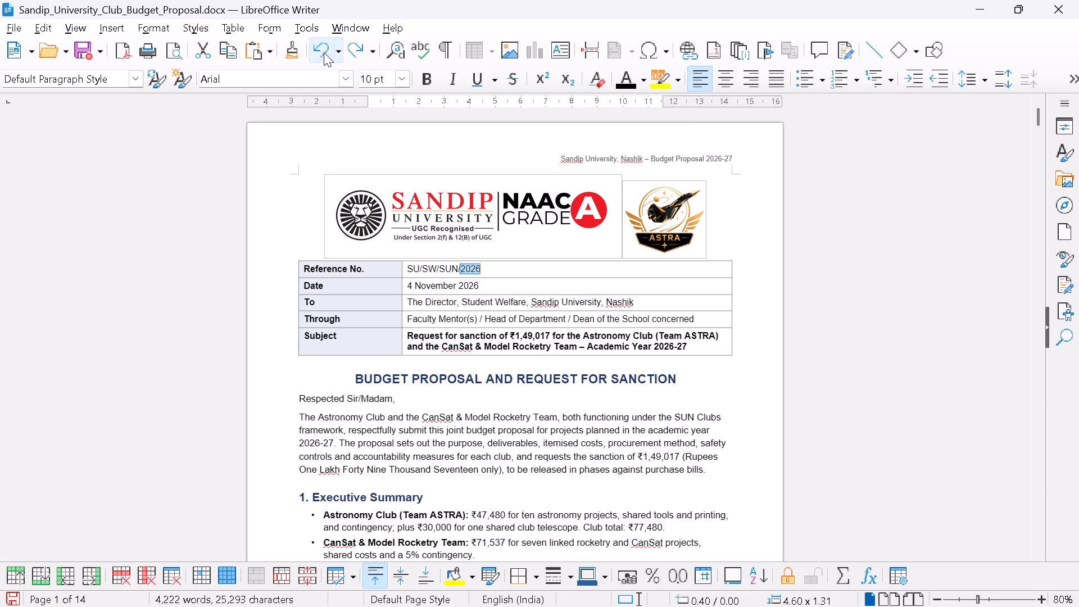
triple_click(324, 52)
triple_click(324, 52)
triple_click(324, 52)
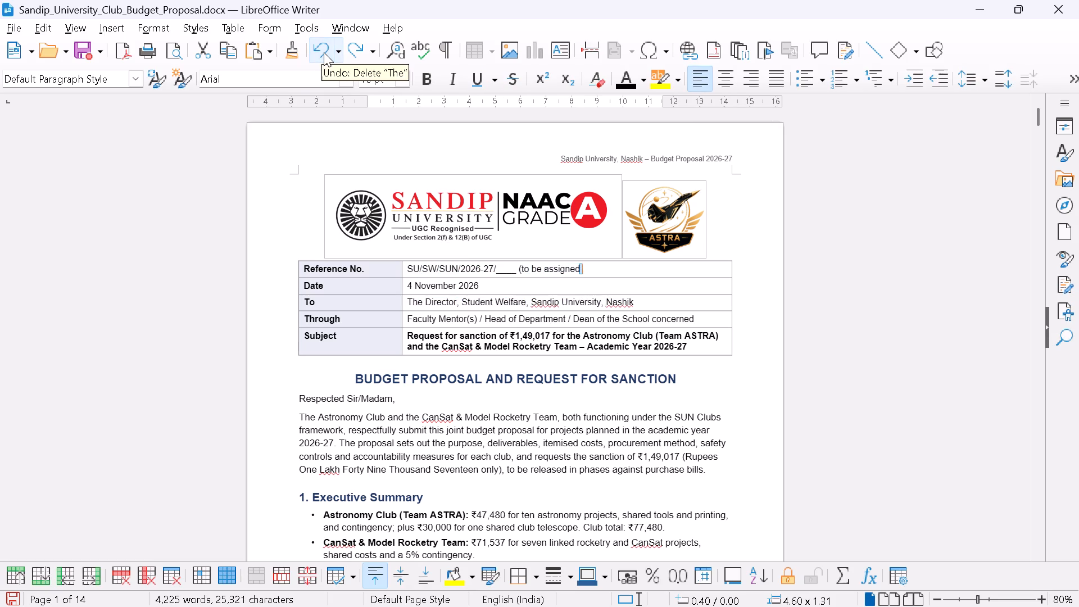
triple_click(324, 52)
triple_click(324, 52)
triple_click(324, 52)
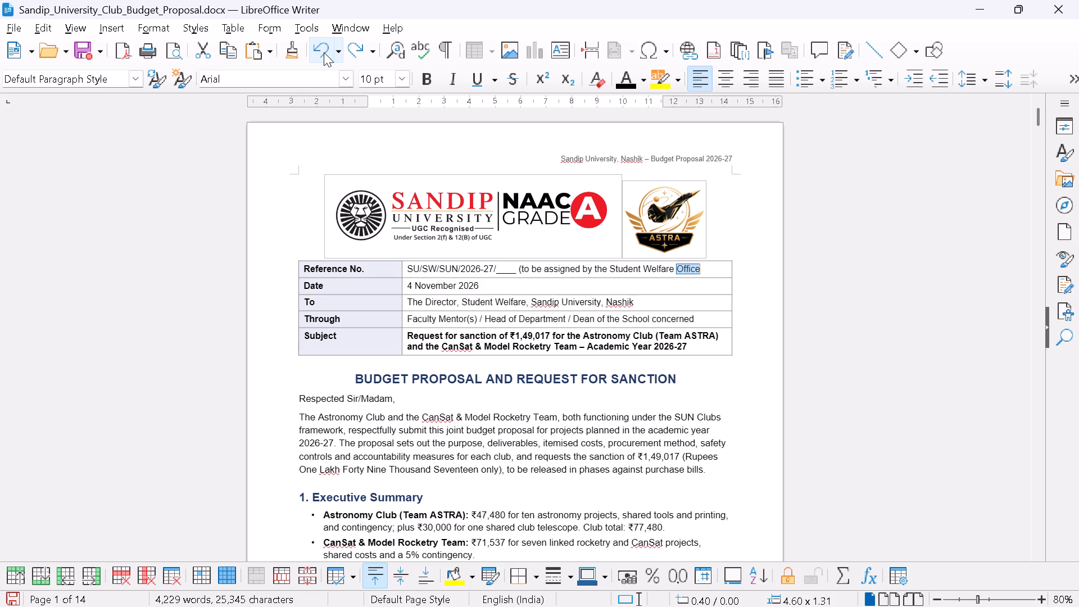
Undo all remaining edits to restore the original "SANDIP UNIVERSITY, NASHIK" letterhead in place of the logos, and clear the selection.
triple_click(324, 52)
triple_click(324, 52)
double_click(324, 52)
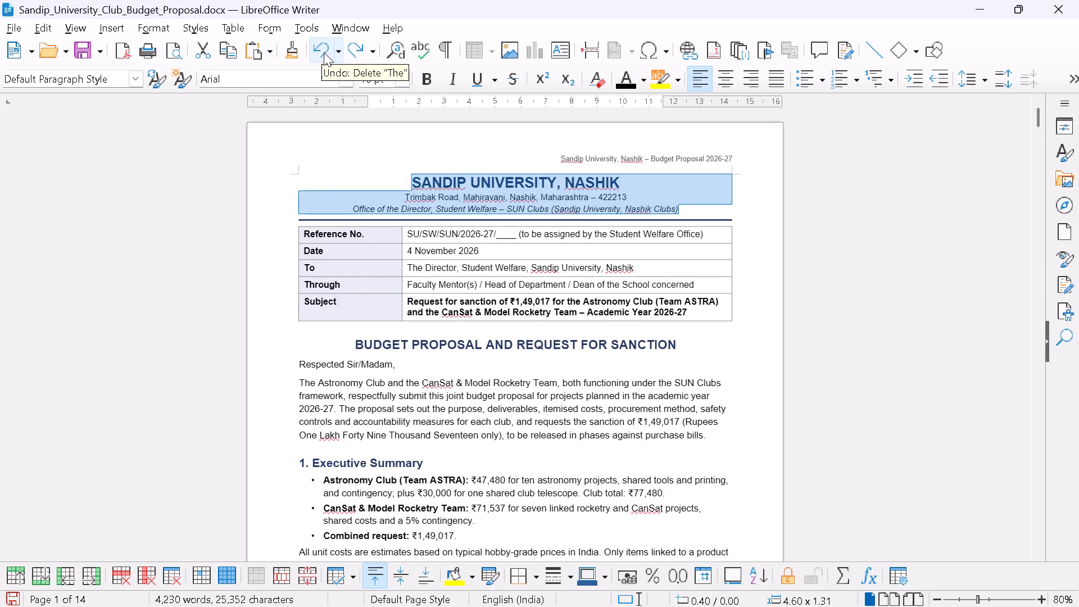
left_click(371, 115)
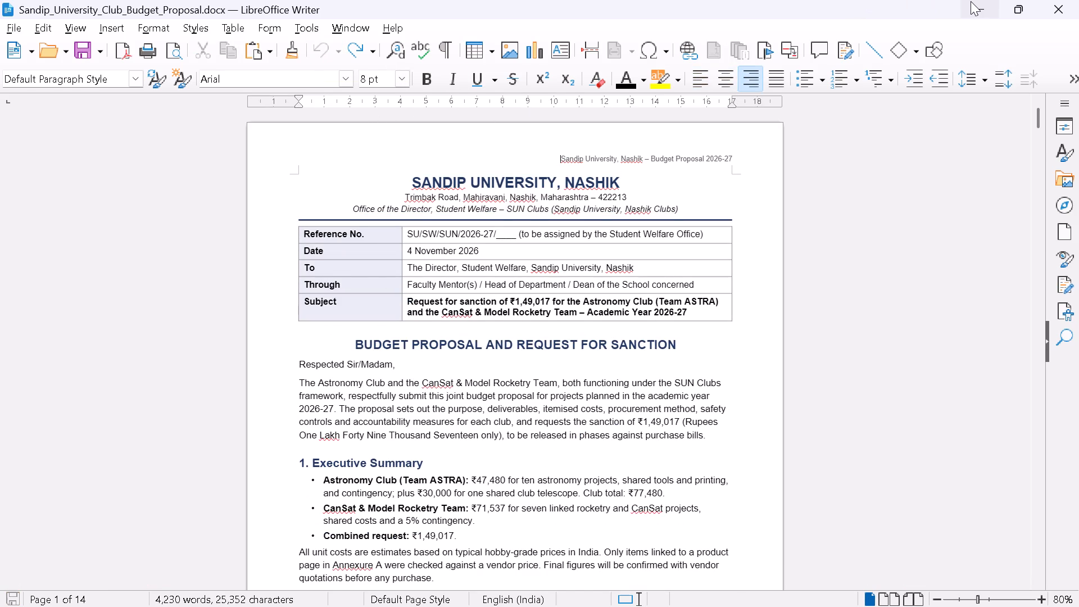
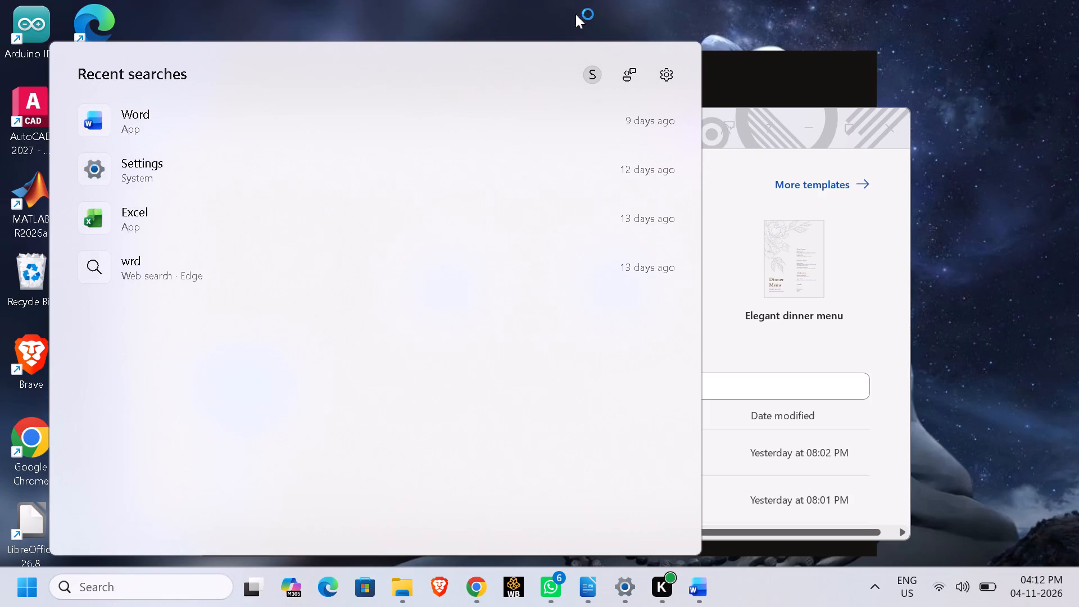
Switch to File Explorer and look through Documents, Downloads and the recent files for the CanSat rocketry team proposal.
left_click(777, 31)
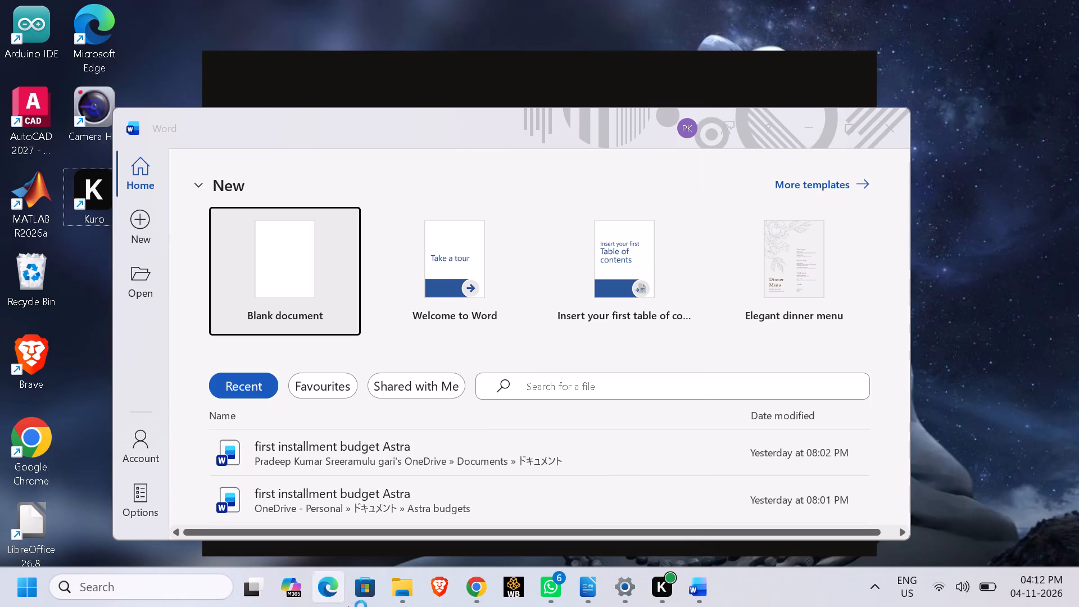
left_click(391, 588)
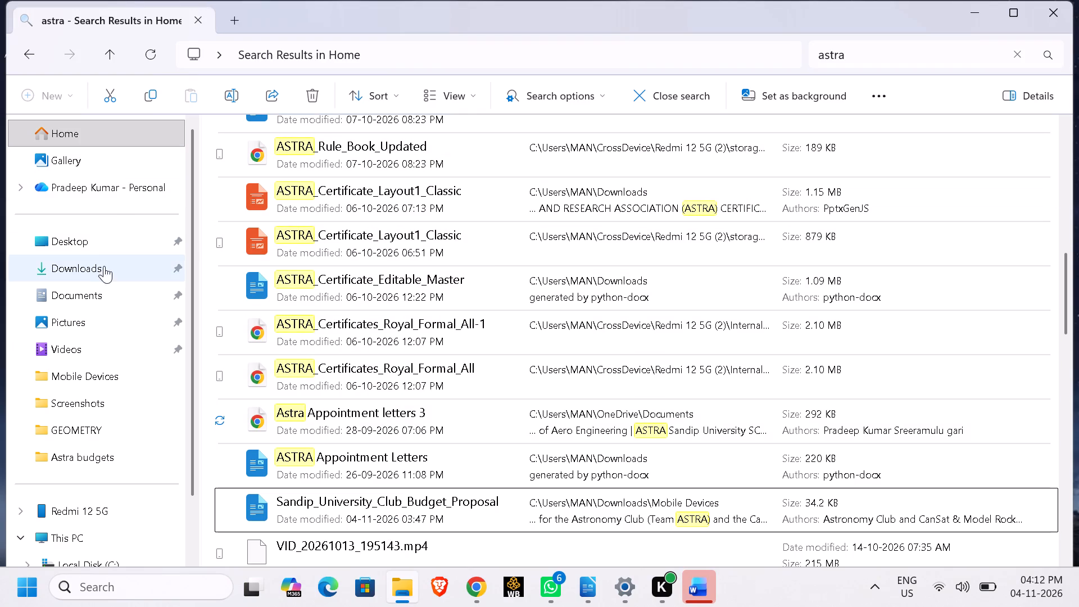
left_click(104, 292)
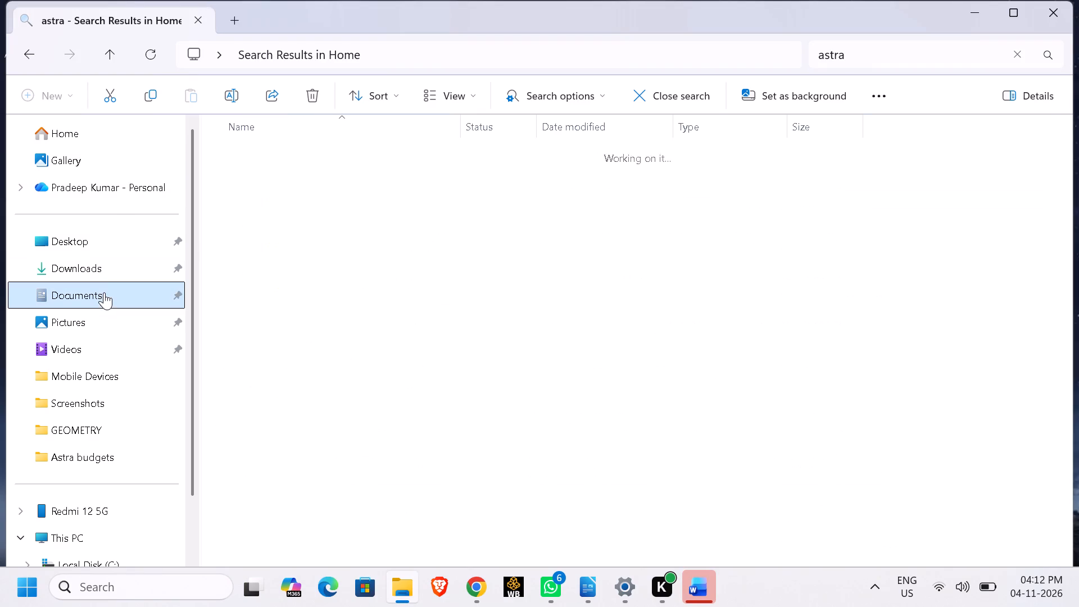
scroll(306, 178, "up", 6)
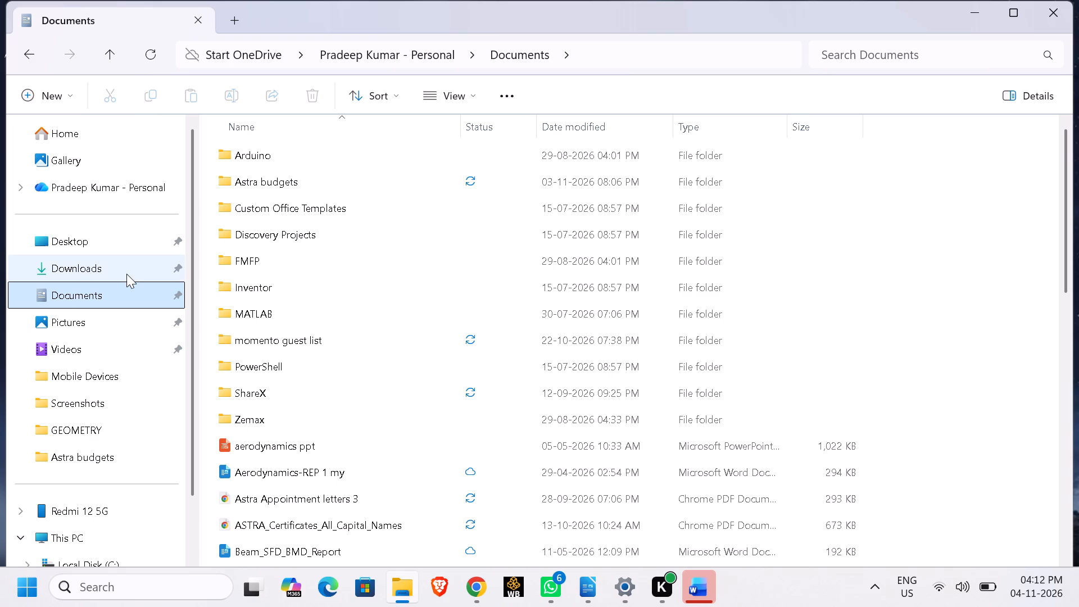
left_click(126, 274)
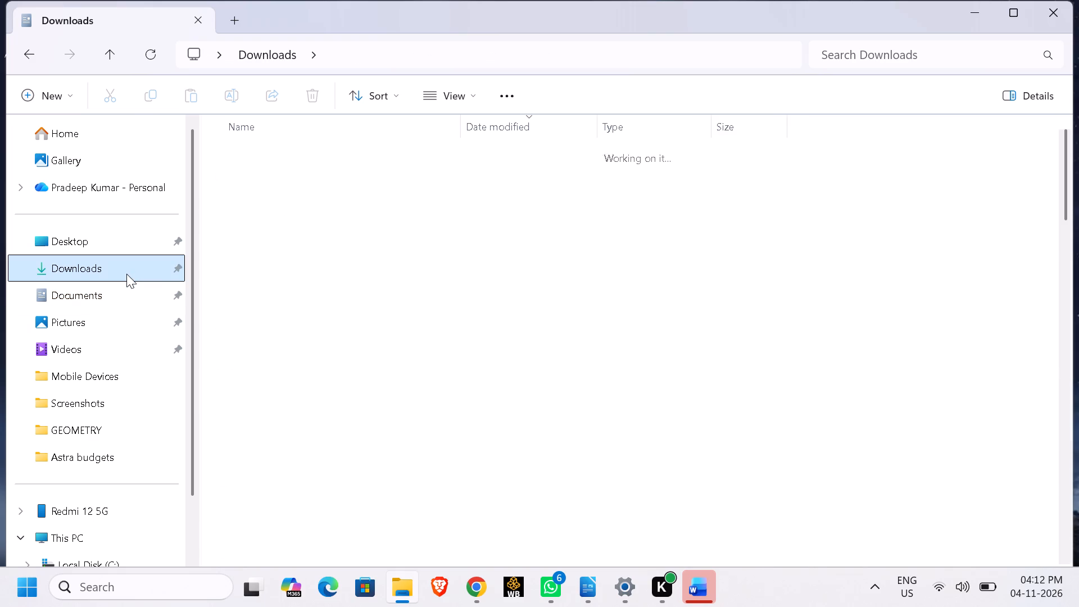
scroll(292, 257, "down", 2)
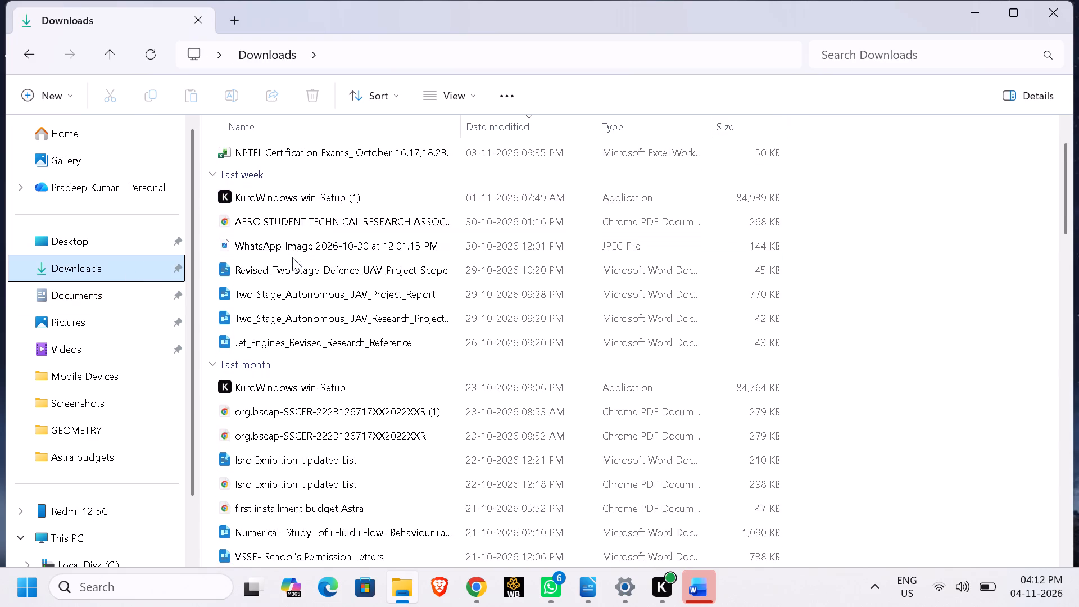
scroll(292, 257, "down", 1)
scroll(292, 257, "up", 2)
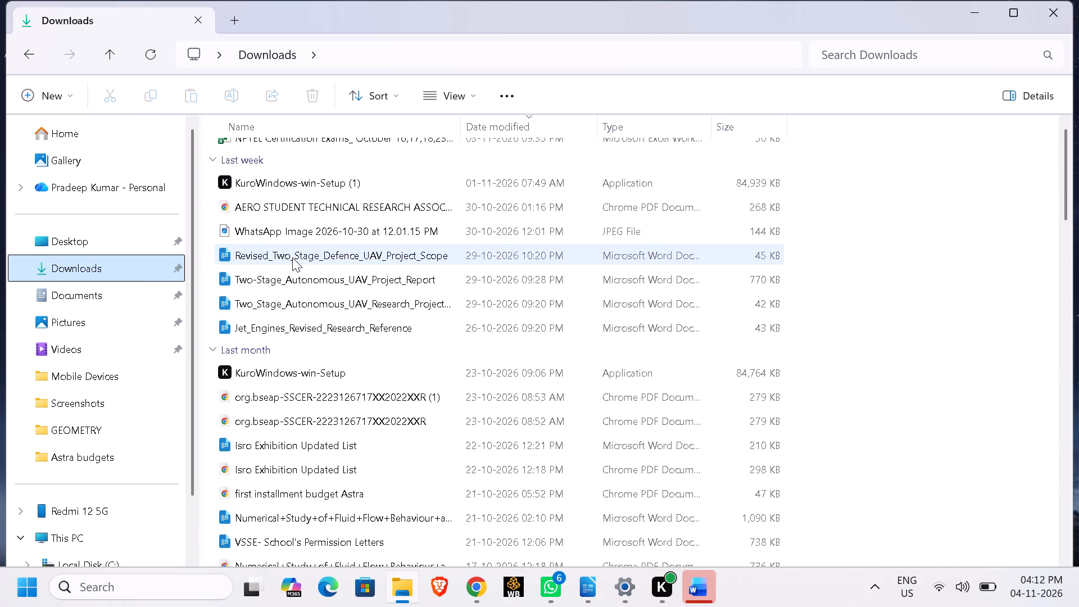
left_click(125, 128)
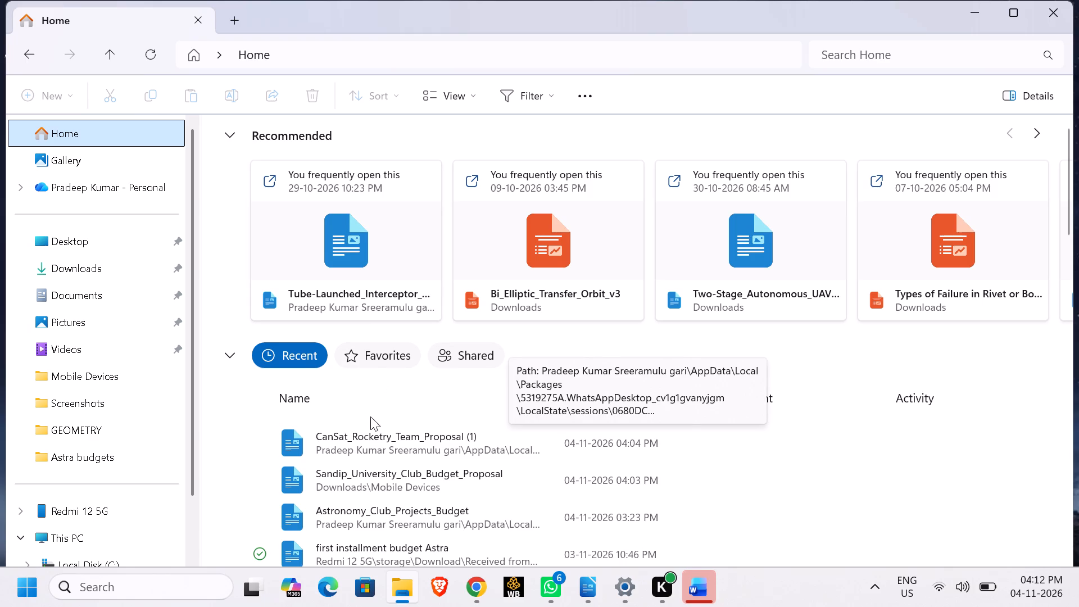
Open the recent file CanSat_Rocketry_Team_Proposal (1) in Word, choosing to create a local copy of the locked document.
left_click(359, 440)
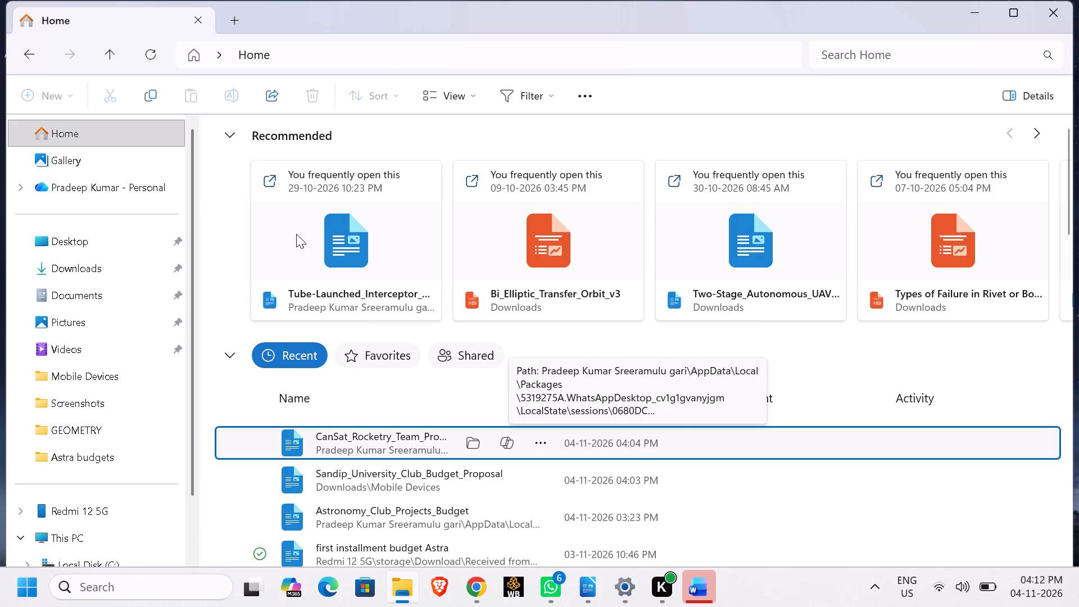
right_click(355, 431)
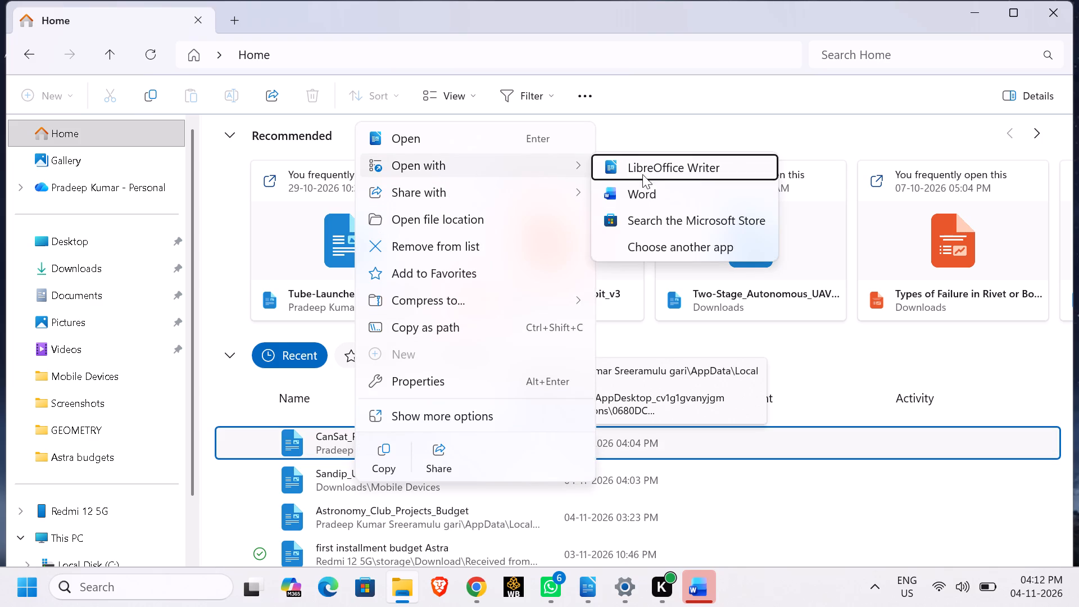
left_click(656, 193)
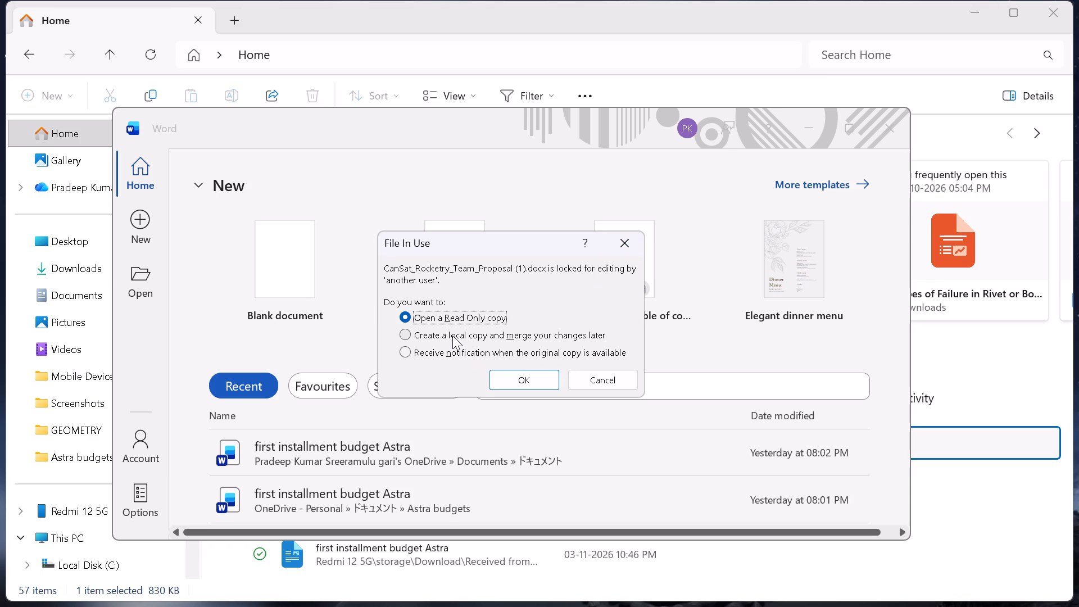
left_click(404, 332)
left_click(516, 377)
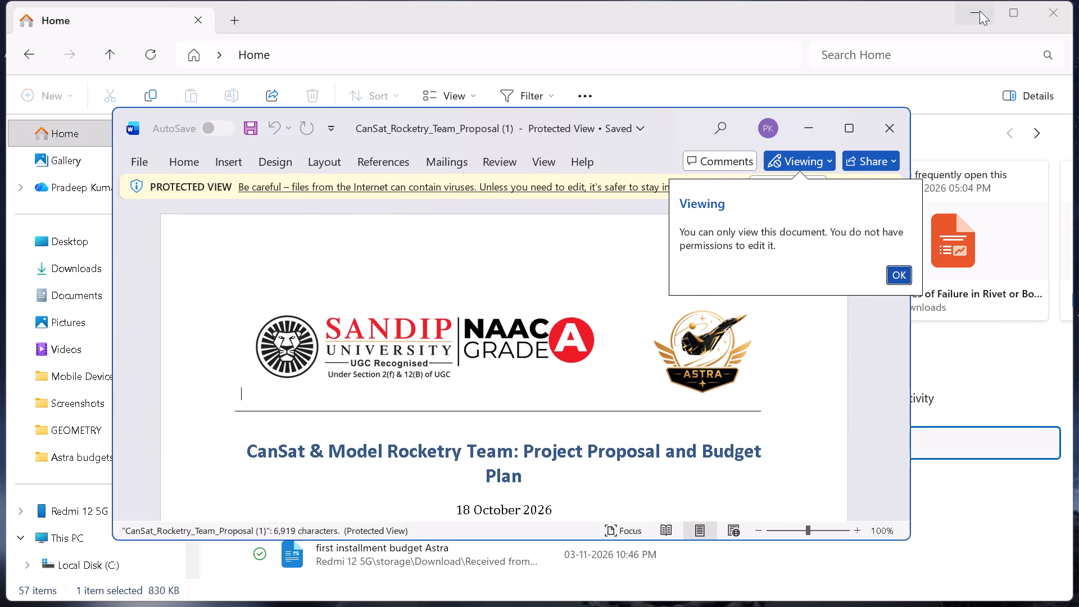
Minimize the File Explorer window and maximize the CanSat proposal's Word window.
left_click(980, 11)
left_click(851, 120)
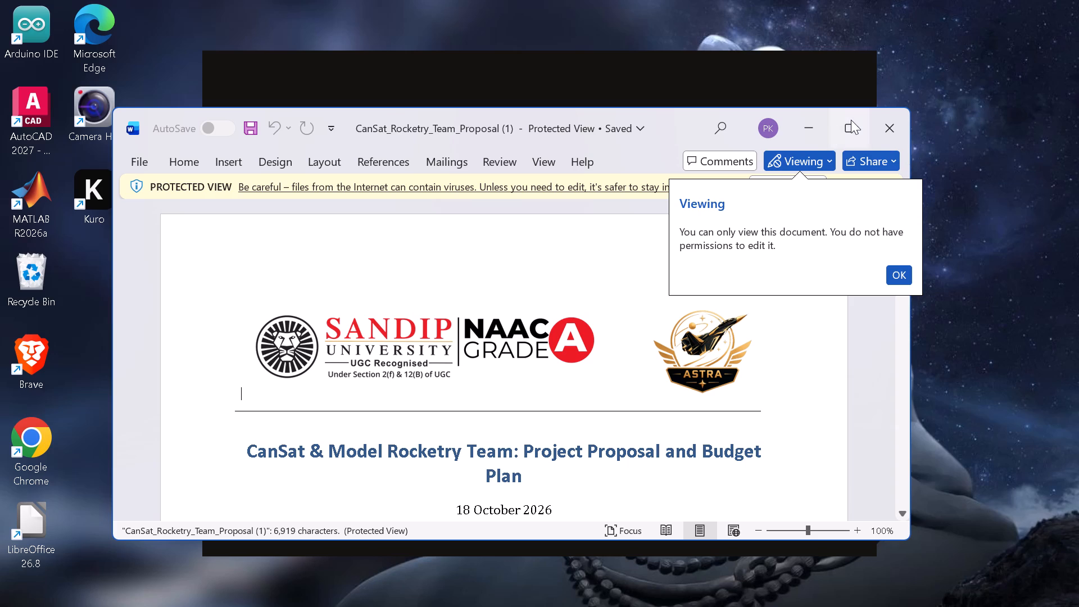
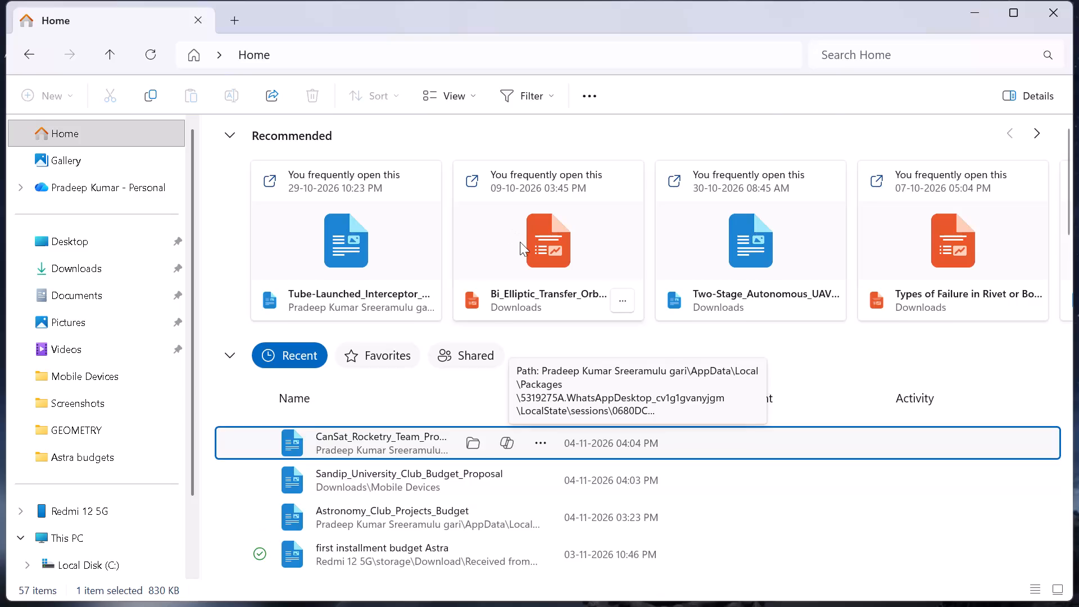
Open the recent file Sandip_University_Club_Budget_Proposal in Word, choosing to create a local copy, and dismiss the viewing notice.
scroll(520, 242, "down", 1)
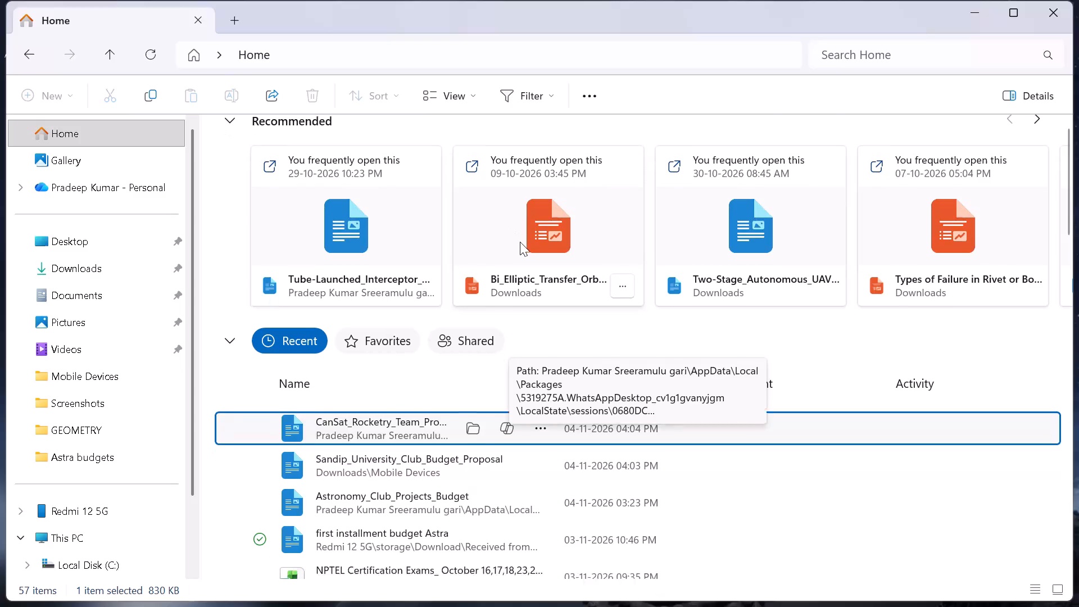
scroll(520, 242, "down", 2)
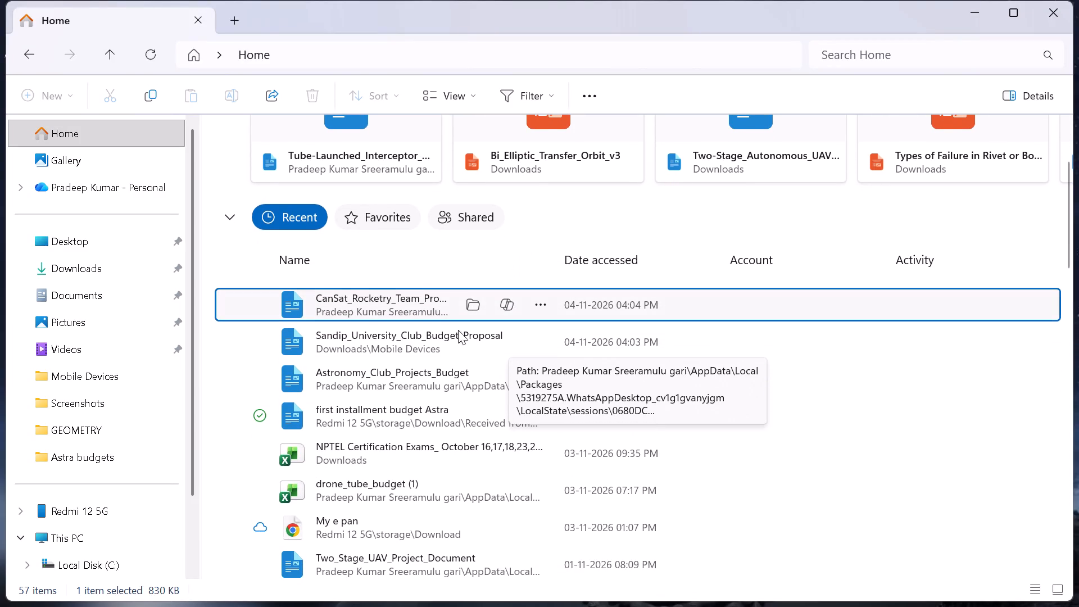
left_click(409, 330)
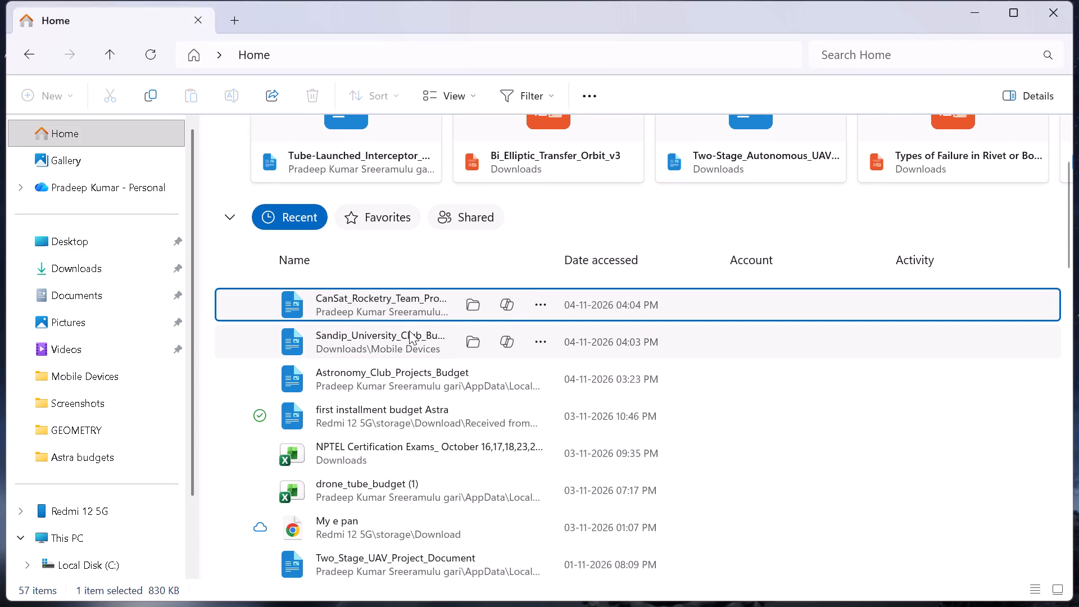
right_click(423, 333)
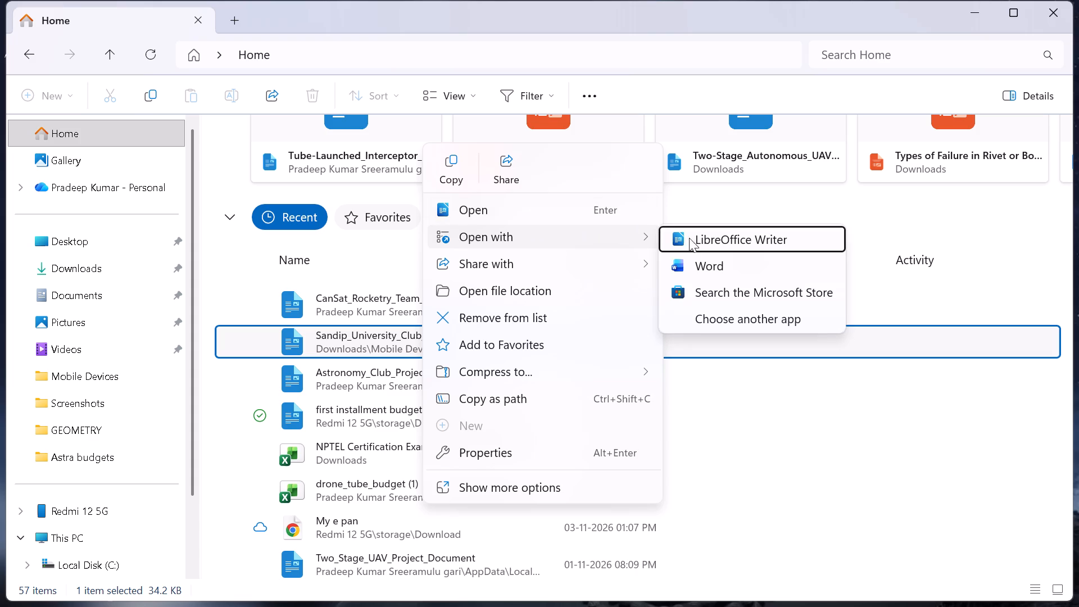
left_click(703, 260)
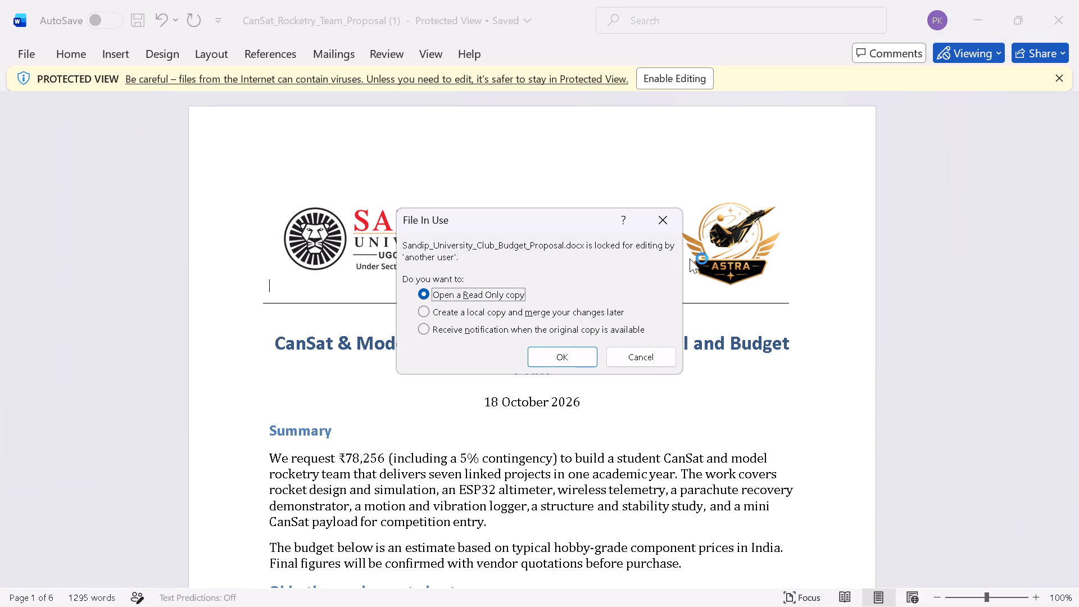
left_click(520, 314)
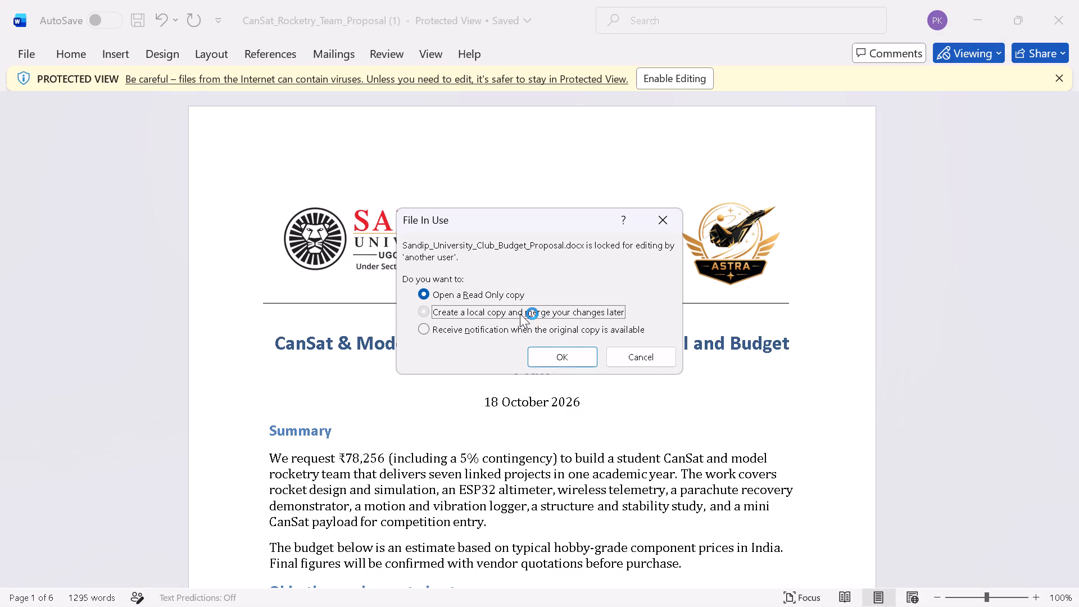
left_click(577, 356)
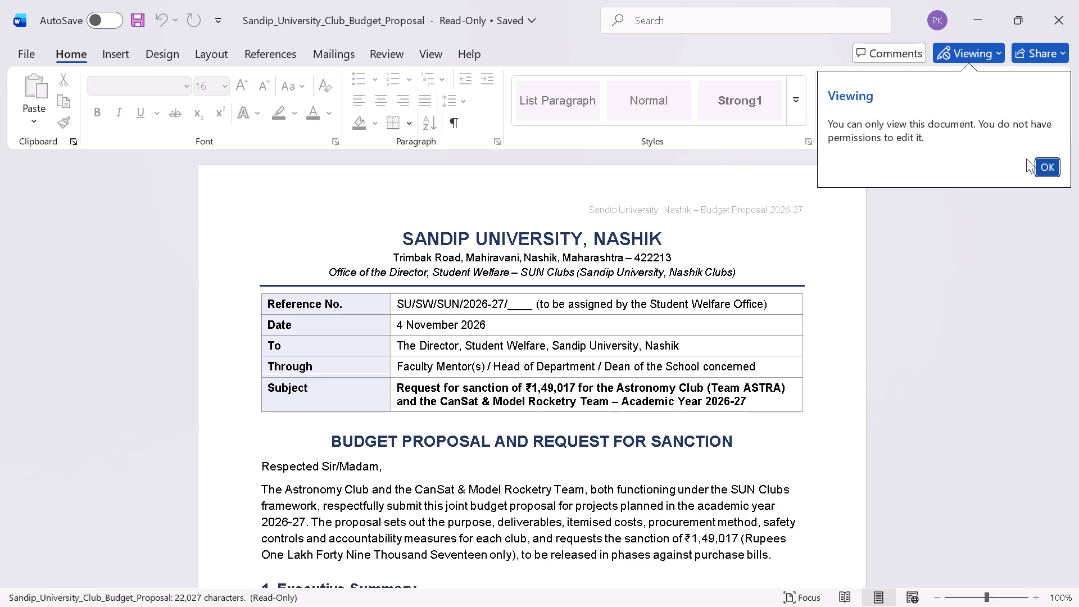
left_click(1049, 162)
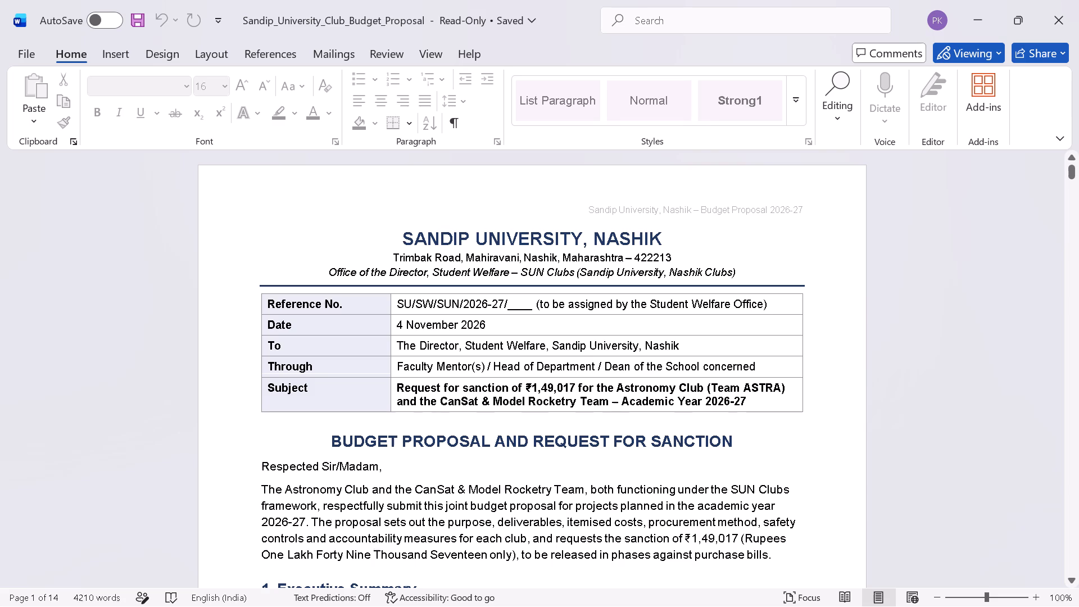
Enable editing of the read-only proposal and delete the university name, address and office lines above the reference table.
left_click_drag(402, 235, 683, 259)
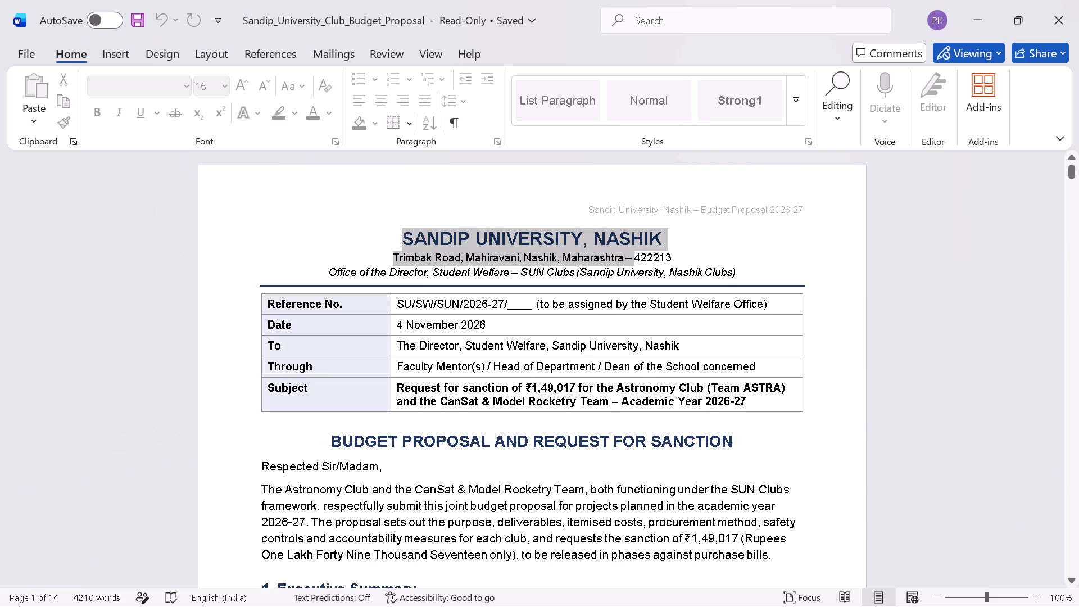
left_click_drag(683, 259, 740, 268)
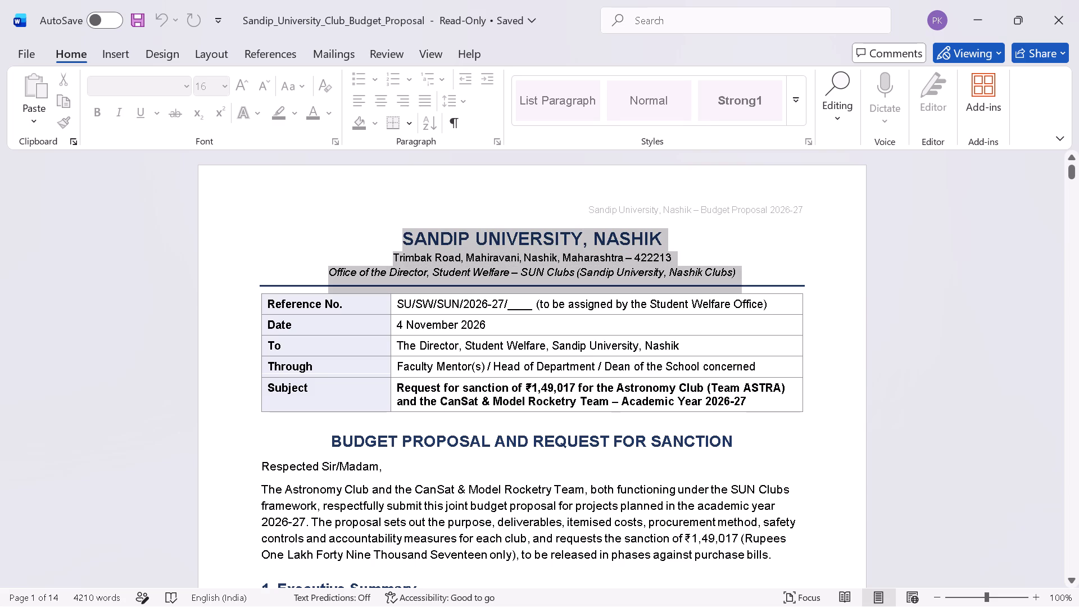
left_click_drag(740, 268, 740, 268)
key("BackSpace")
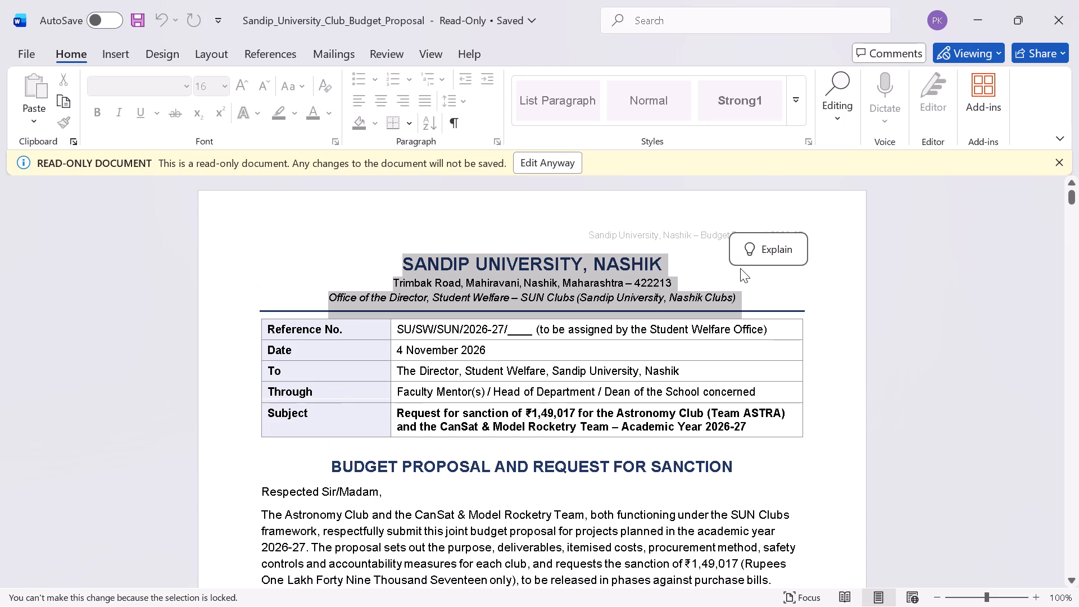
left_click(545, 166)
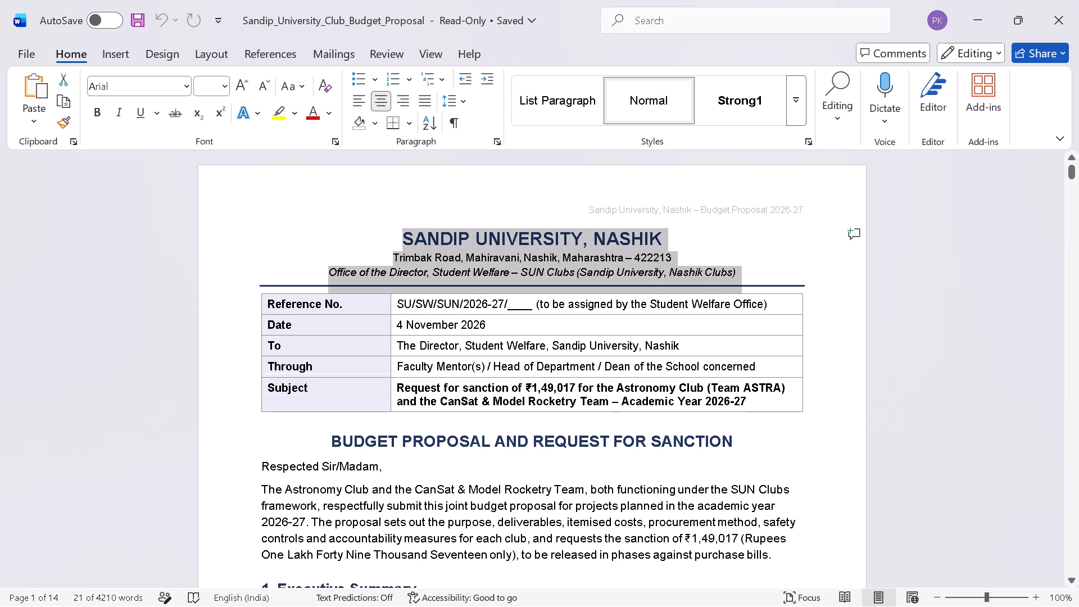
key("BackSpace")
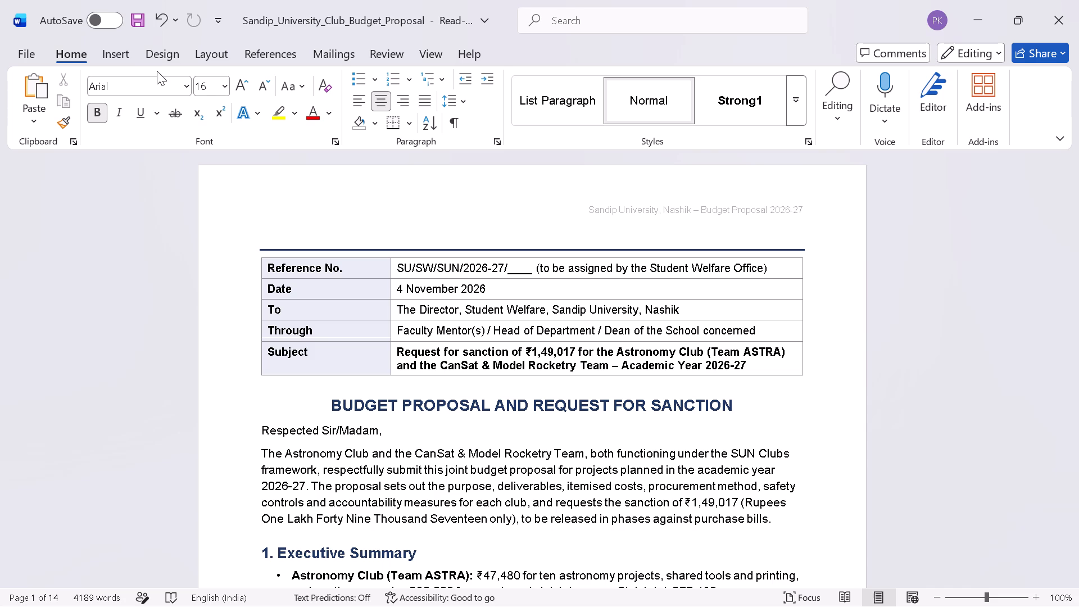
Insert the Astra Logo and Sanddip university logo pictures from the Camera Roll folder above the reference table.
left_click(115, 48)
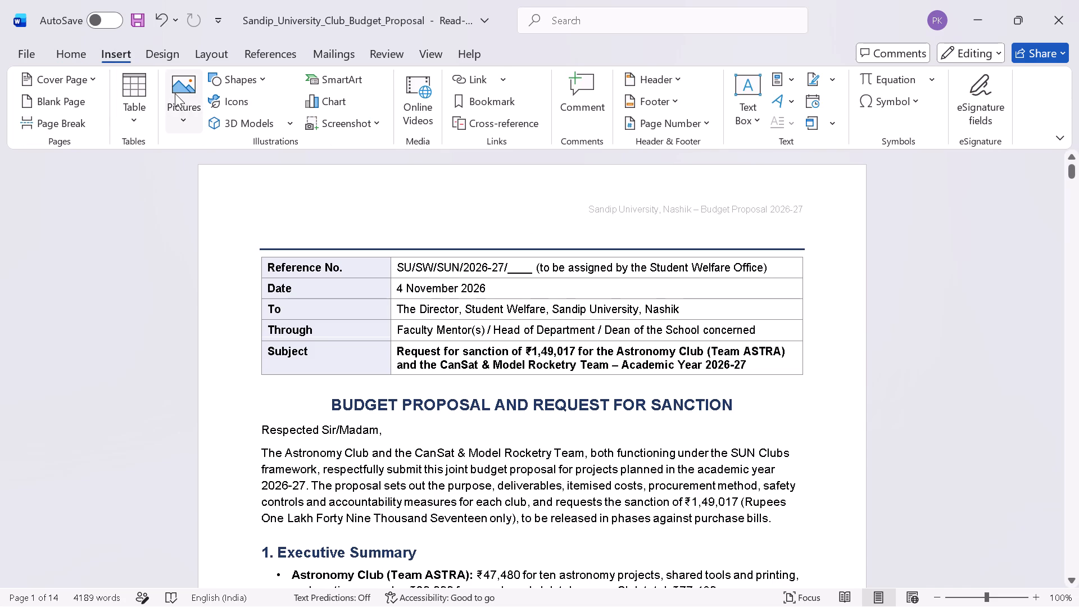
left_click(175, 93)
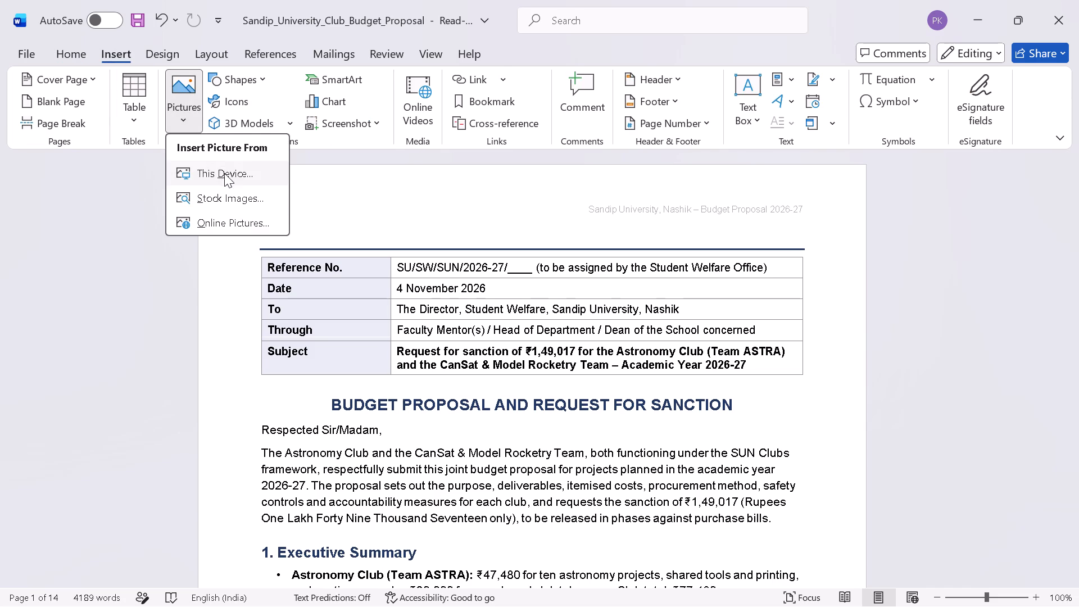
left_click(224, 173)
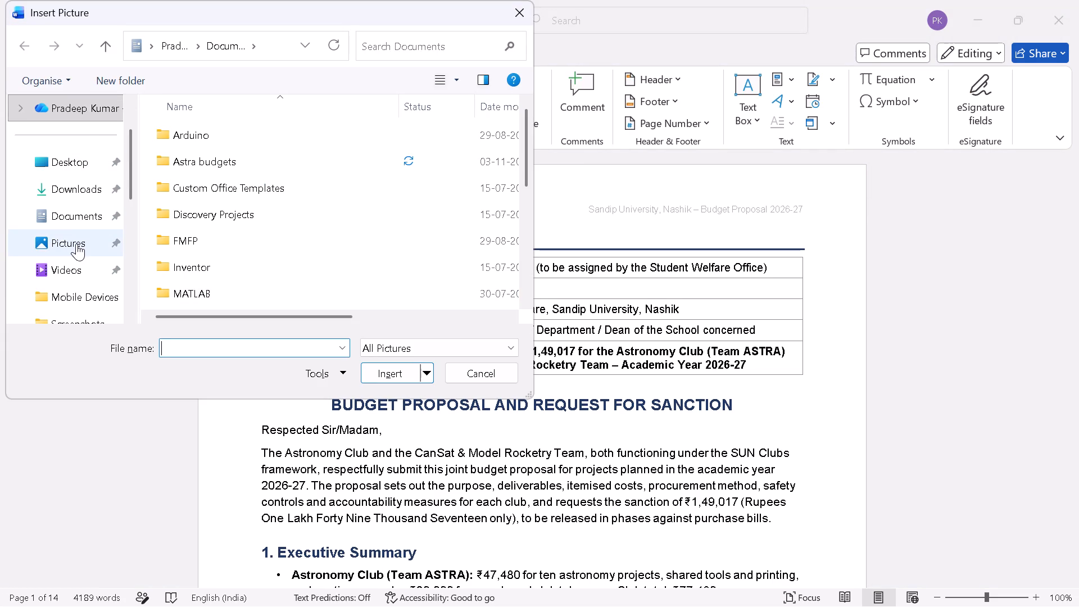
left_click(76, 243)
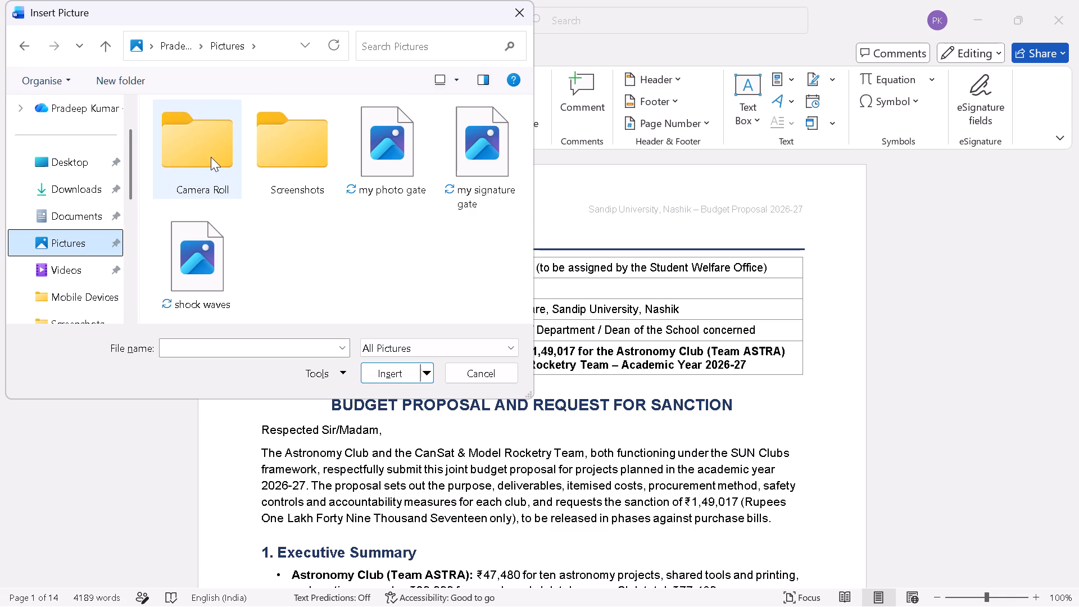
double_click(211, 157)
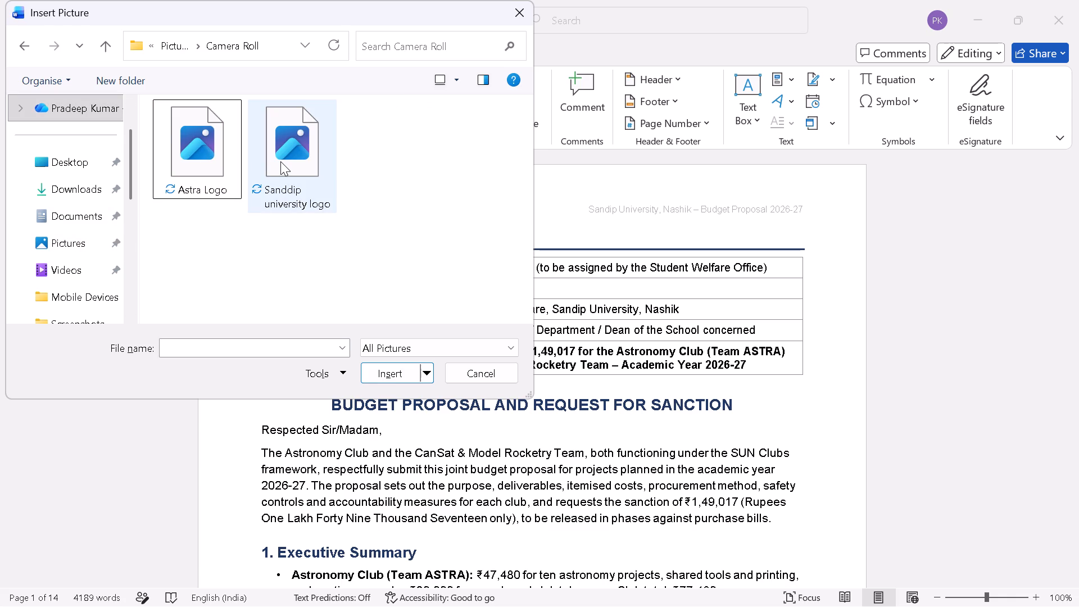
left_click(280, 161)
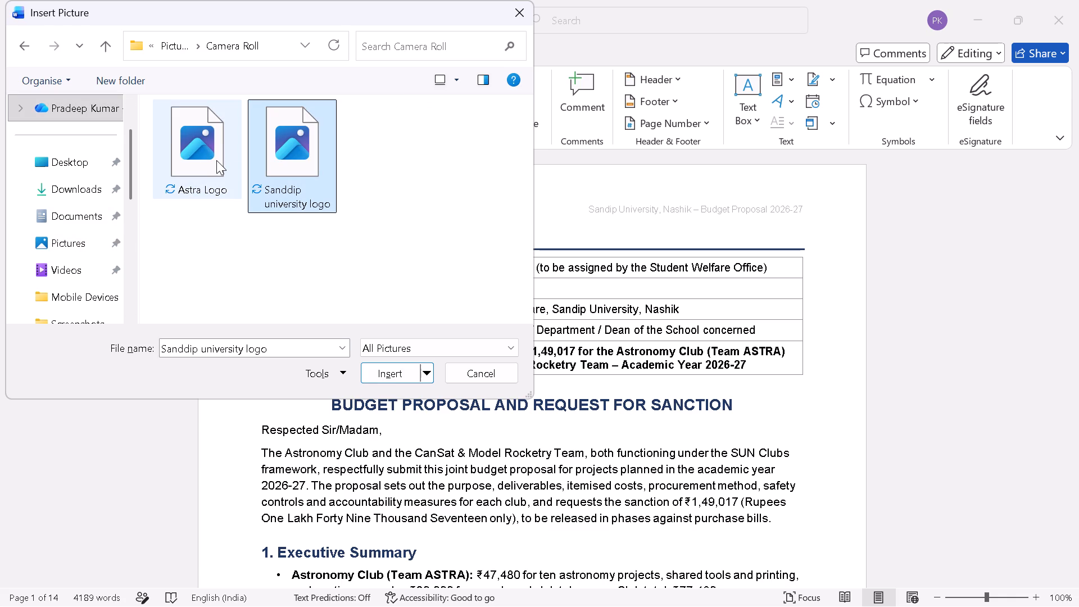
left_click(216, 160, "ctrl")
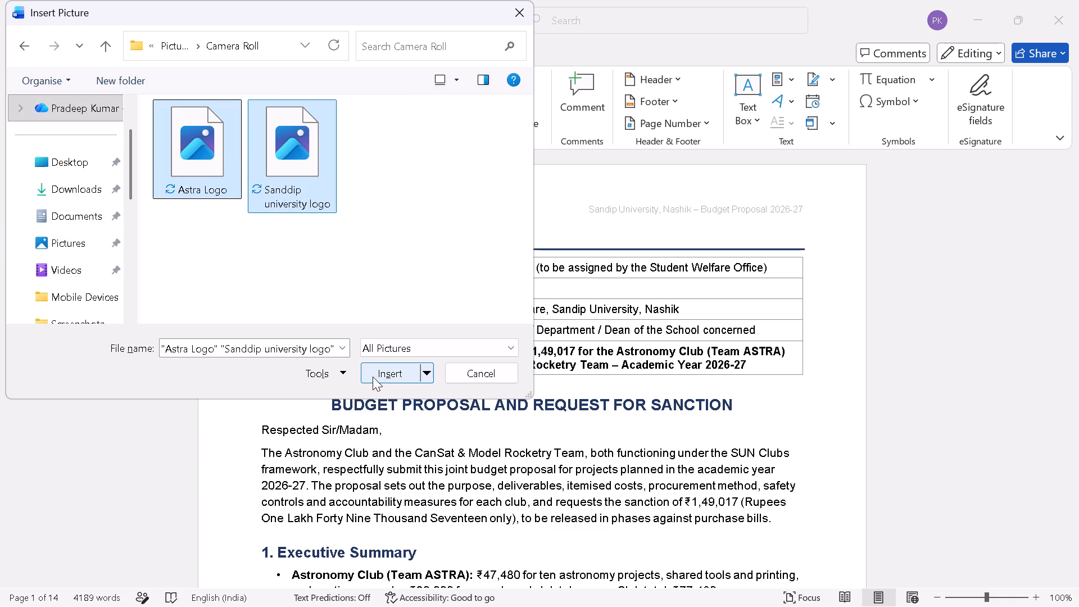
left_click(377, 372)
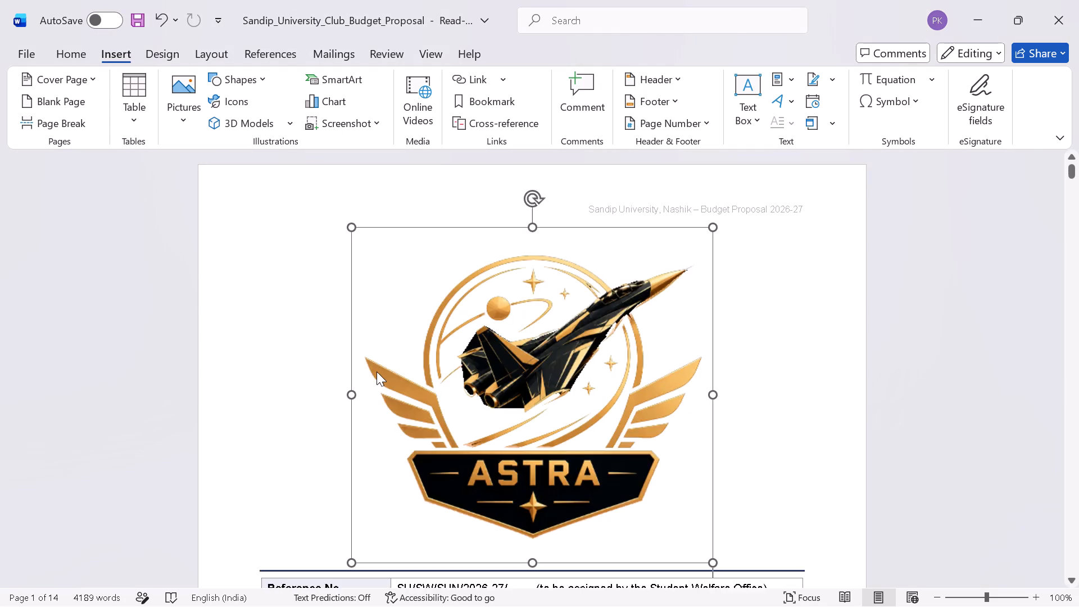
Shrink the ASTRA logo to about 4.88 cm high by 5.27 cm wide.
scroll(396, 400, "down", 2, "ctrl")
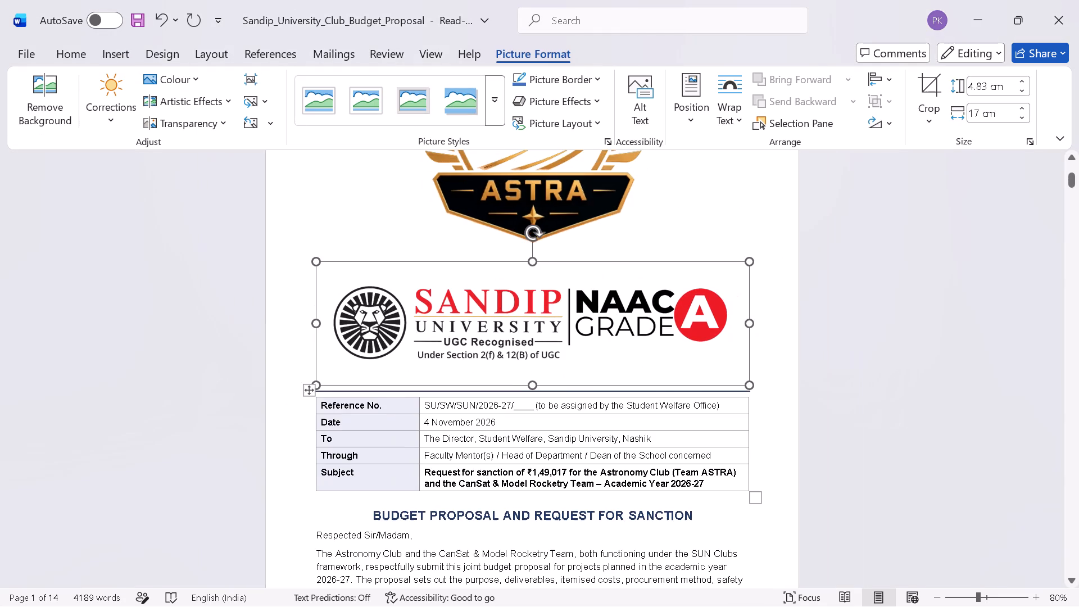
scroll(396, 400, "down", 3, "ctrl")
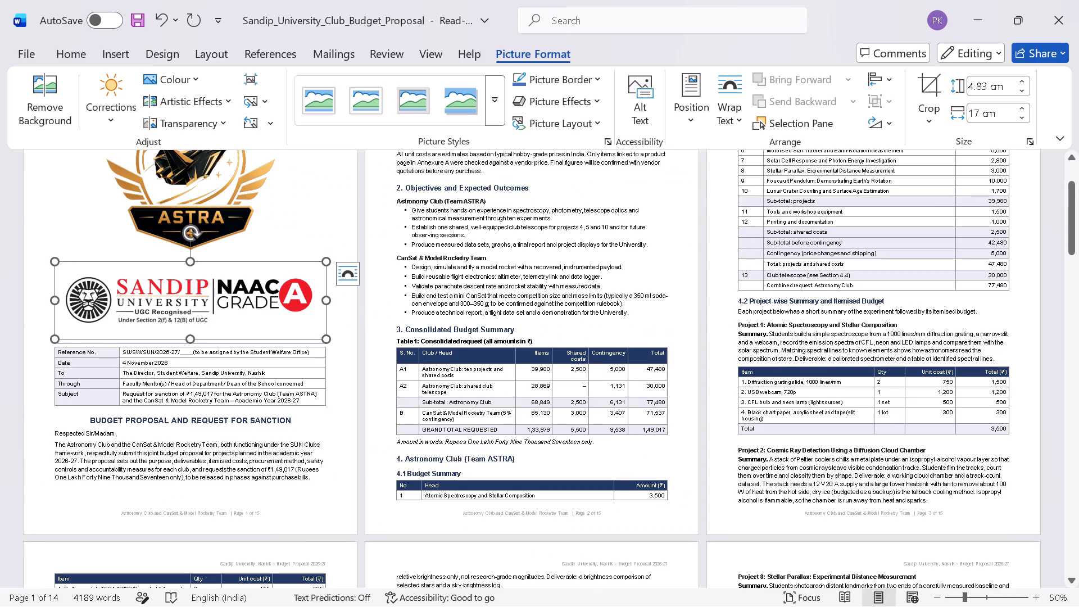
scroll(396, 400, "up", 4, "ctrl")
scroll(396, 400, "up", 1)
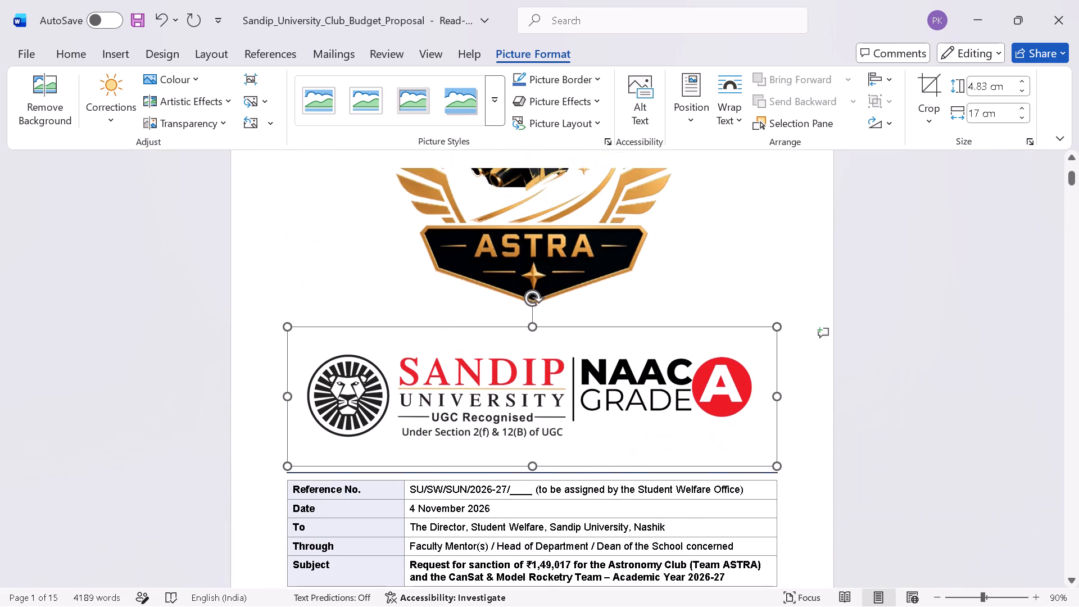
scroll(396, 400, "up", 1)
left_click(459, 338)
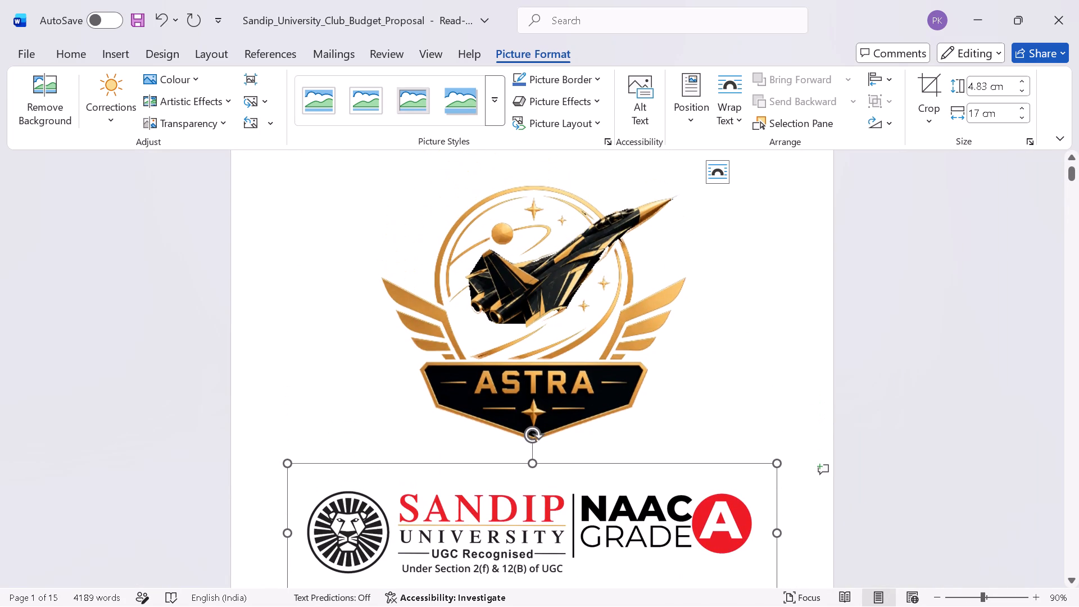
right_click_drag(371, 463, 545, 288)
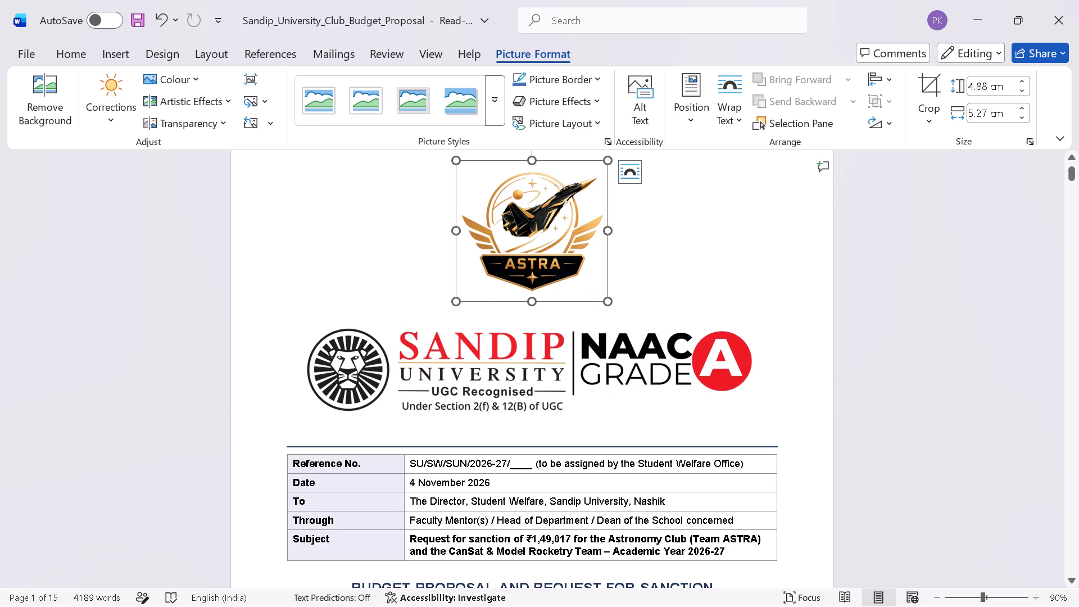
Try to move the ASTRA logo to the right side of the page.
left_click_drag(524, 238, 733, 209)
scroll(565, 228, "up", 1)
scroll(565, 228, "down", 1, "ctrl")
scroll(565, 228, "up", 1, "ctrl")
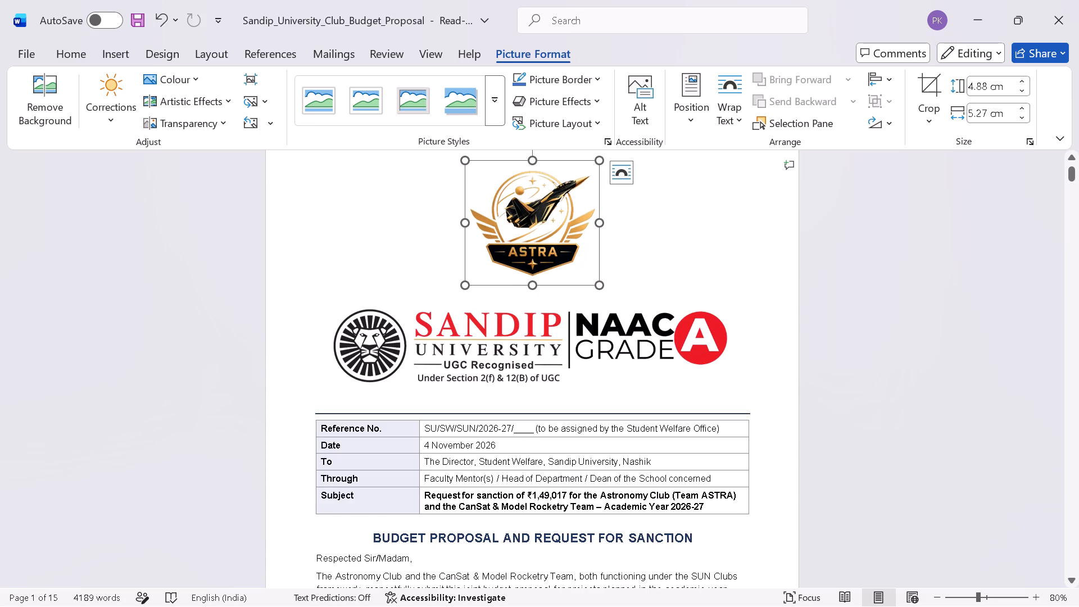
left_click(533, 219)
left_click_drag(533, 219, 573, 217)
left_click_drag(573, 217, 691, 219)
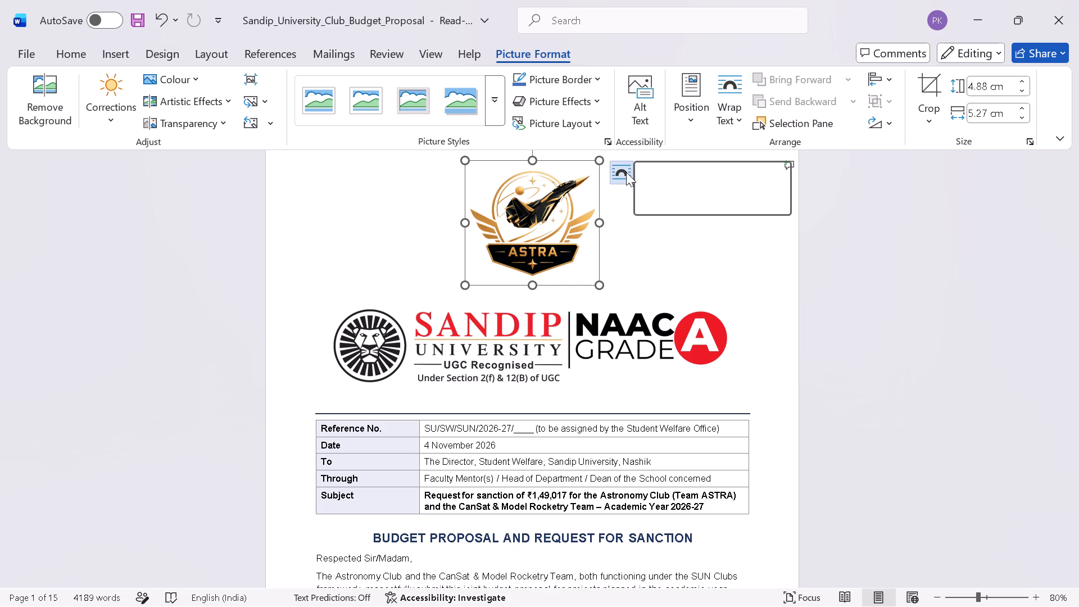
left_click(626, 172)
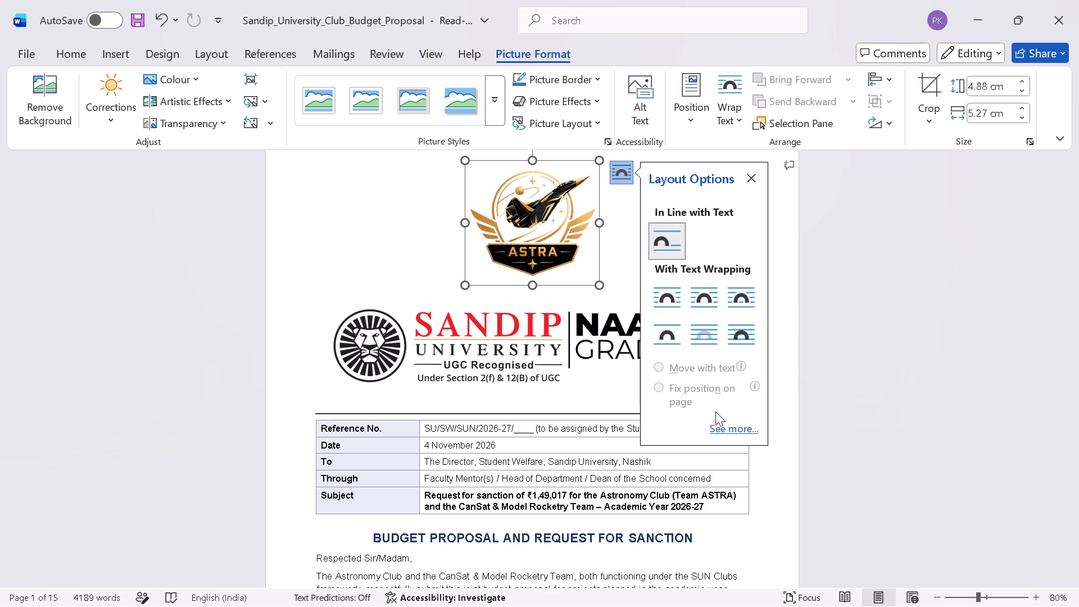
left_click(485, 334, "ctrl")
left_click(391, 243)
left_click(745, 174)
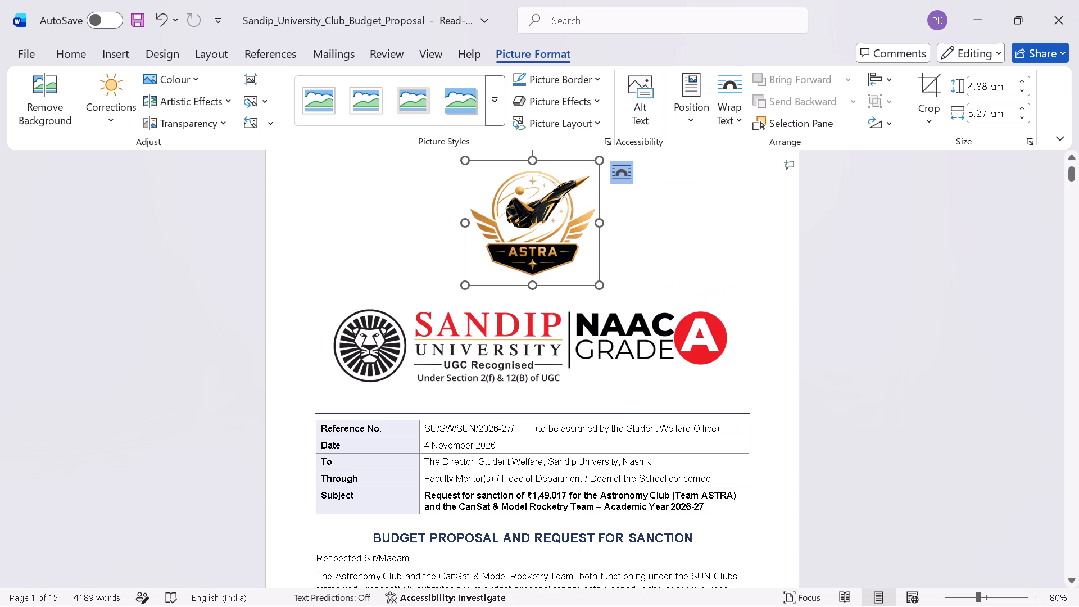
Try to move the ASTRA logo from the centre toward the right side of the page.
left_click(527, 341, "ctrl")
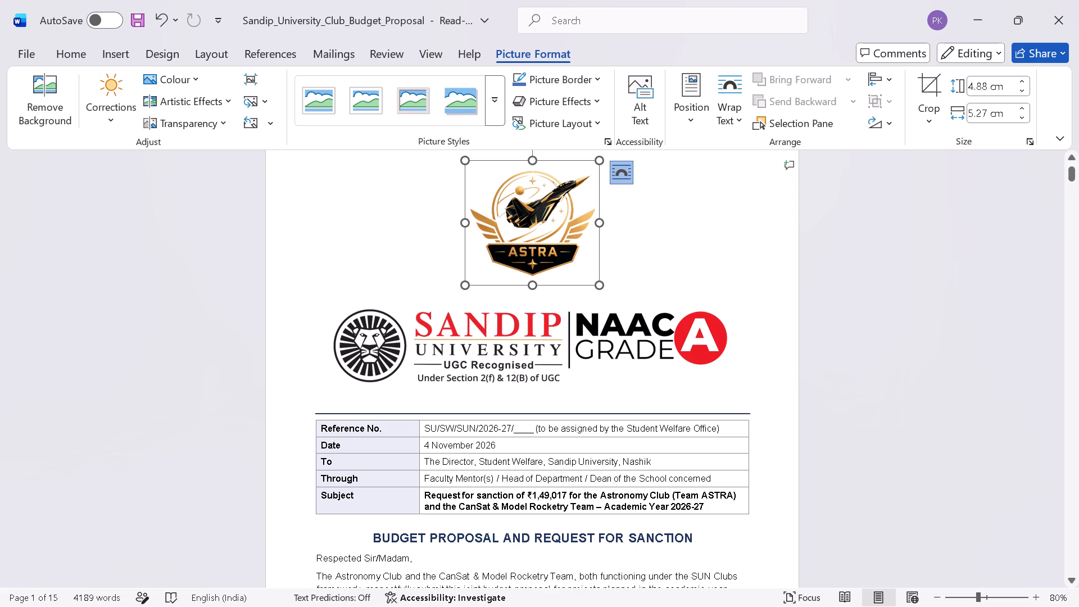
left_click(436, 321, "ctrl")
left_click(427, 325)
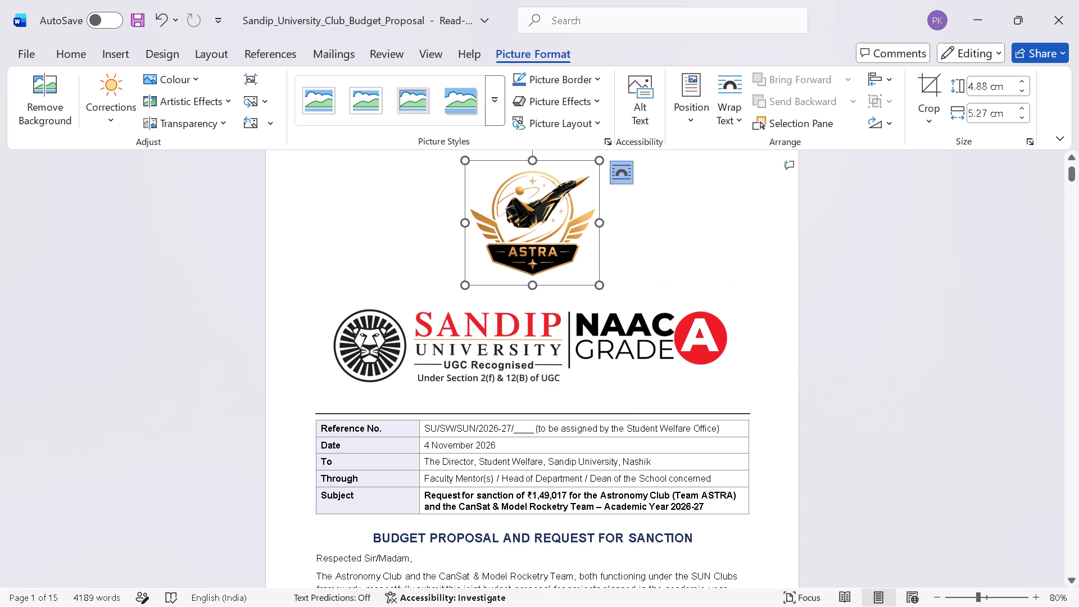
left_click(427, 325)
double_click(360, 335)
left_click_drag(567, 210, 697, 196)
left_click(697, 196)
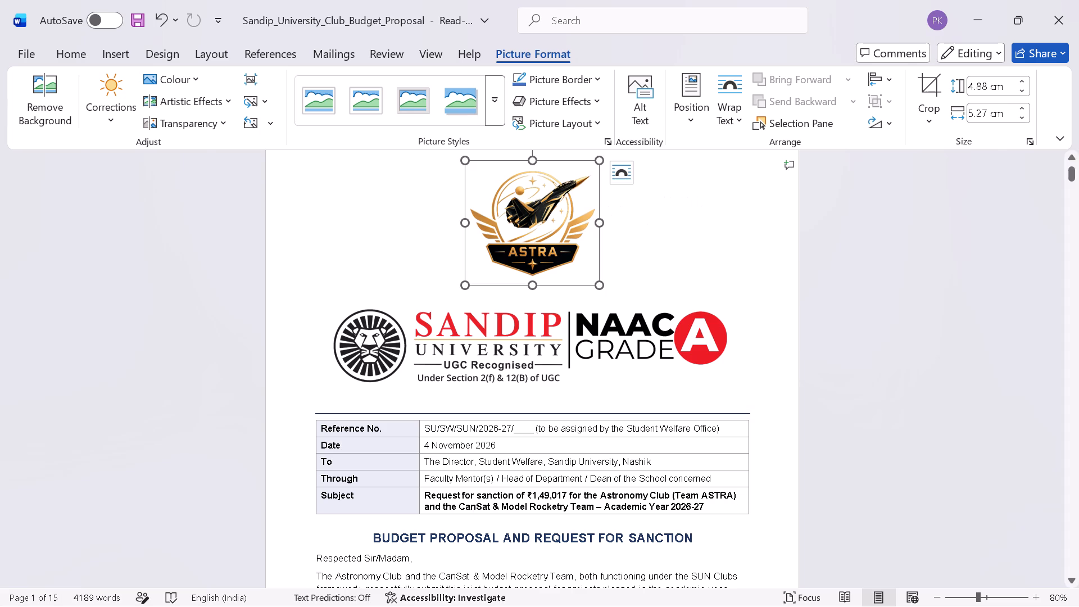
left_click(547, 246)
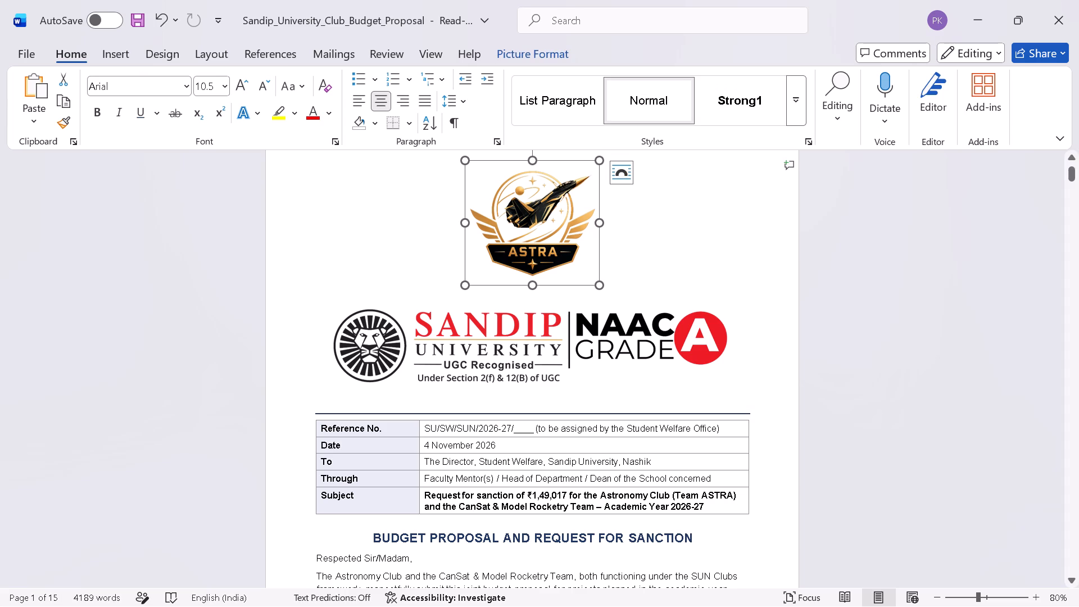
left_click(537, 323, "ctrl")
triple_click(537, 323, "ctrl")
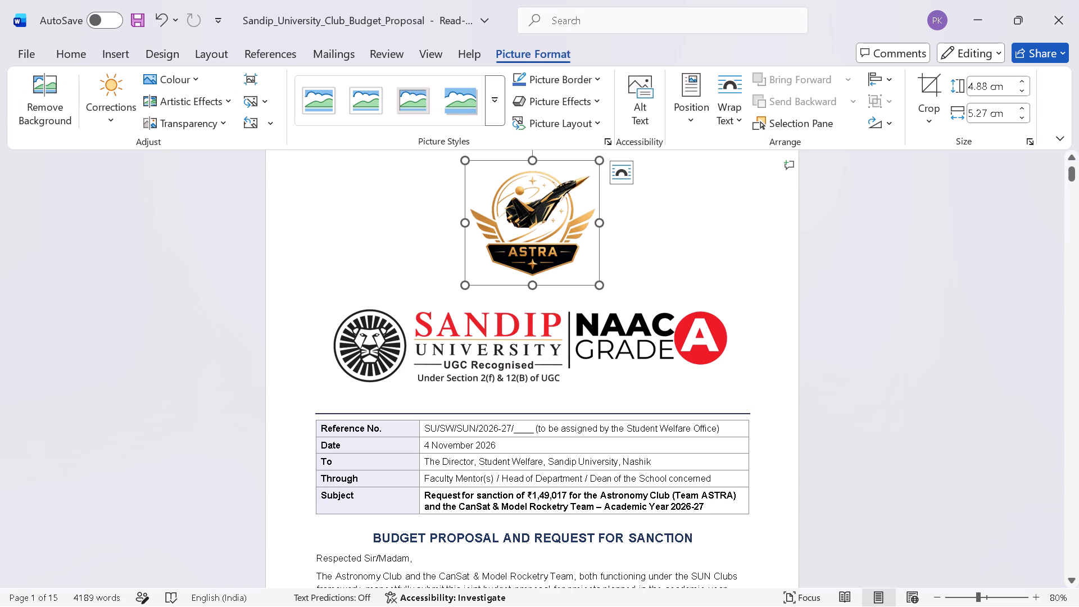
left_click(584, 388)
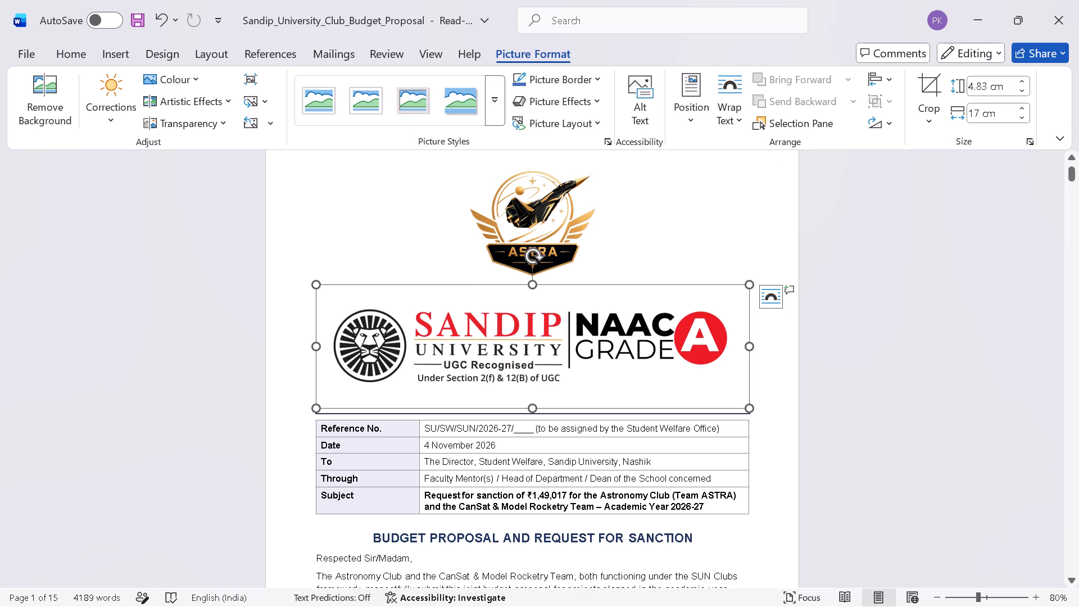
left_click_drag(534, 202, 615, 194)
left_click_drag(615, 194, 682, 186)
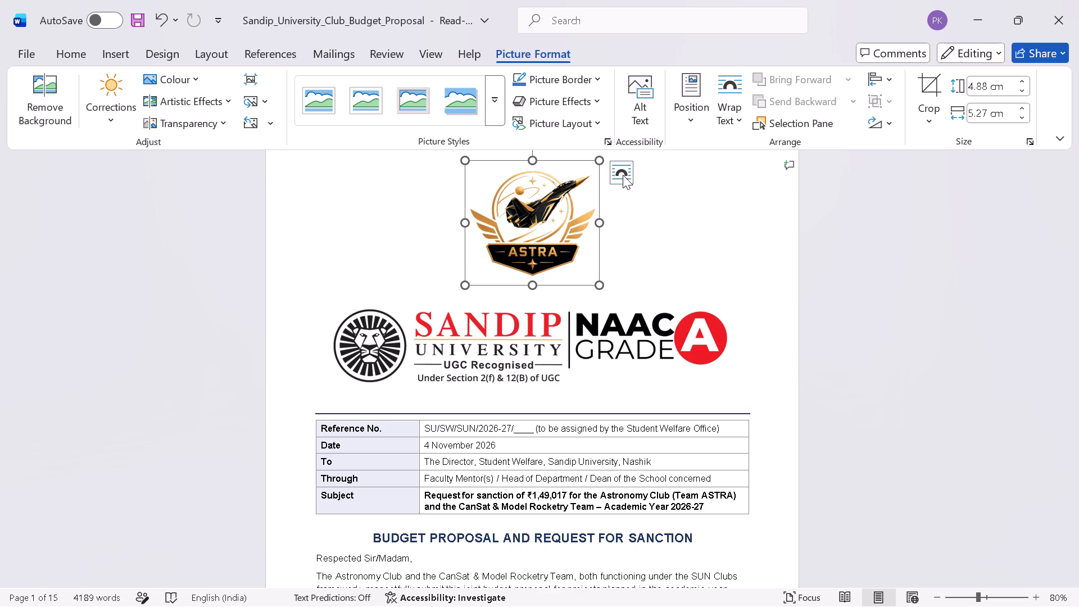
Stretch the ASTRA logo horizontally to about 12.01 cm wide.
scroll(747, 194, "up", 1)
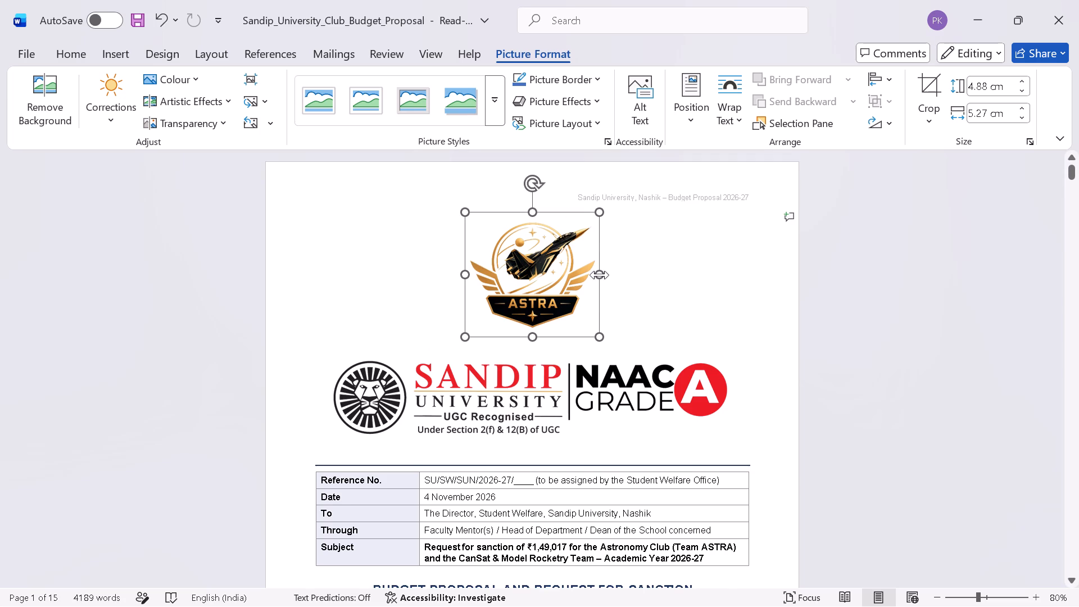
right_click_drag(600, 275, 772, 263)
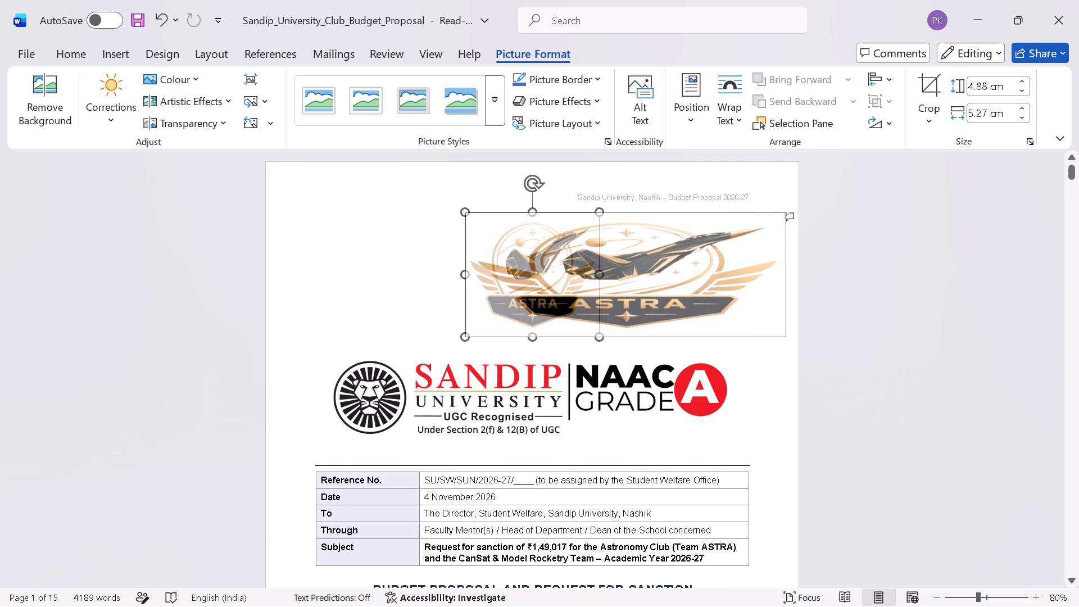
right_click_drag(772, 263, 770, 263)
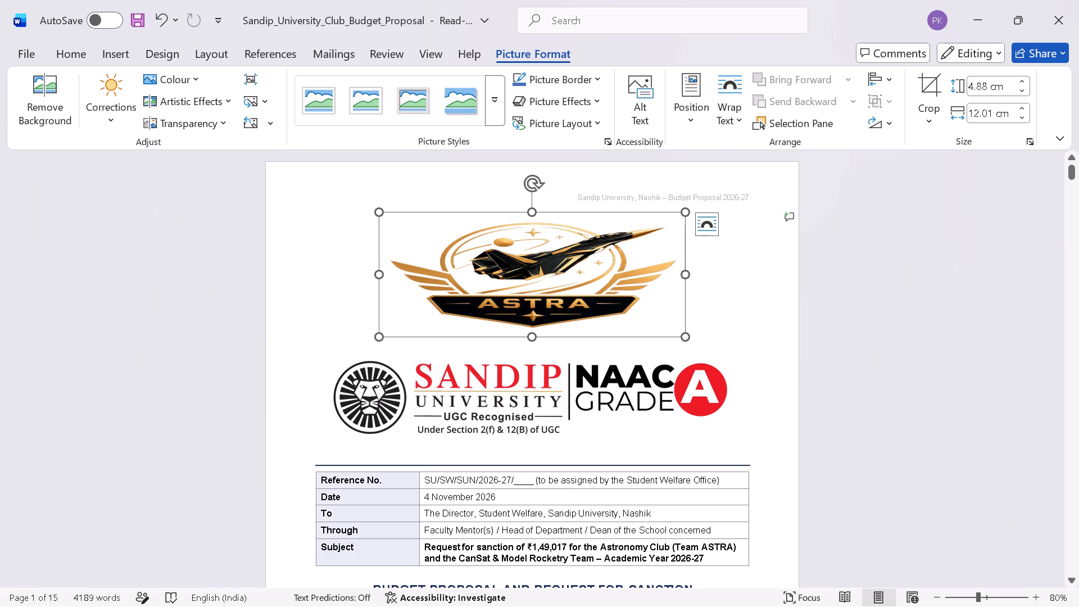
Shrink the ASTRA logo to about 3.15 cm high by 4.77 cm wide.
left_click_drag(379, 274, 416, 270)
left_click_drag(416, 270, 551, 273)
left_click_drag(379, 275, 502, 271)
left_click_drag(686, 273, 593, 278)
right_click_drag(684, 276, 614, 271)
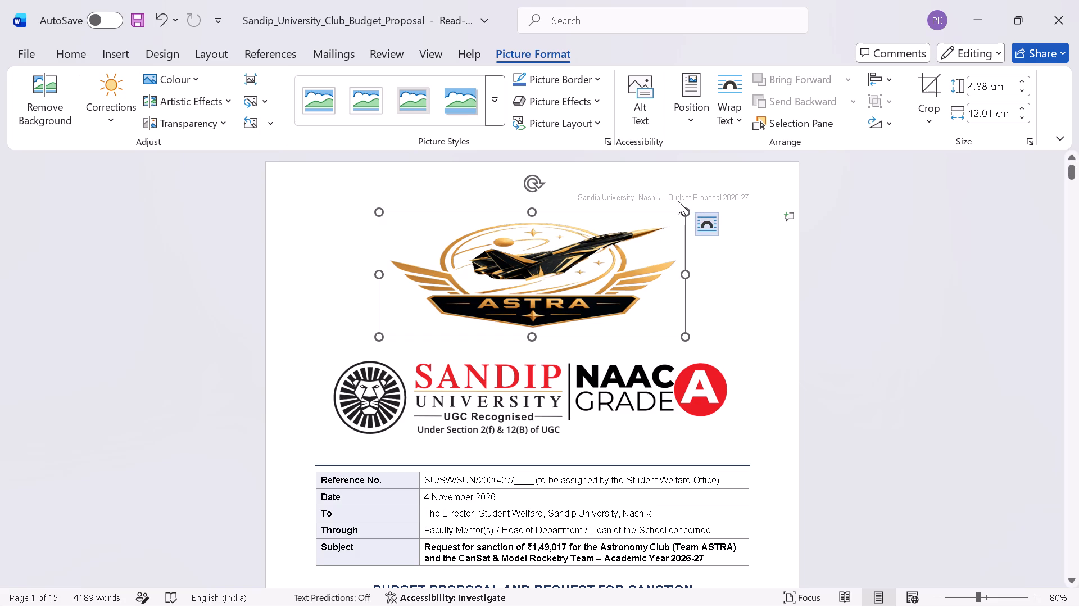
left_click_drag(685, 206, 634, 249)
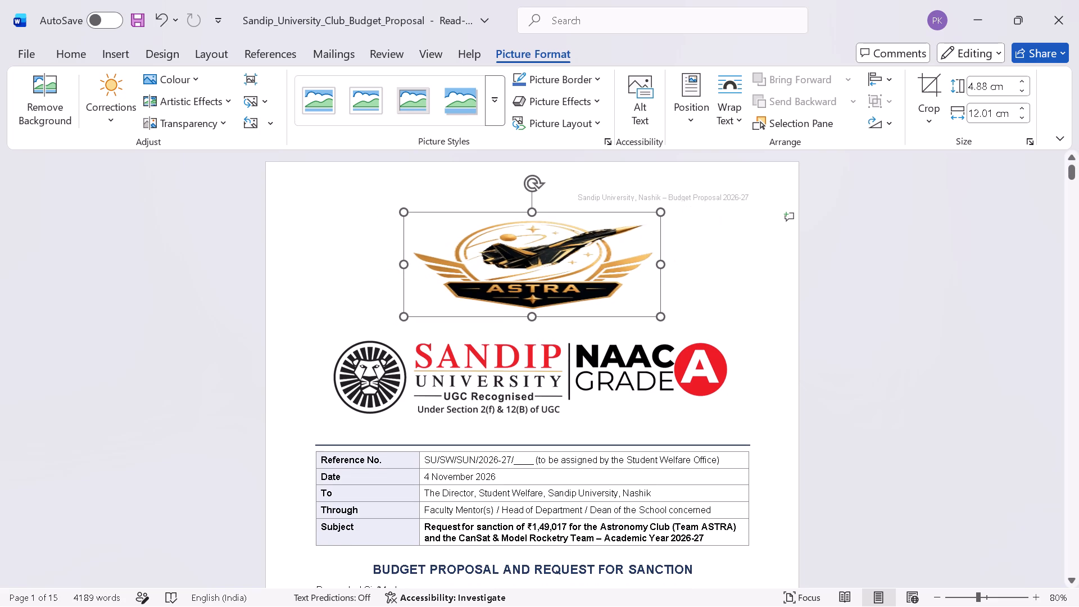
left_click_drag(634, 249, 632, 247)
left_click(631, 247)
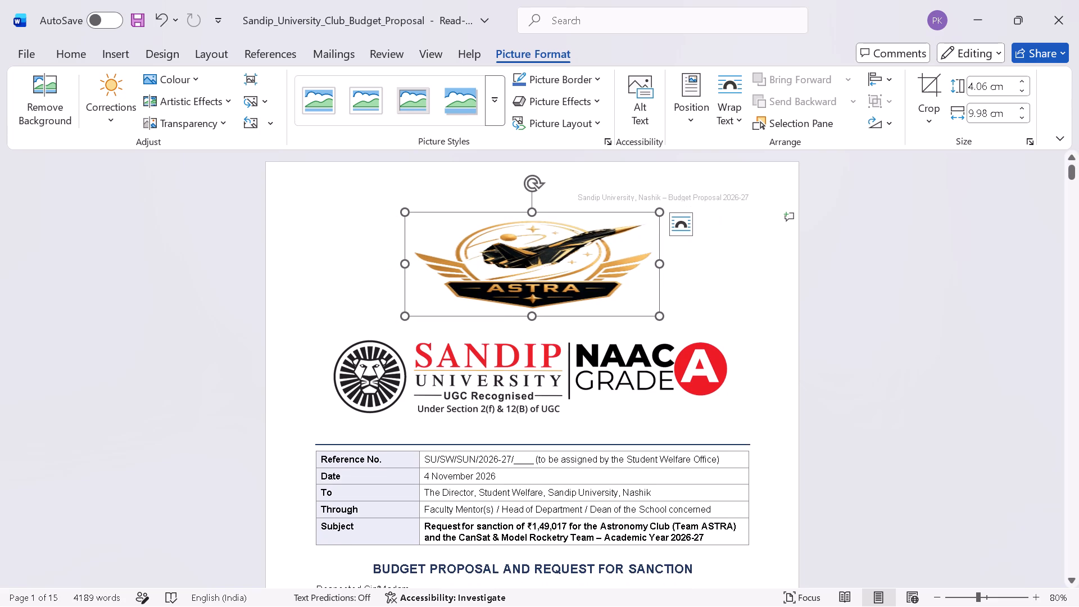
left_click_drag(659, 214, 596, 232)
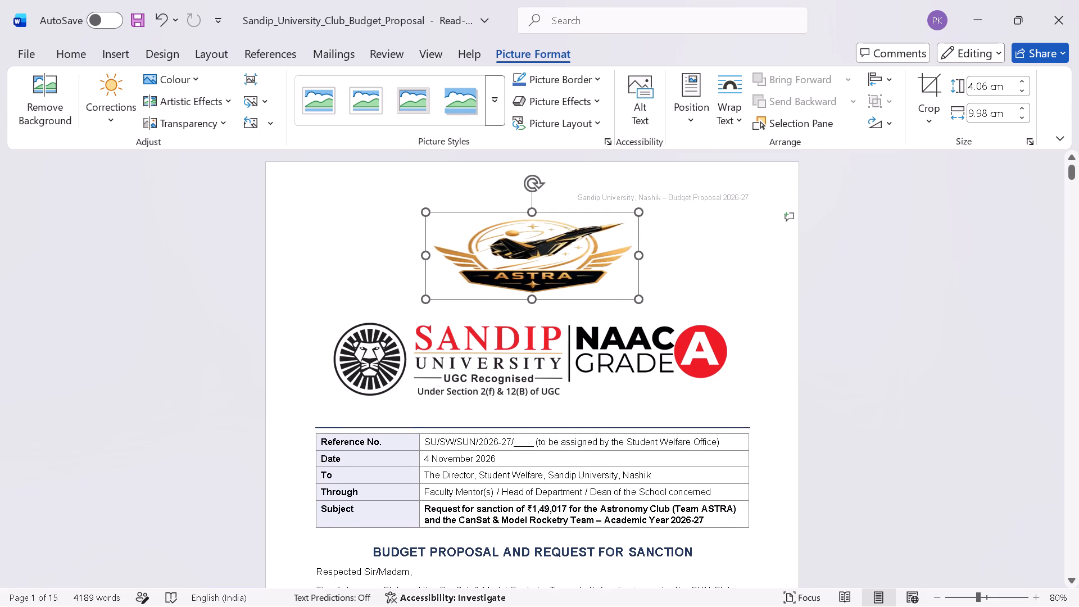
left_click_drag(596, 232, 566, 235)
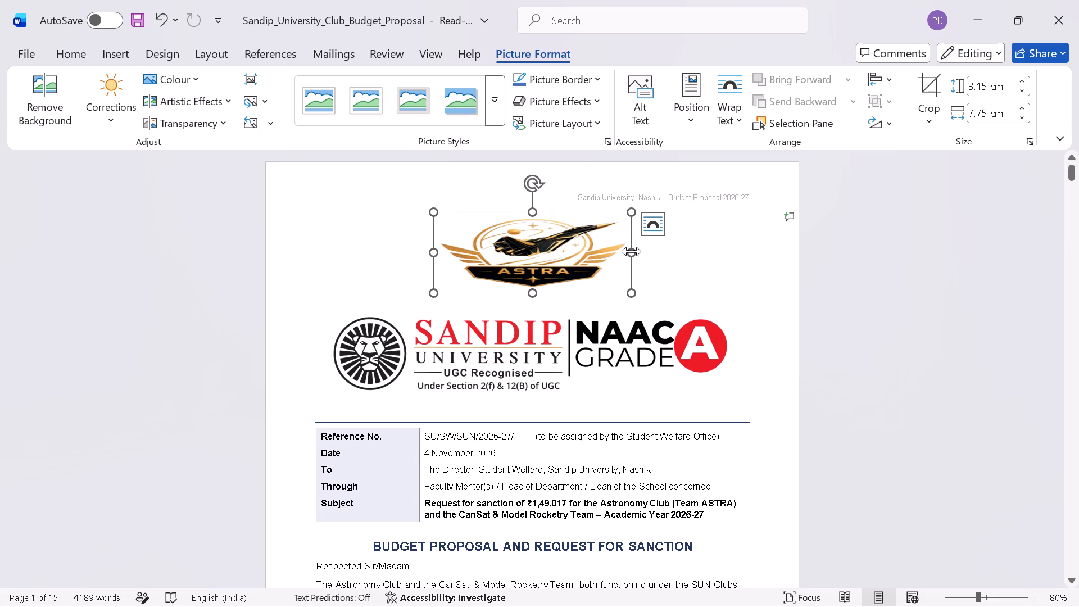
right_click_drag(632, 251, 555, 255)
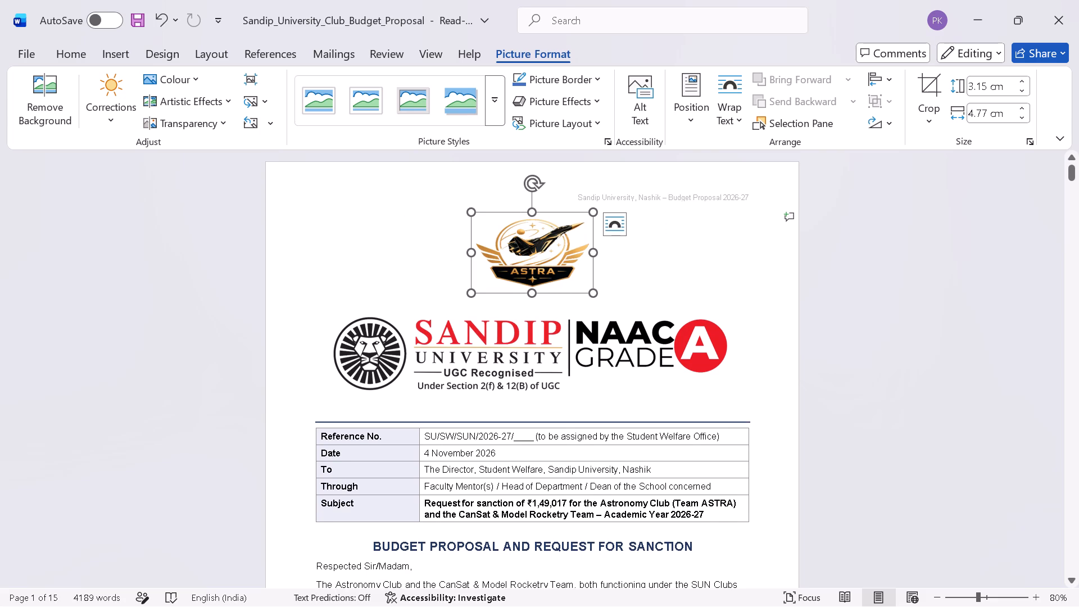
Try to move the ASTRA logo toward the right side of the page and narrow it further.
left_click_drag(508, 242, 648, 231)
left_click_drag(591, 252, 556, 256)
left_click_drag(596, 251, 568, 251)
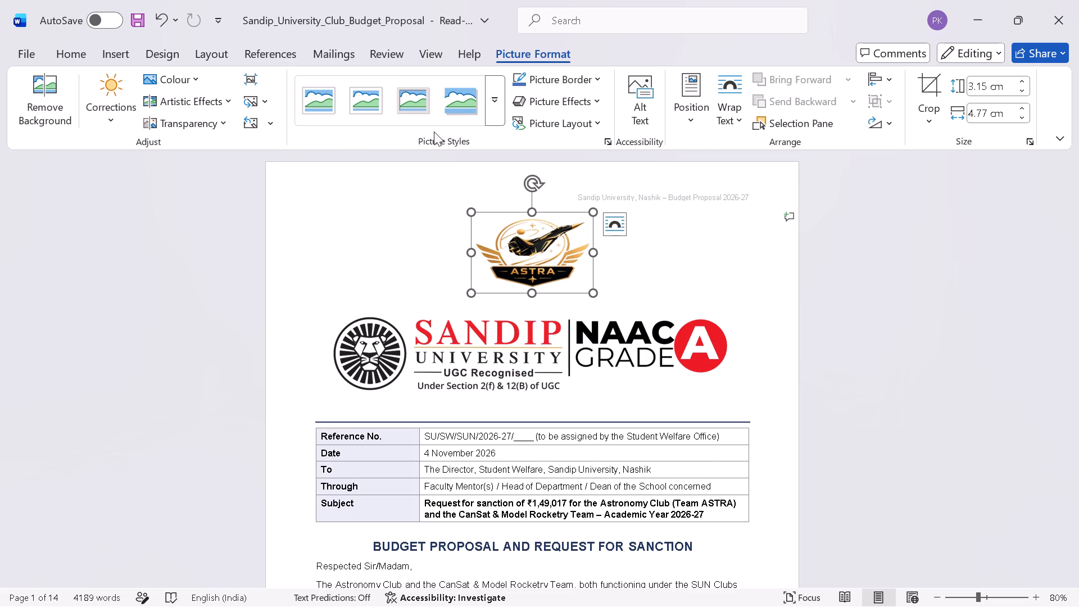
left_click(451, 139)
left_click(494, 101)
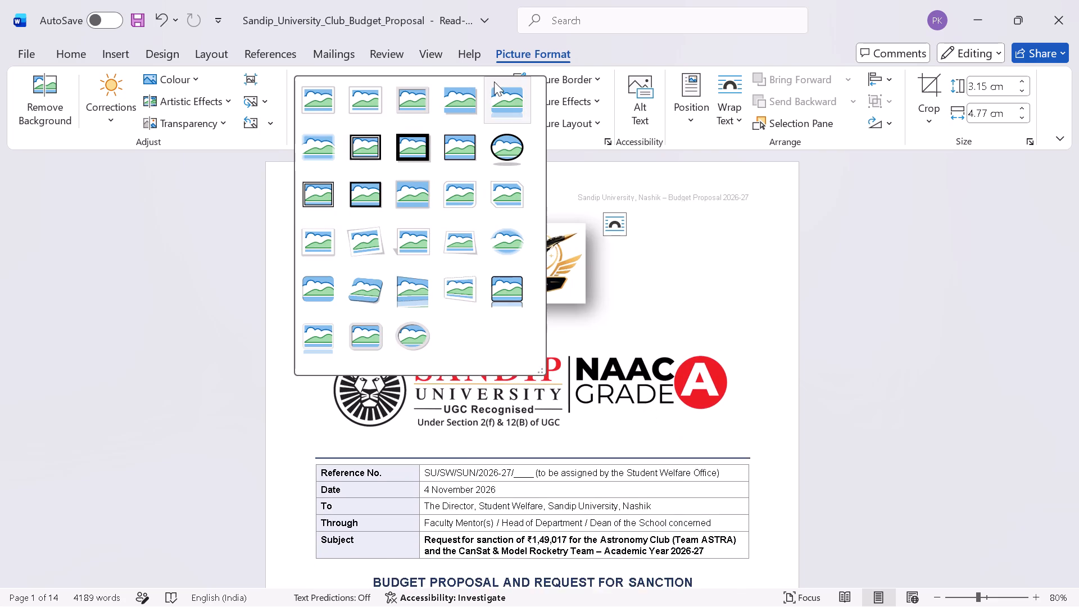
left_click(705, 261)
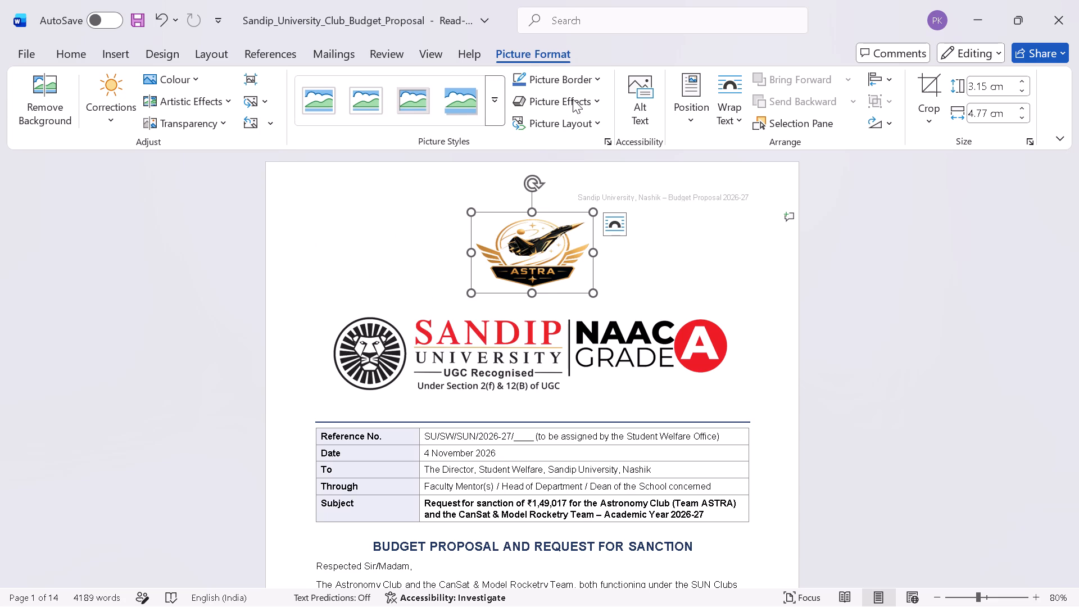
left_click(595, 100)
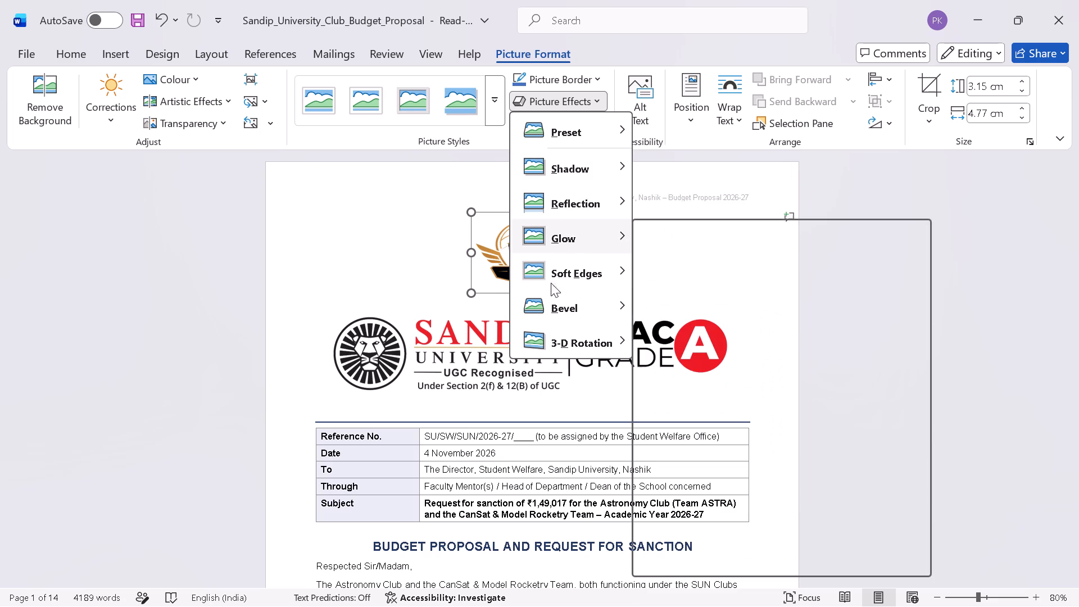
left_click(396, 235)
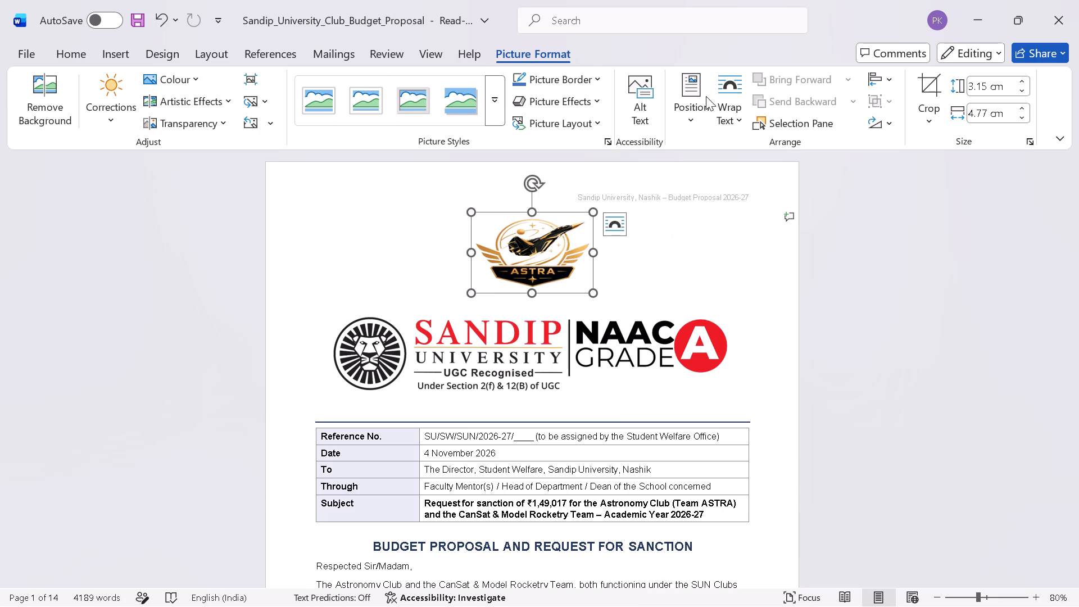
Position the ASTRA logo at the top right of the page with square text wrapping.
left_click(689, 114)
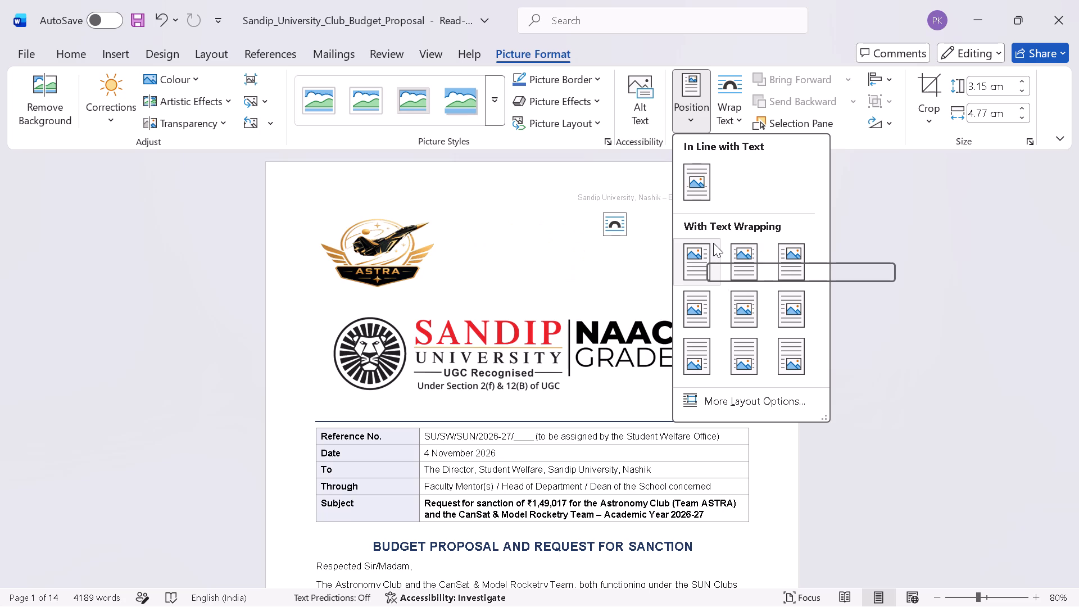
left_click(795, 254)
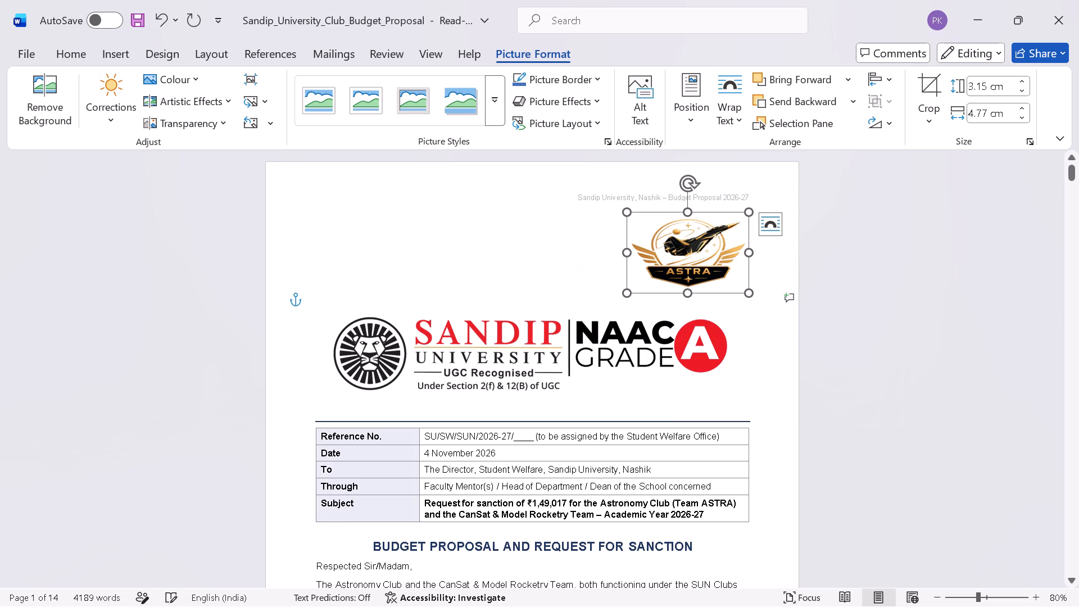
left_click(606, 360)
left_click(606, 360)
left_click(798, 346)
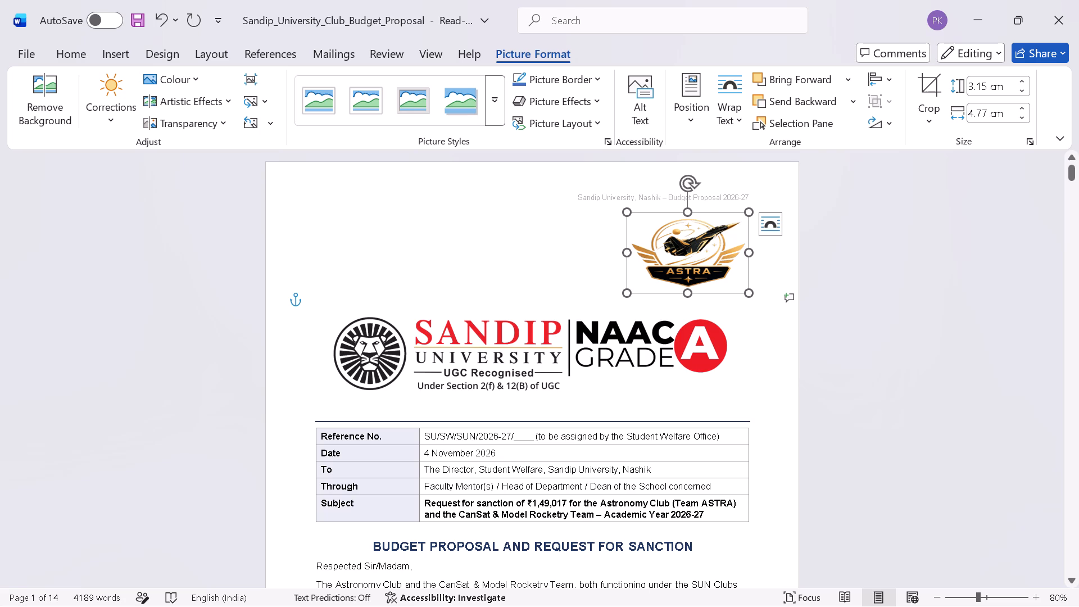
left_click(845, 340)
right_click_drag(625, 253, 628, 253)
Narrow the ASTRA logo from its left edge, keeping its right edge on the page margin and its height at 3.15 cm.
right_click_drag(628, 253, 649, 252)
left_click_drag(628, 253, 658, 247)
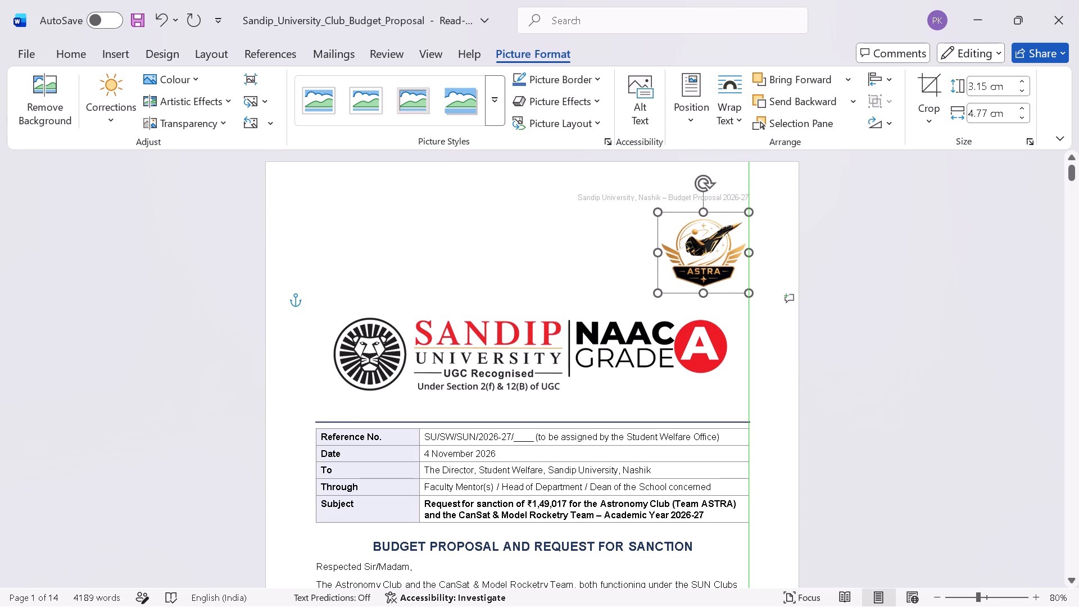
left_click_drag(658, 247, 656, 245)
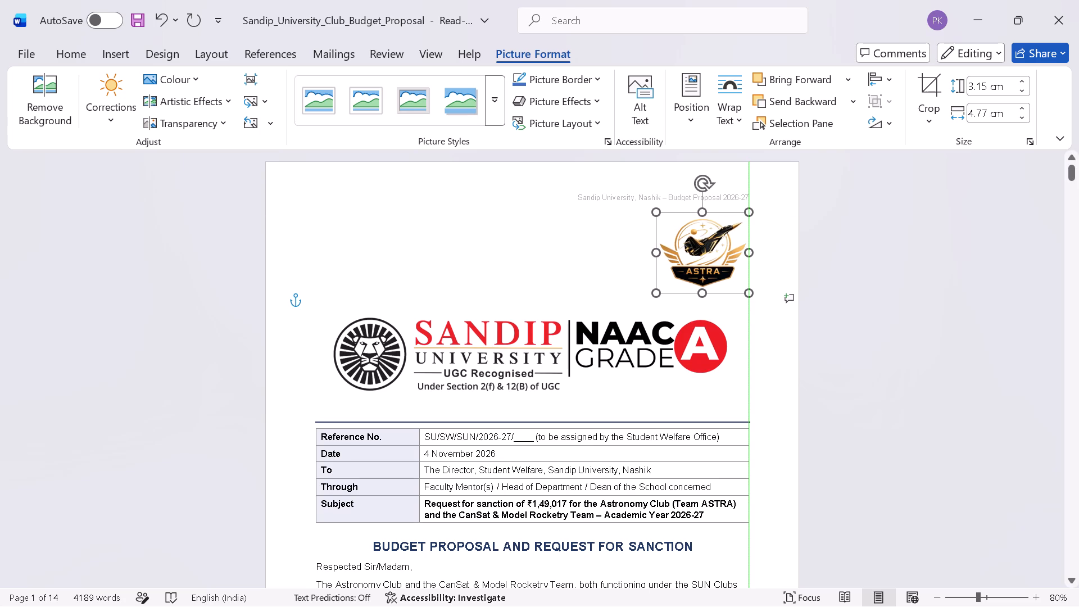
left_click_drag(656, 245, 659, 245)
left_click(597, 256)
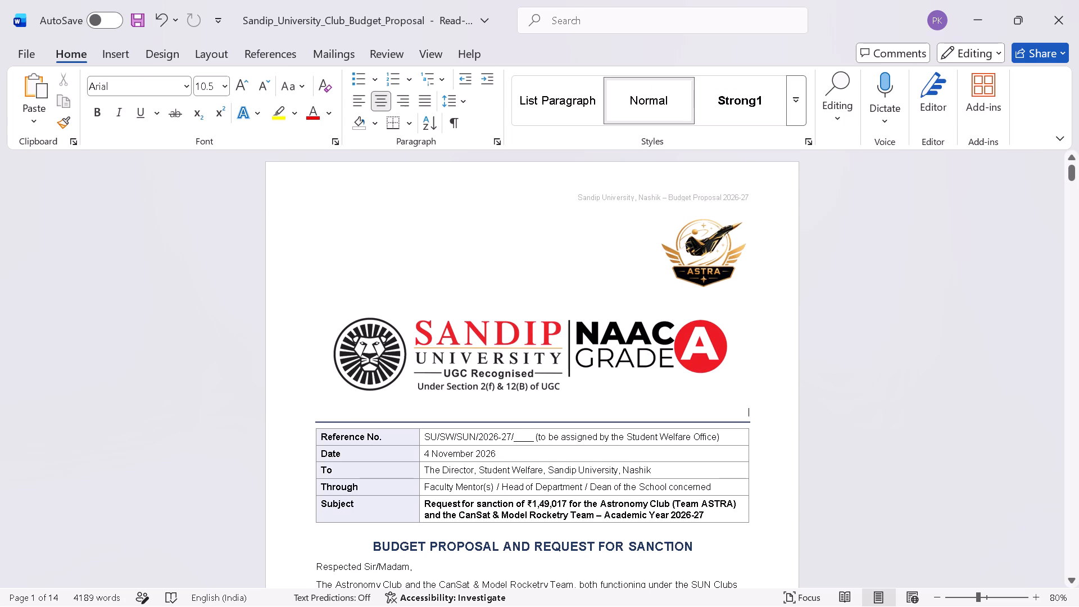
Shrink the Sandip University logo proportionally to about 3.69 cm high by 13.01 cm wide so it fits beside the ASTRA logo.
left_click(674, 348)
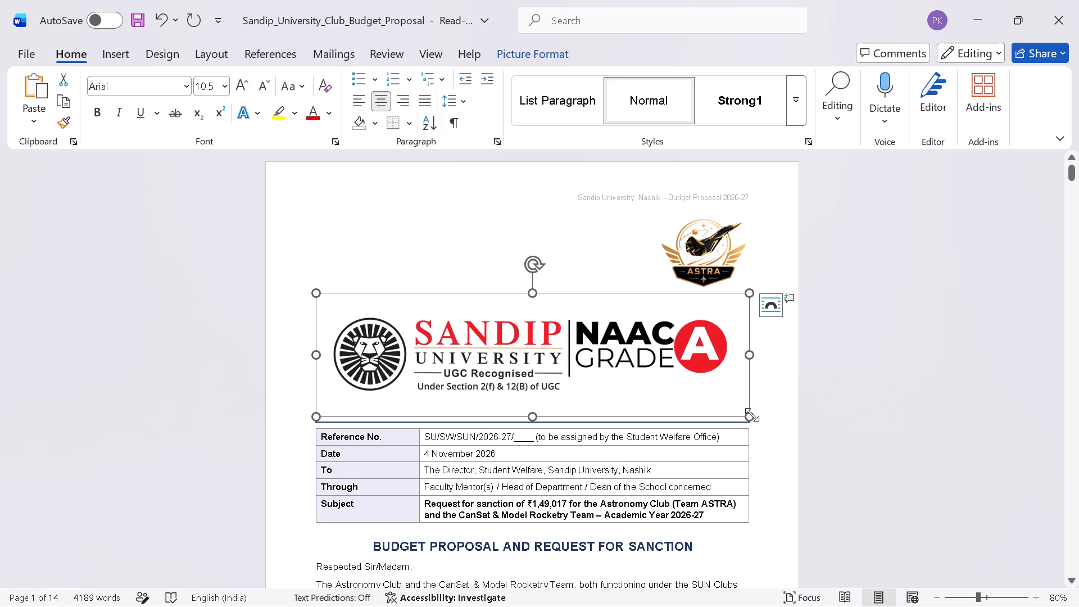
right_click_drag(745, 417, 647, 376)
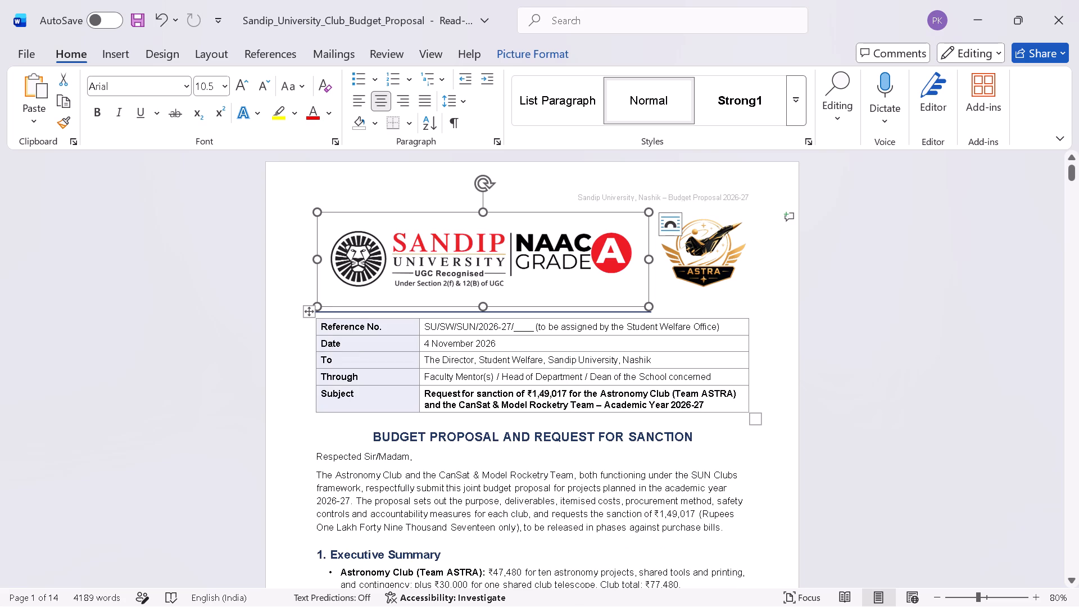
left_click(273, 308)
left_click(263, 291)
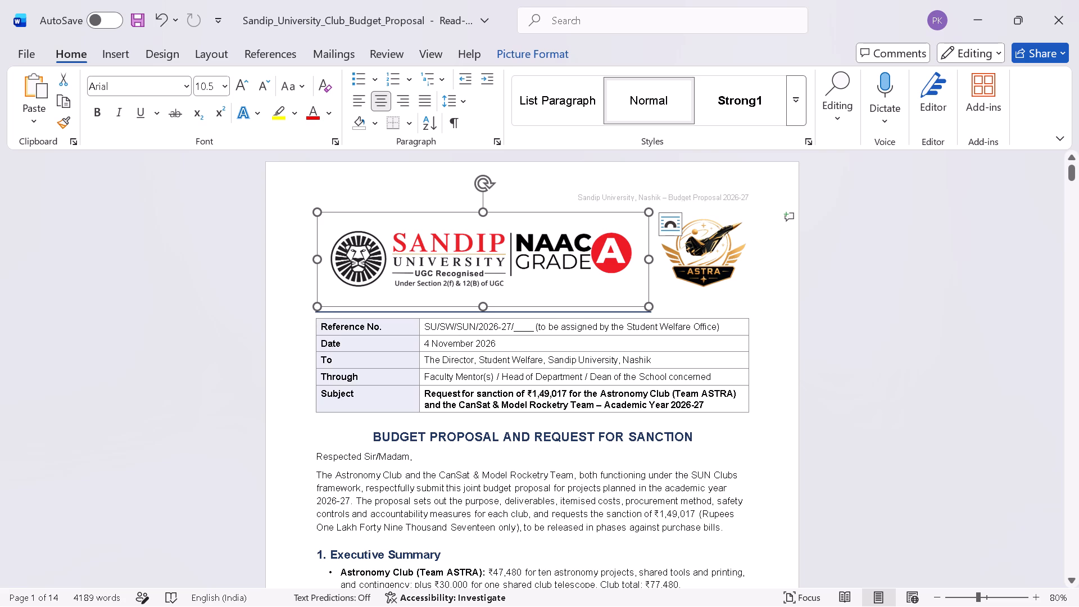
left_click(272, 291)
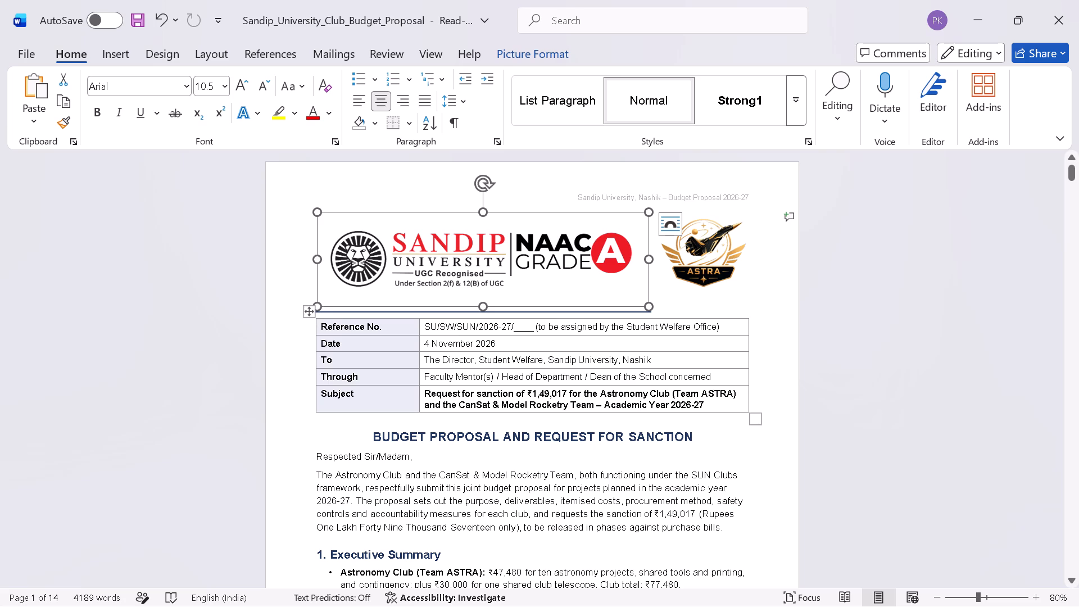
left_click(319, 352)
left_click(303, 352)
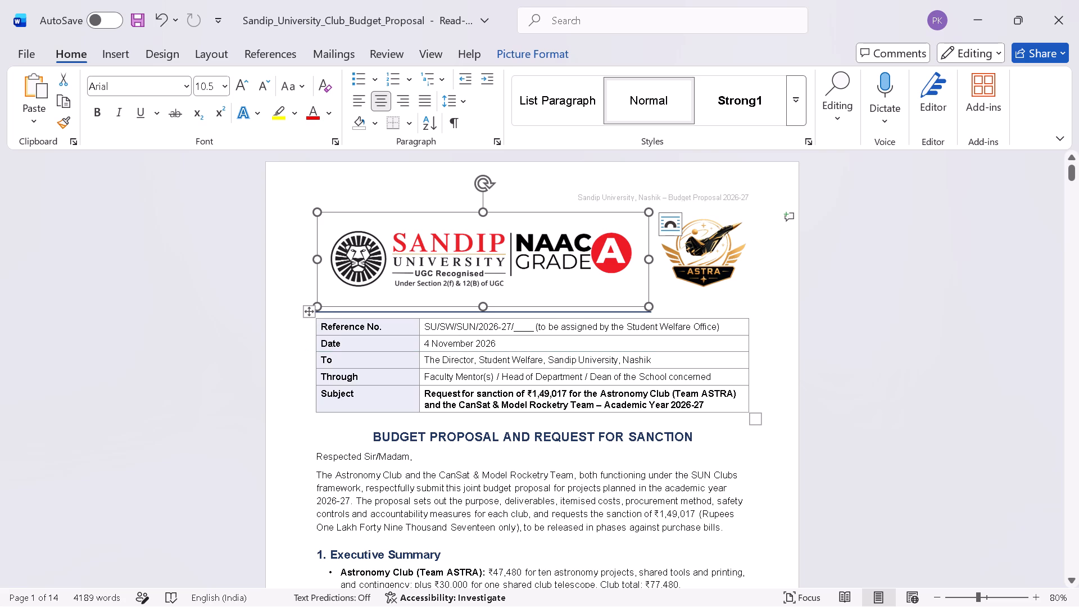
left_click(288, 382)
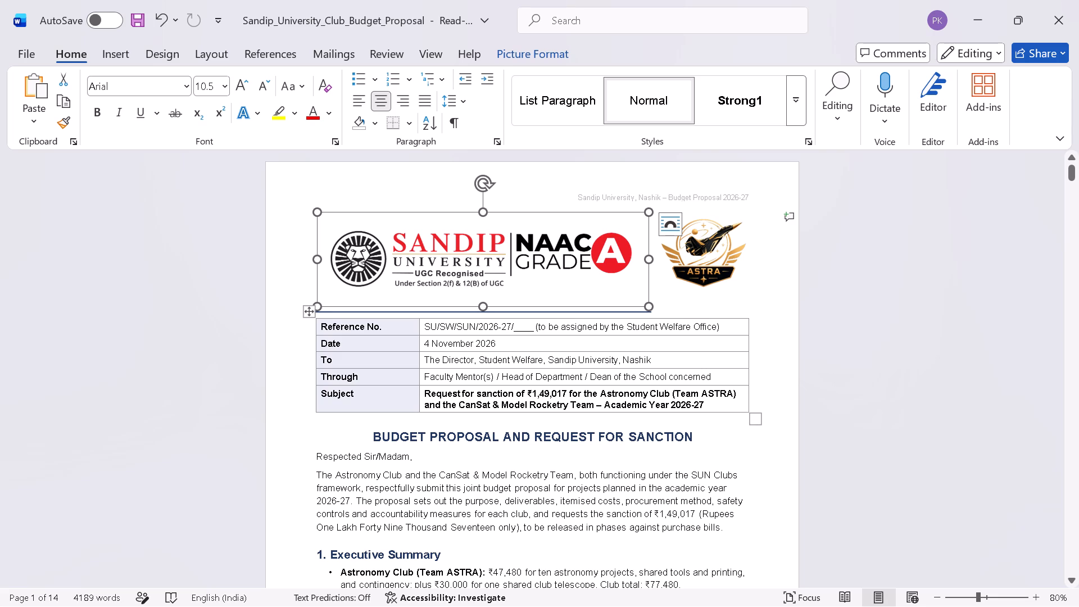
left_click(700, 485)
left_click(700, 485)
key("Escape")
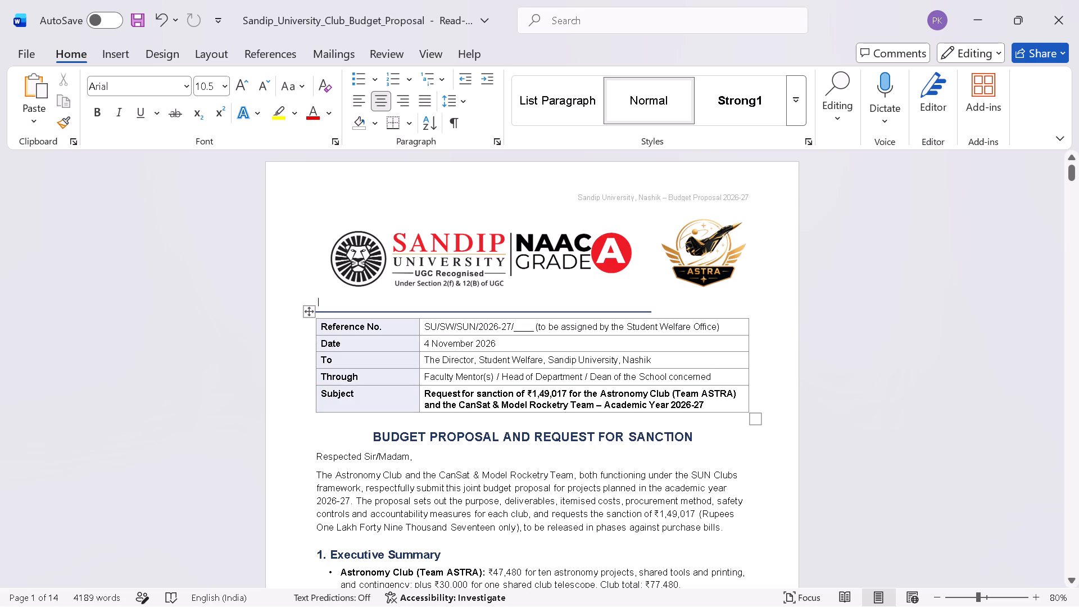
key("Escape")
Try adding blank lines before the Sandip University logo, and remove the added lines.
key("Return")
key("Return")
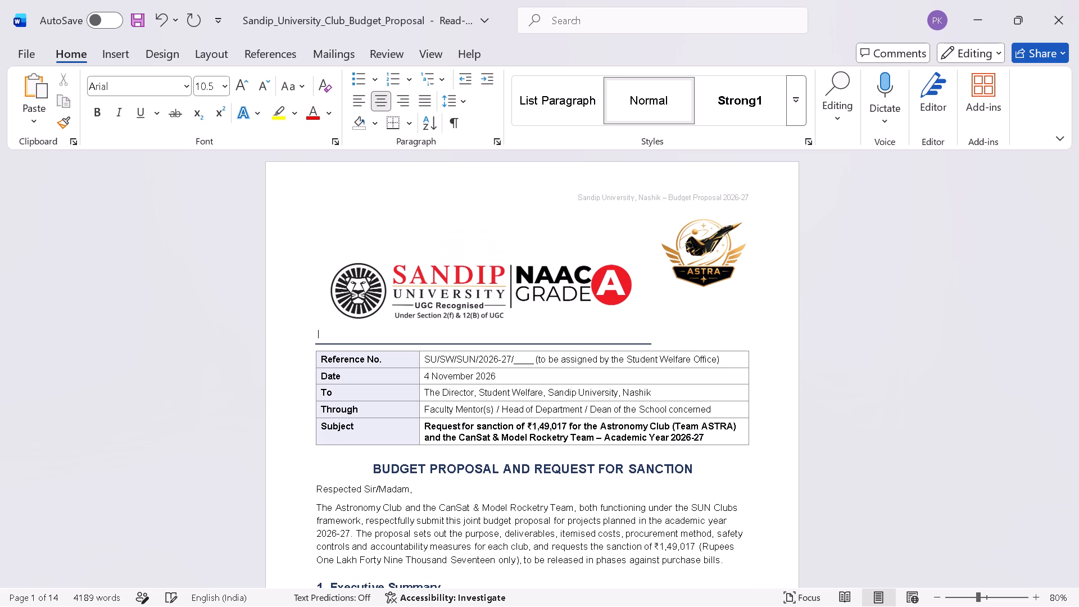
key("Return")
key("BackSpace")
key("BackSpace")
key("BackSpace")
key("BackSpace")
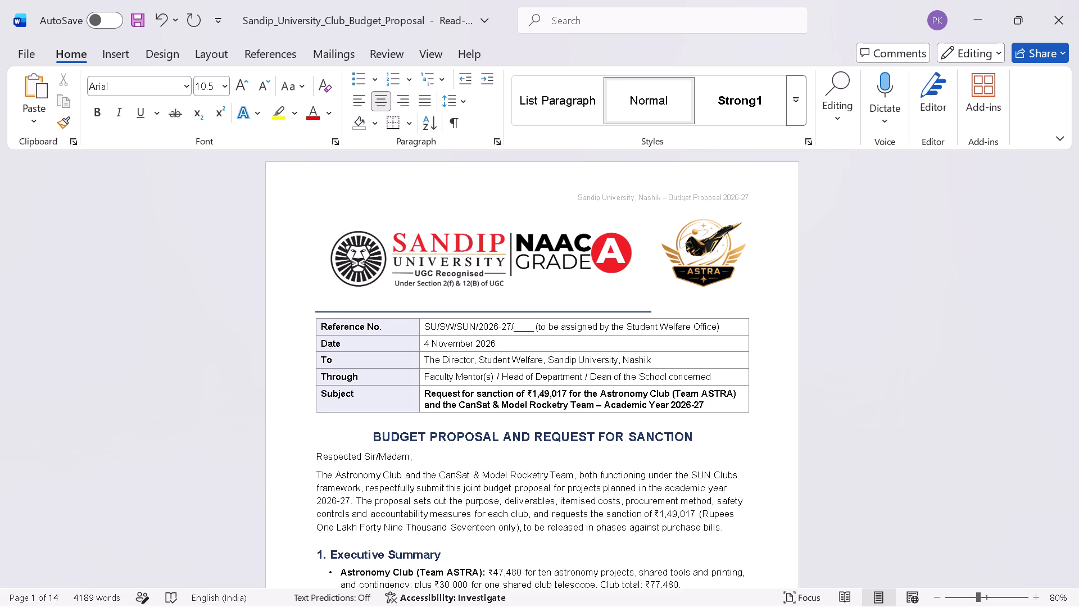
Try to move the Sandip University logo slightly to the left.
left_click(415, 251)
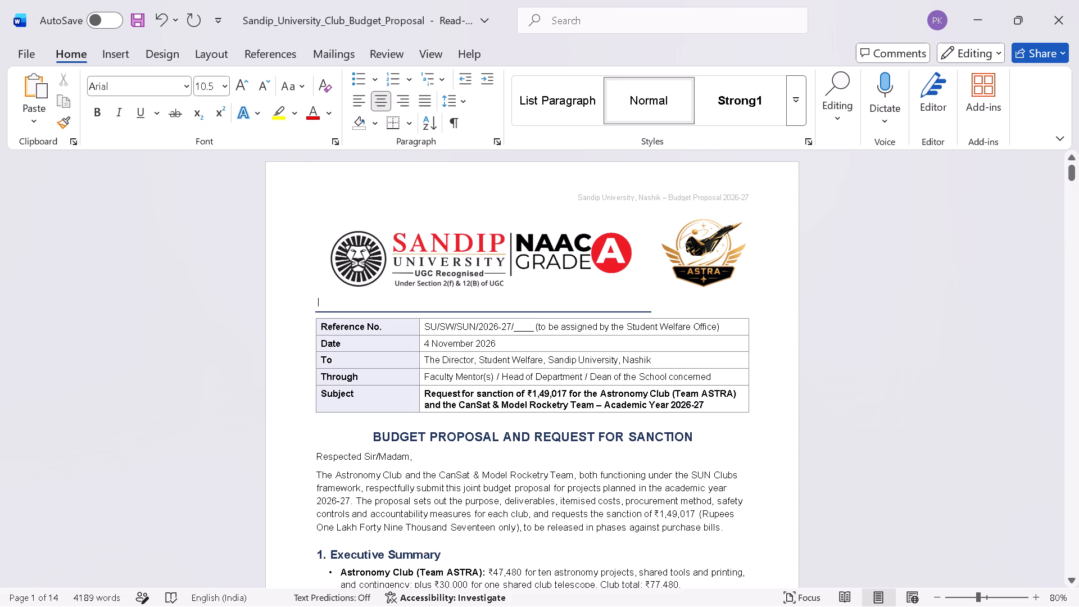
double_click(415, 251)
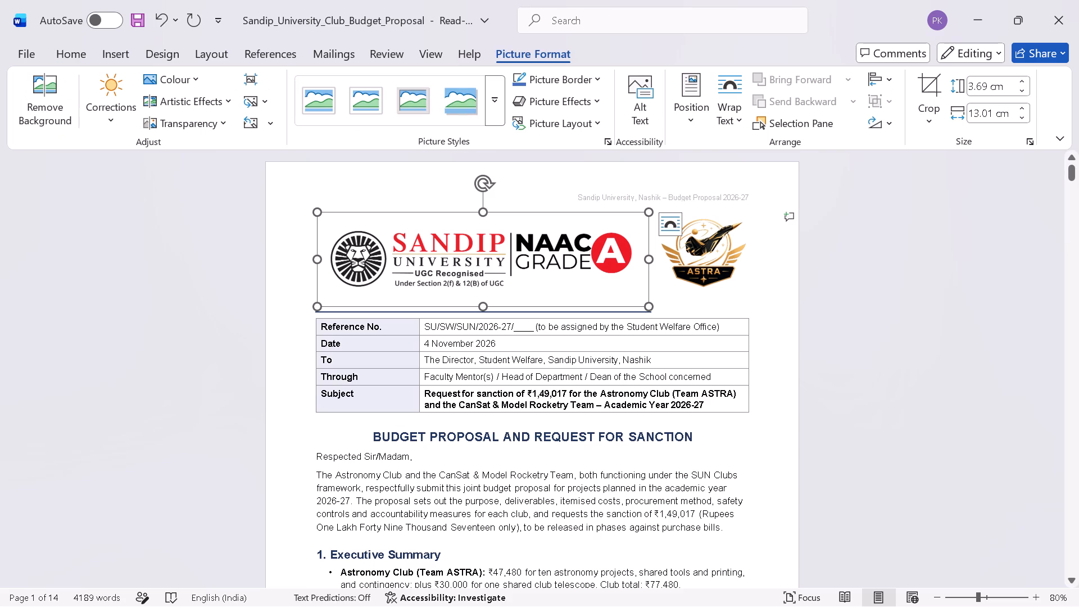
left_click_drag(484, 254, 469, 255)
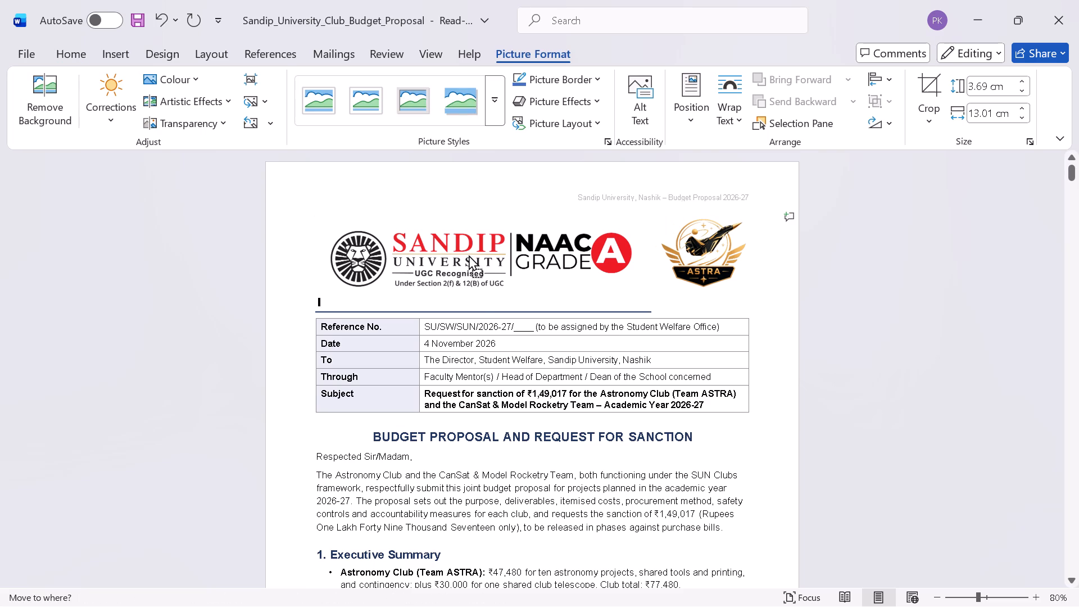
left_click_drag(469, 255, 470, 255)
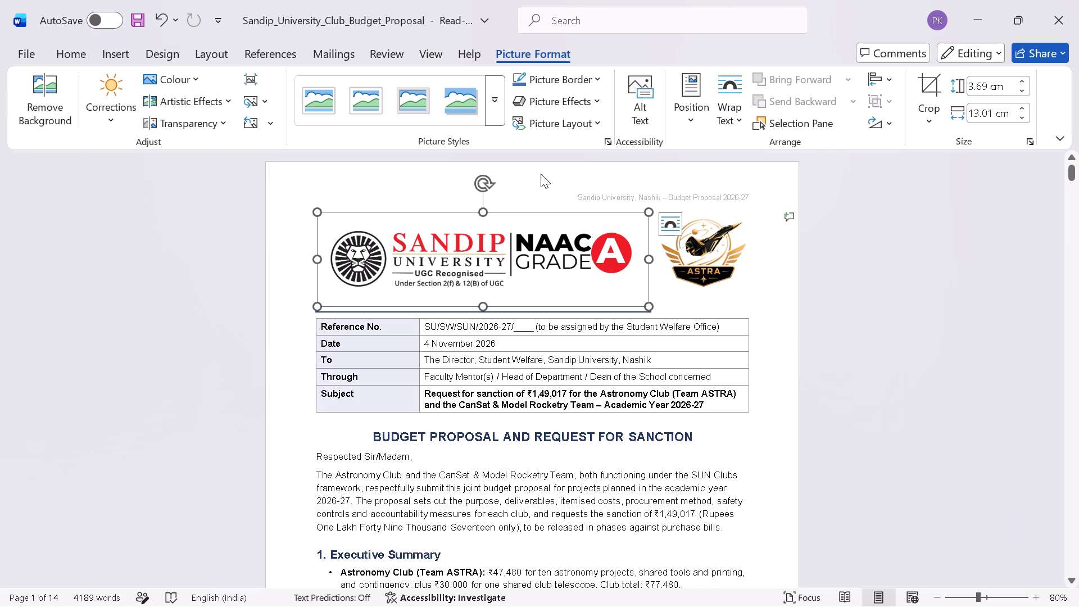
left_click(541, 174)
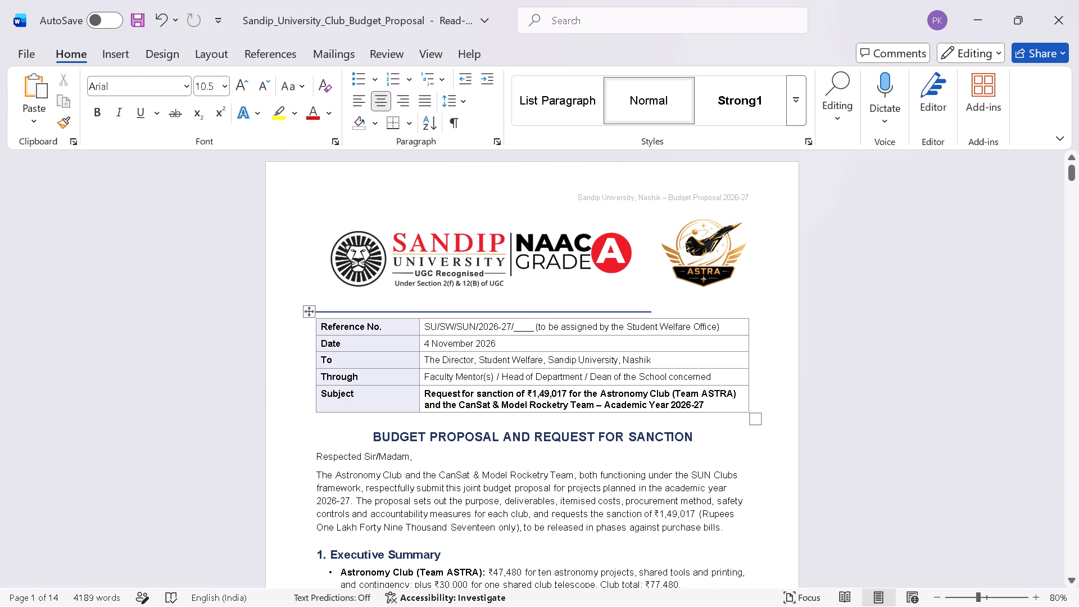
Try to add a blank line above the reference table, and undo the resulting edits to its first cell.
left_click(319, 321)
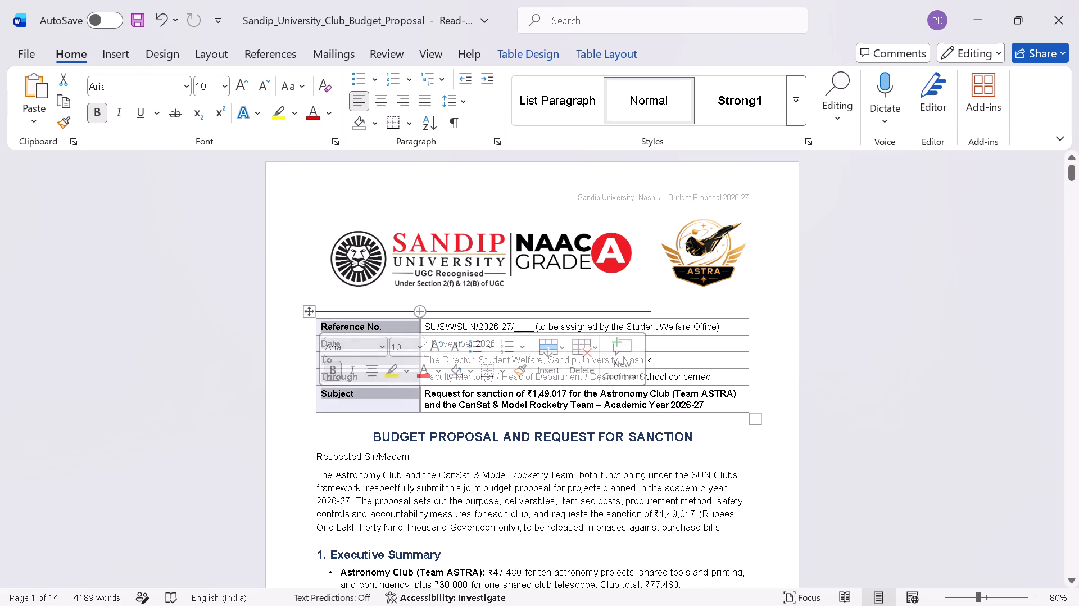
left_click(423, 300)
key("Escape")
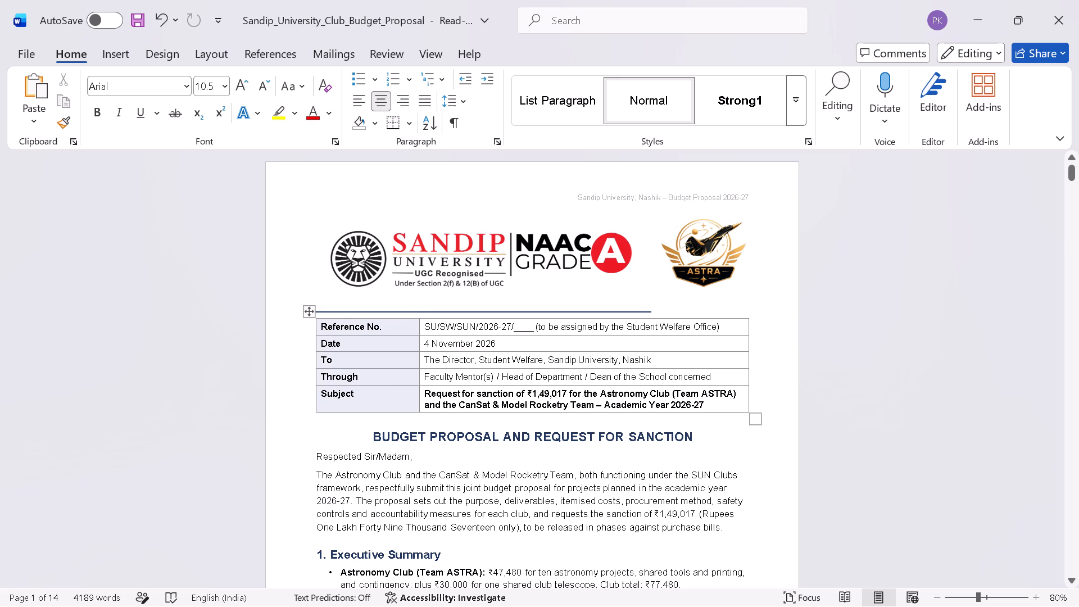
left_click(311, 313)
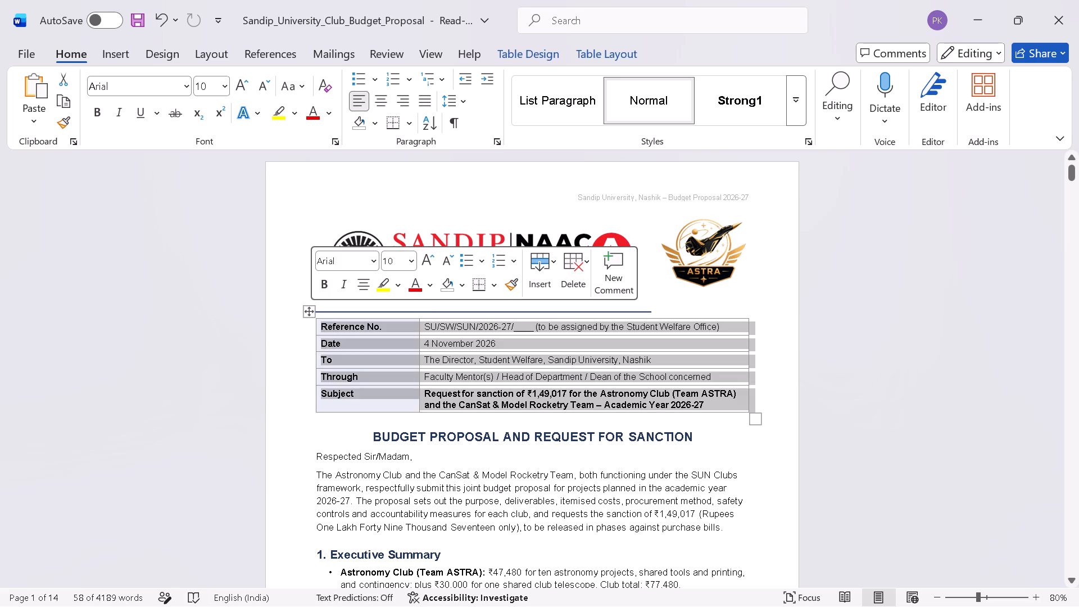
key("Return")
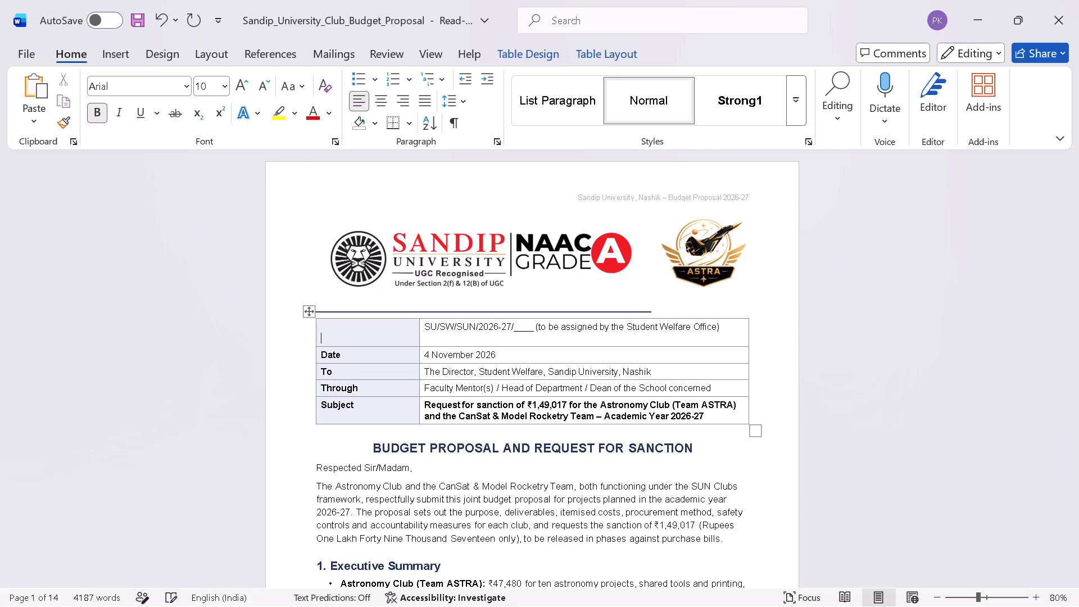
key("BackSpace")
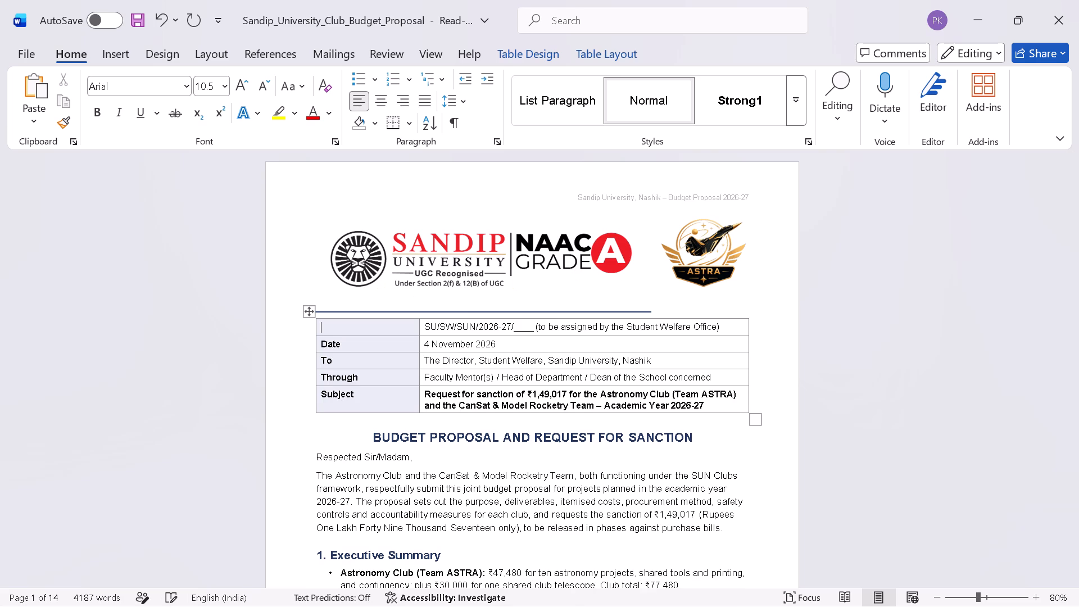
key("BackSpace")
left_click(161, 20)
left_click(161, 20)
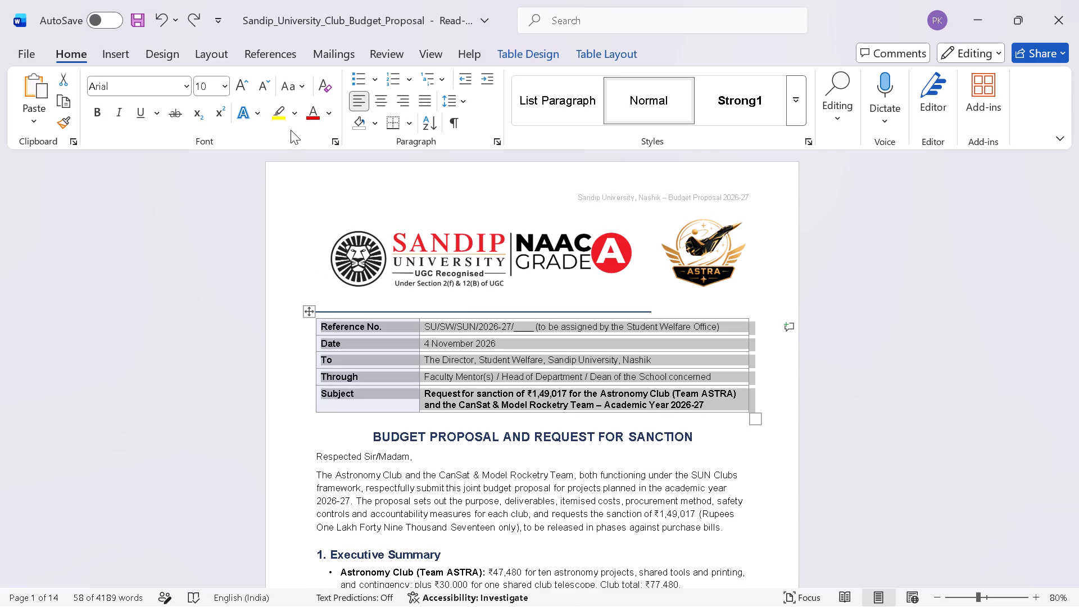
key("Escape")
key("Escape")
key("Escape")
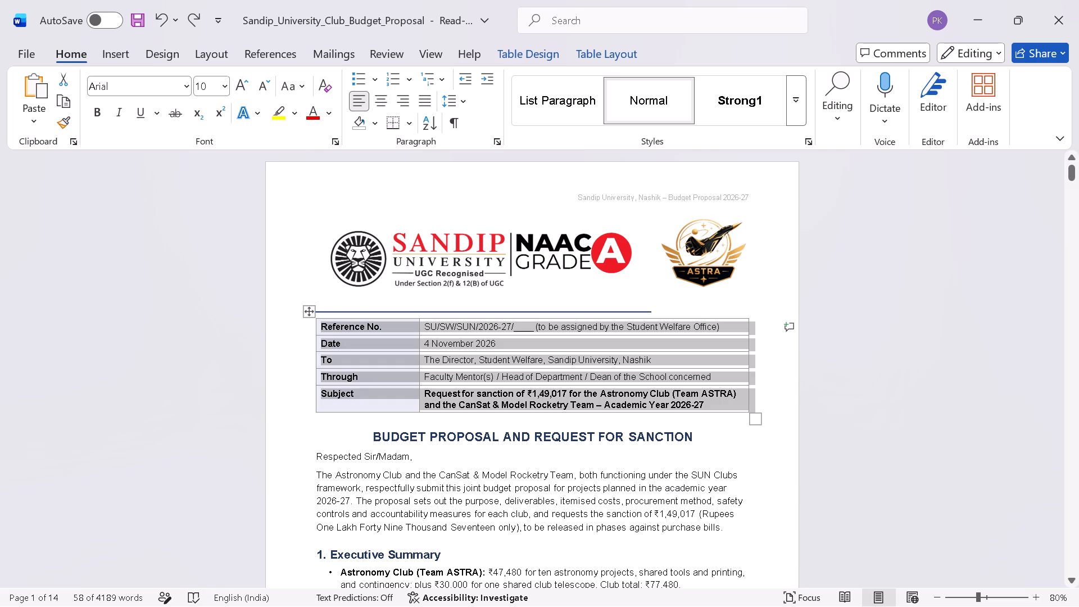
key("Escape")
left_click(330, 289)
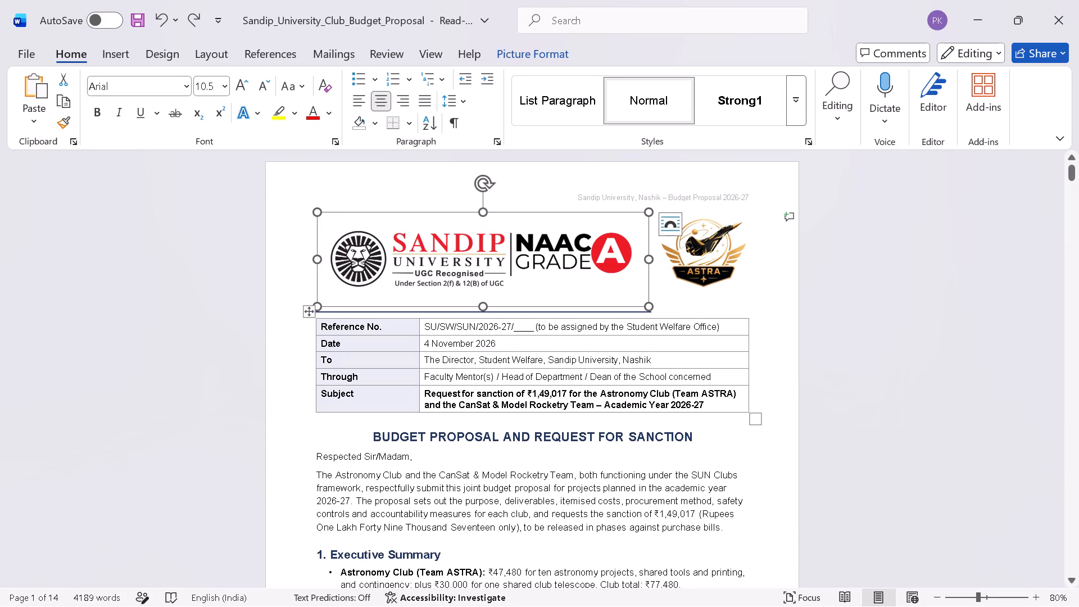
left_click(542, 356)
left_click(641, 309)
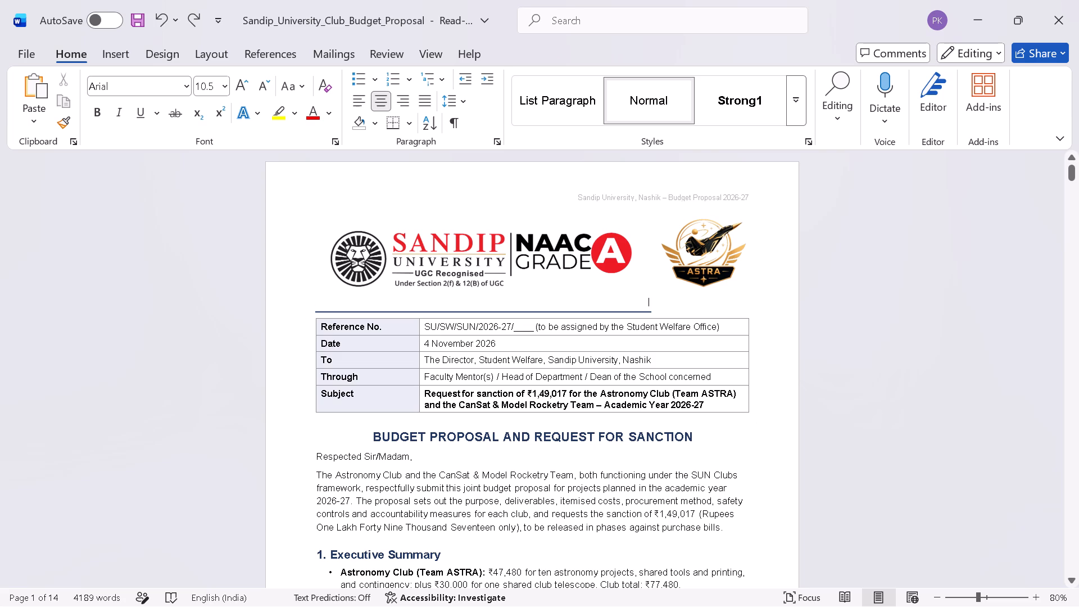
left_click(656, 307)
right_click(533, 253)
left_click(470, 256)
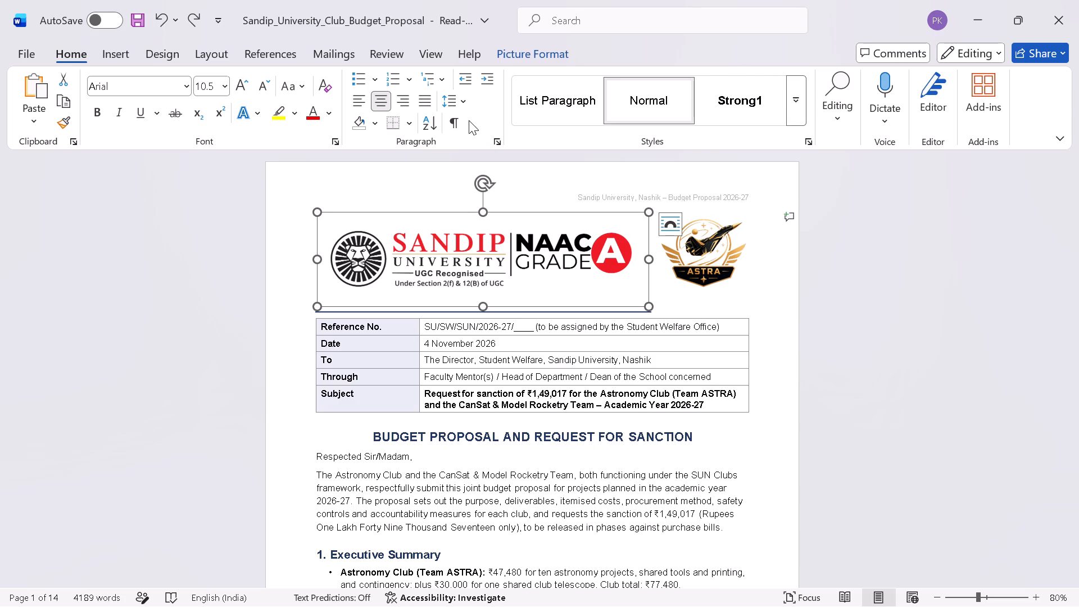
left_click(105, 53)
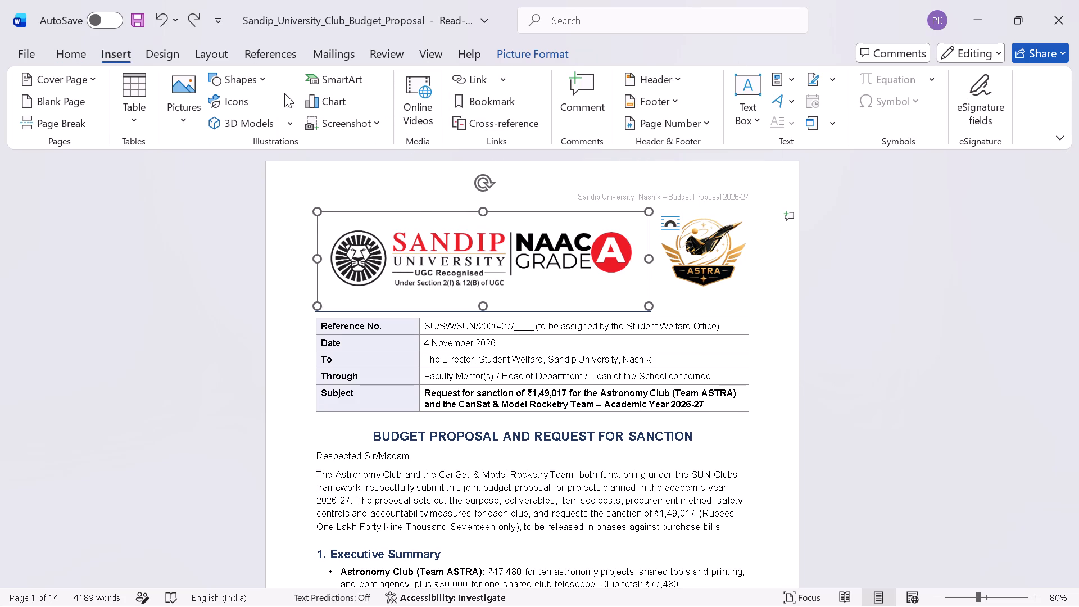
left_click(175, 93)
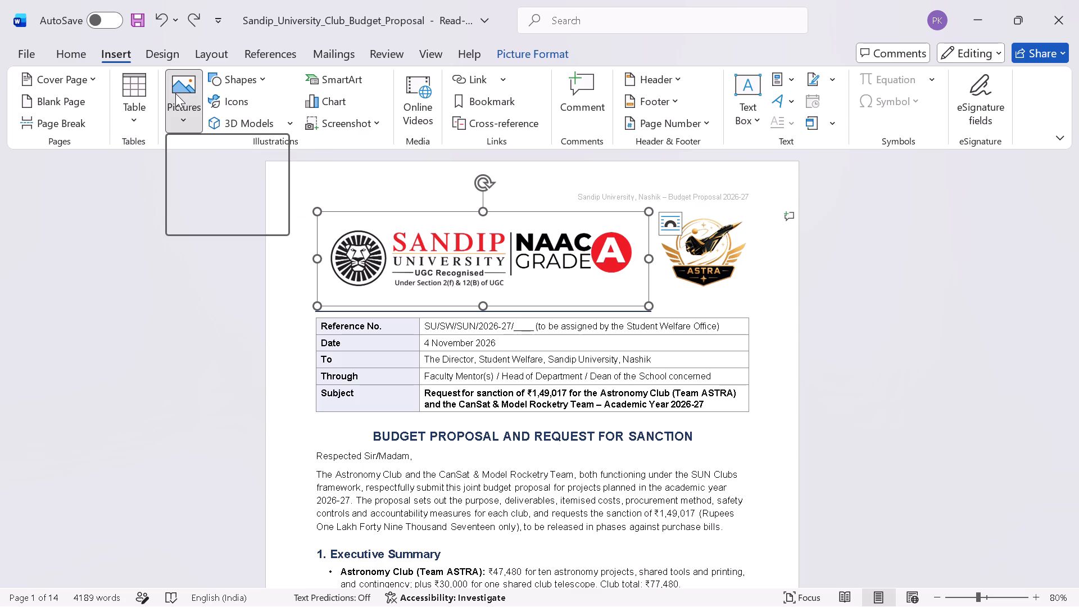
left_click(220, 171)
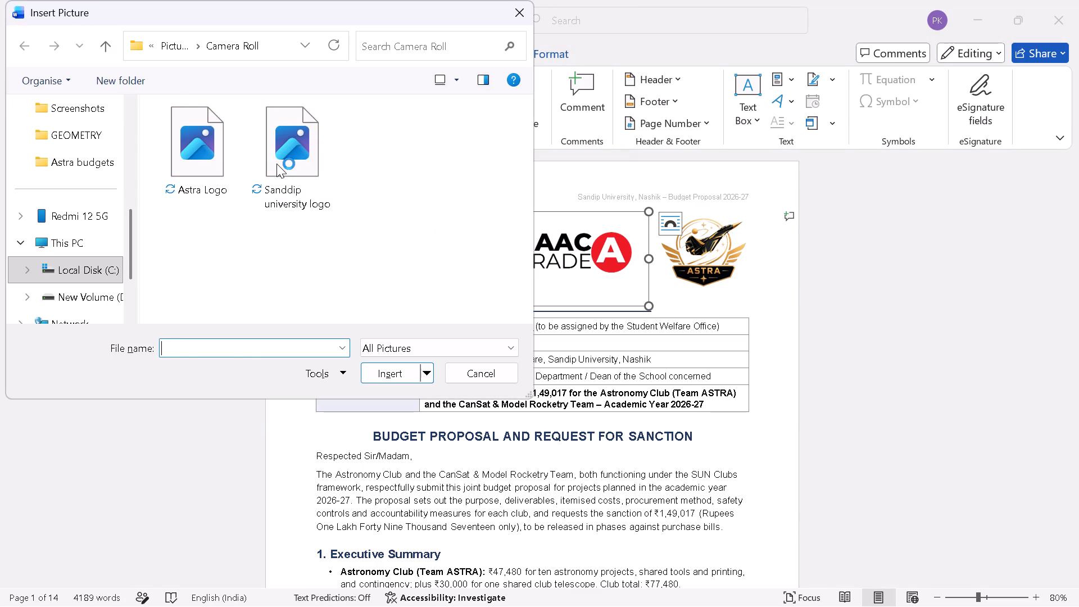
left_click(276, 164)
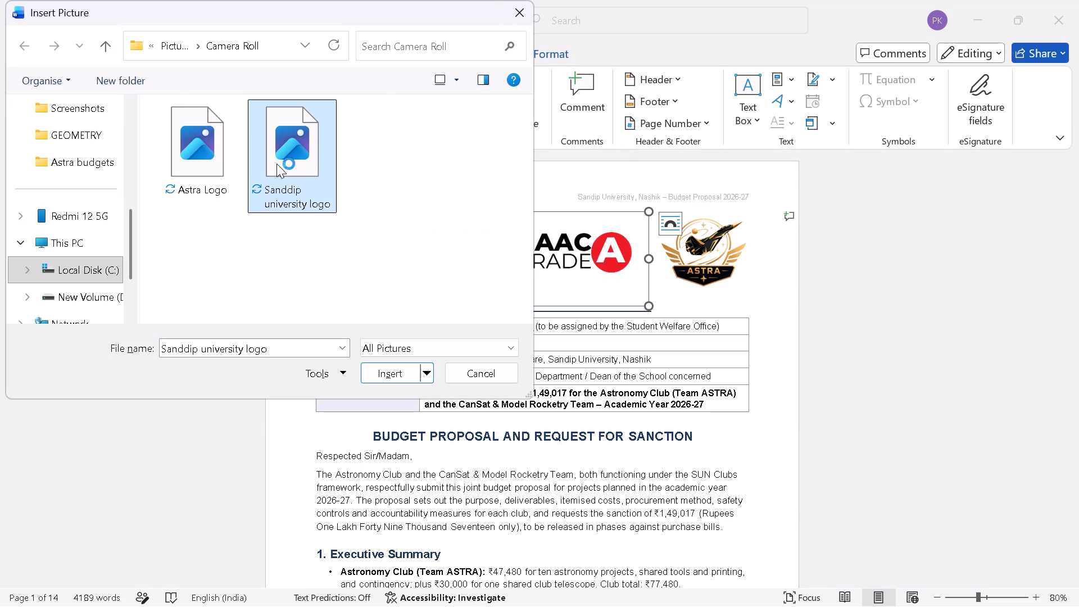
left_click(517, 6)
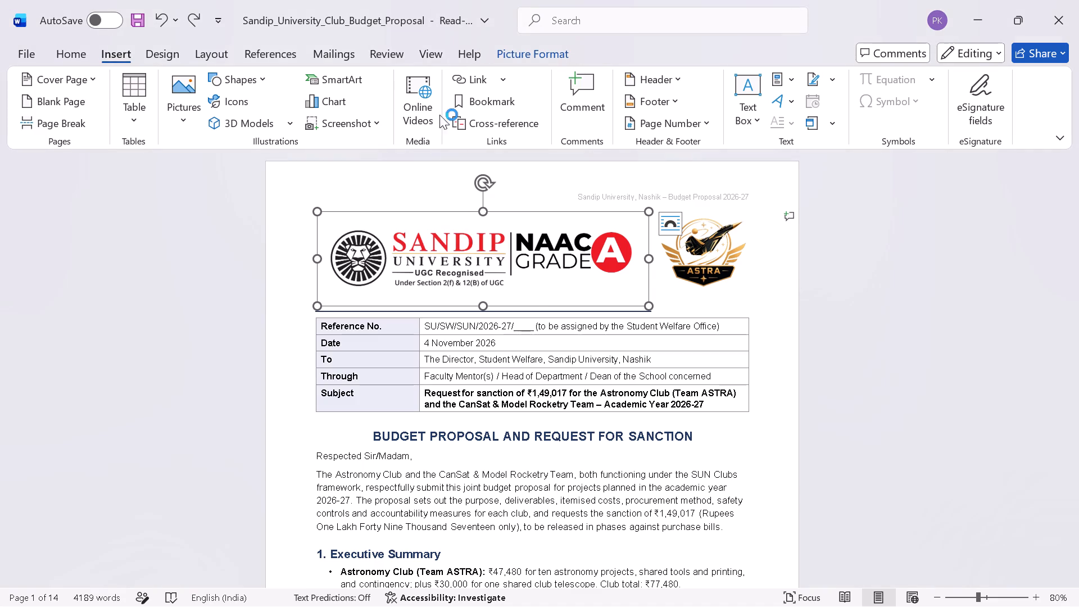
Delete the existing Sandip University logo and the ASTRA logo from above the reference table.
key("BackSpace")
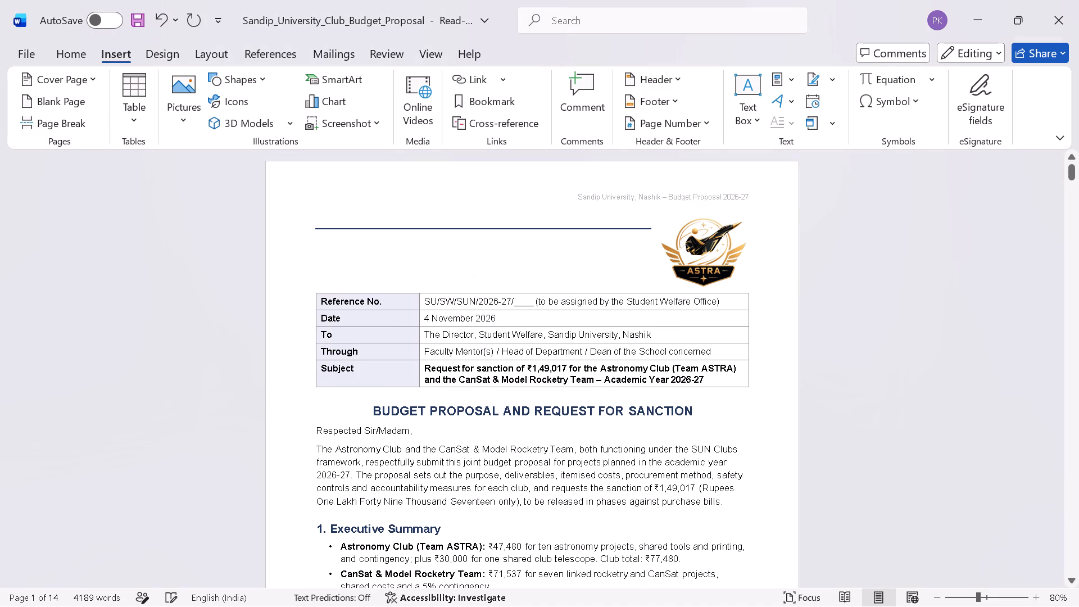
left_click(596, 225)
left_click(652, 227)
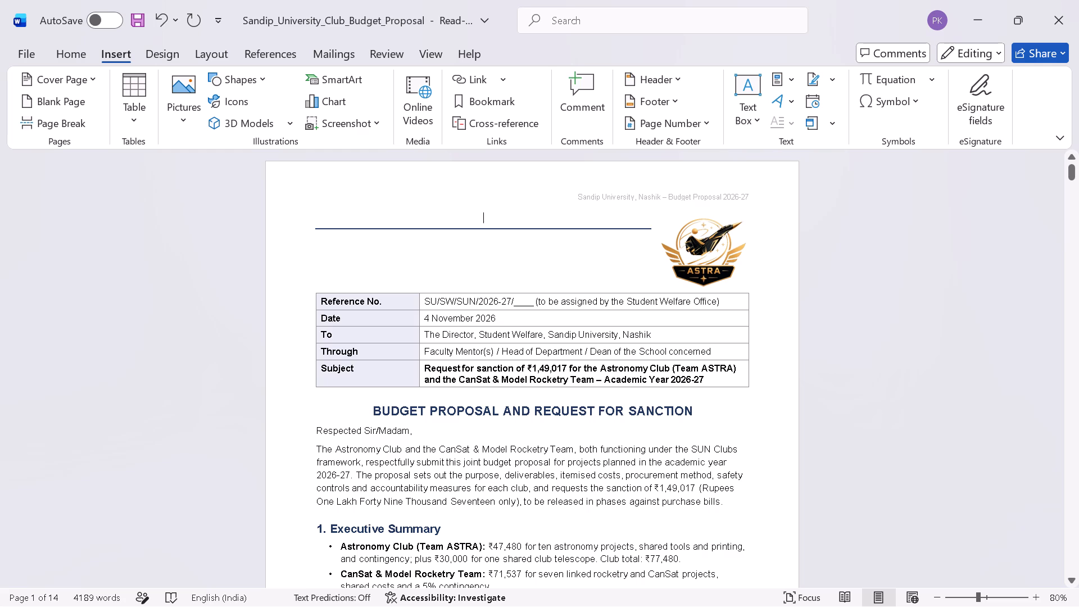
right_click(486, 225)
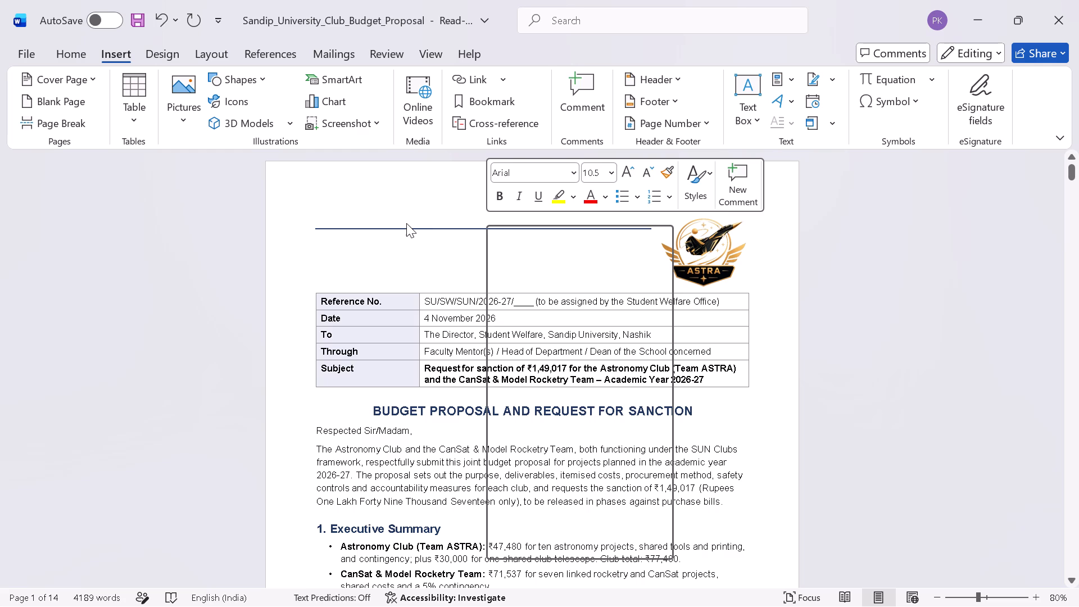
left_click(405, 223)
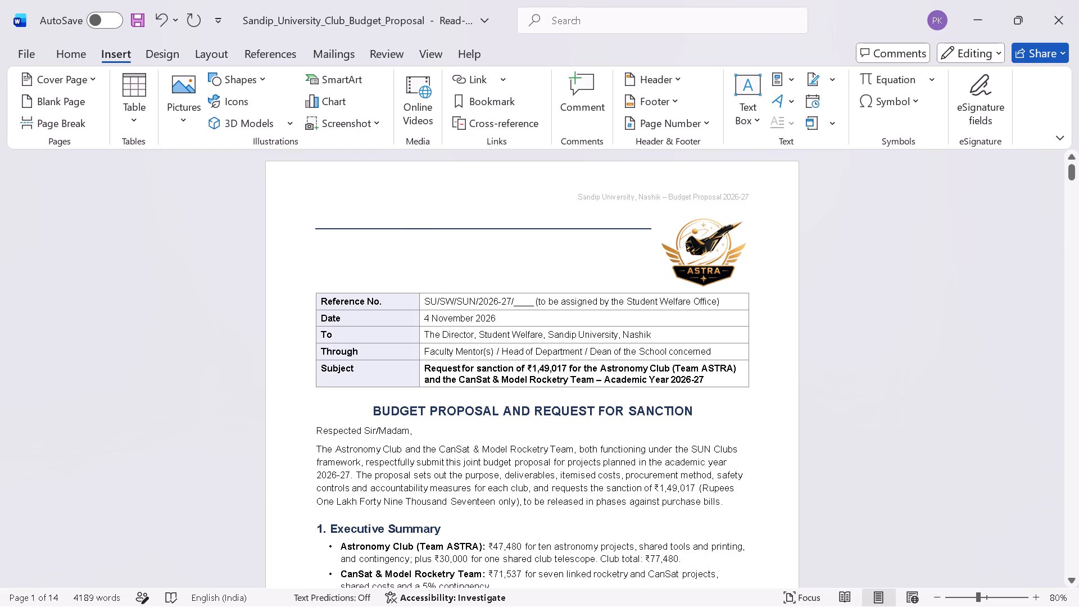
right_click_drag(310, 229, 543, 252)
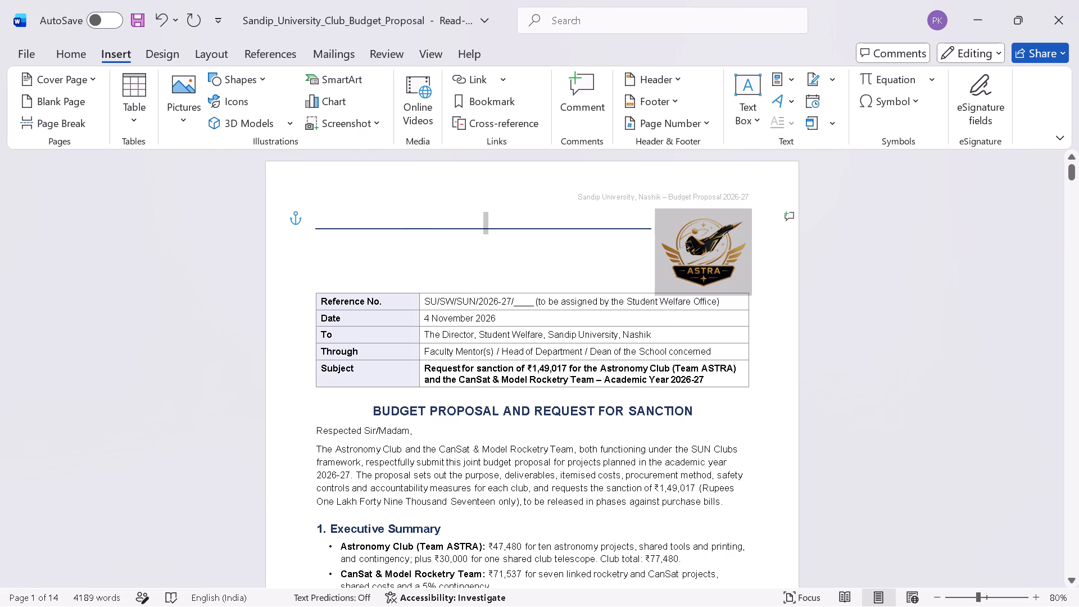
right_click_drag(543, 252, 571, 202)
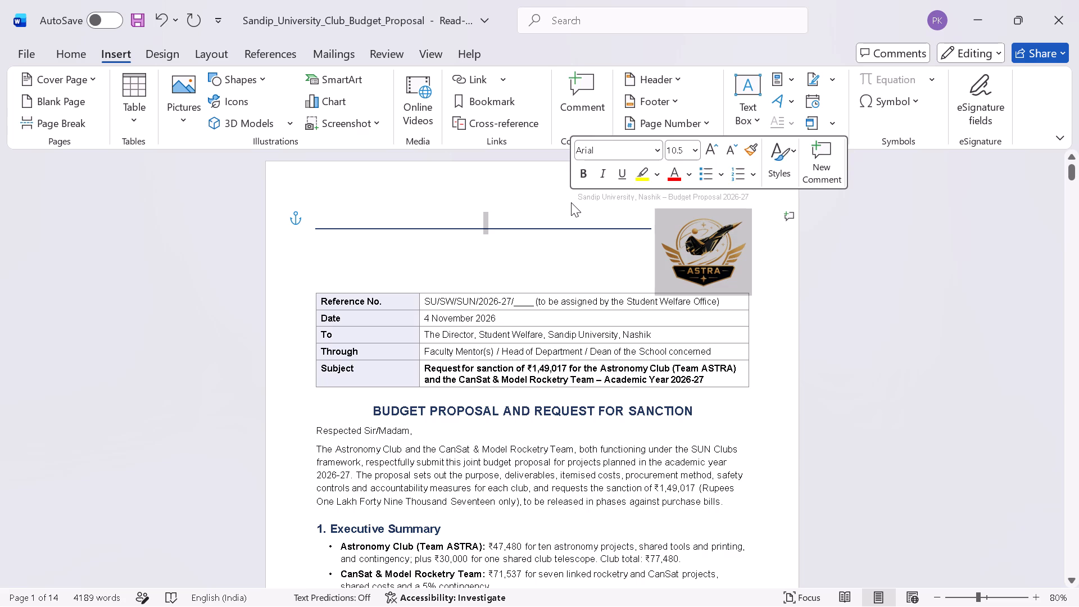
left_click(484, 223)
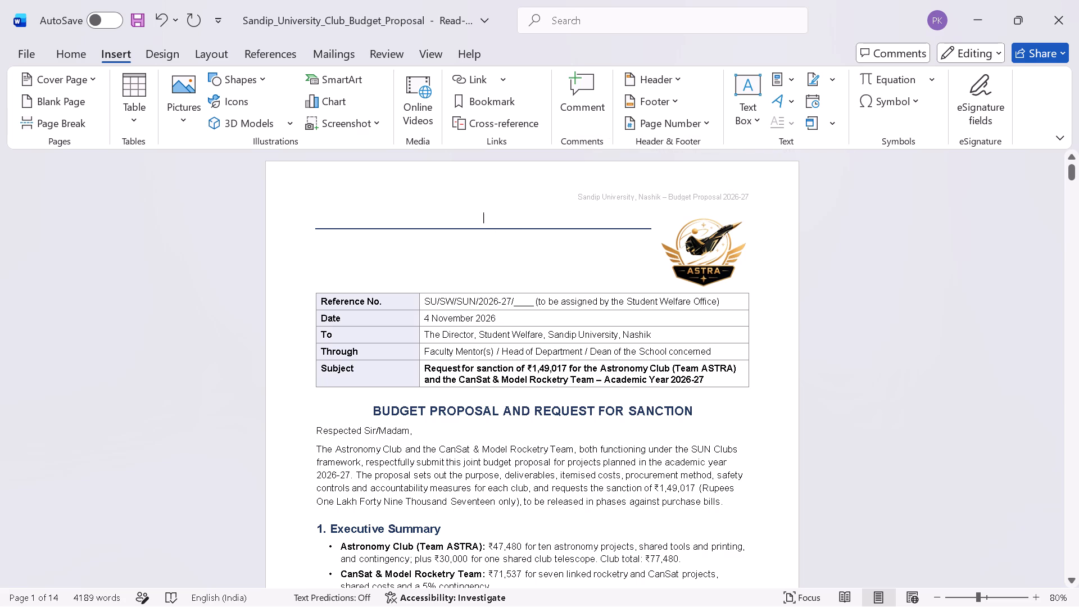
right_click_drag(314, 225, 495, 245)
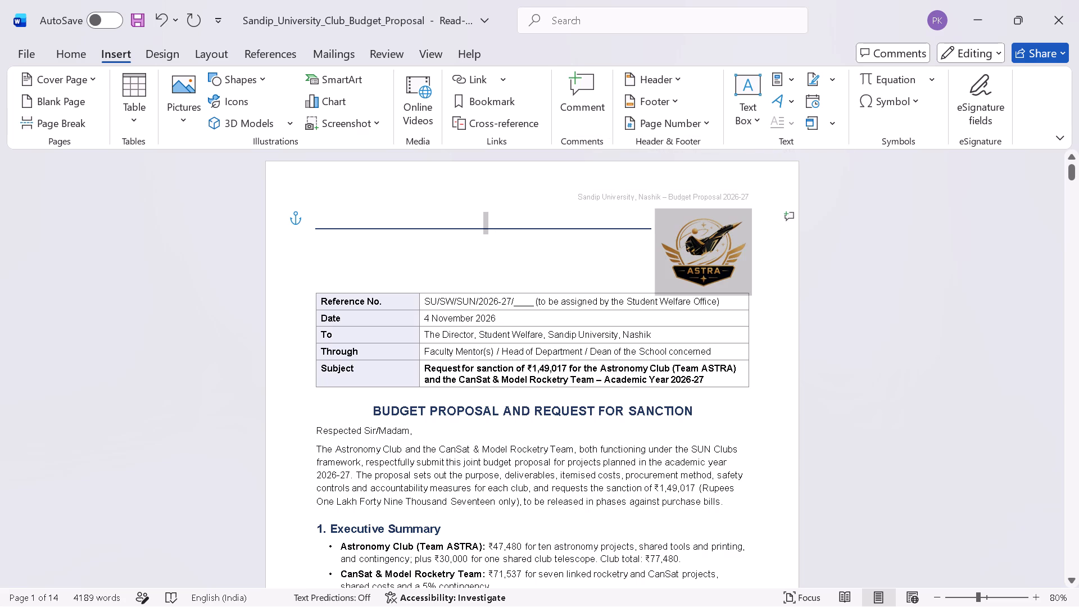
right_click_drag(495, 245, 506, 234)
right_click_drag(506, 234, 507, 241)
key("BackSpace")
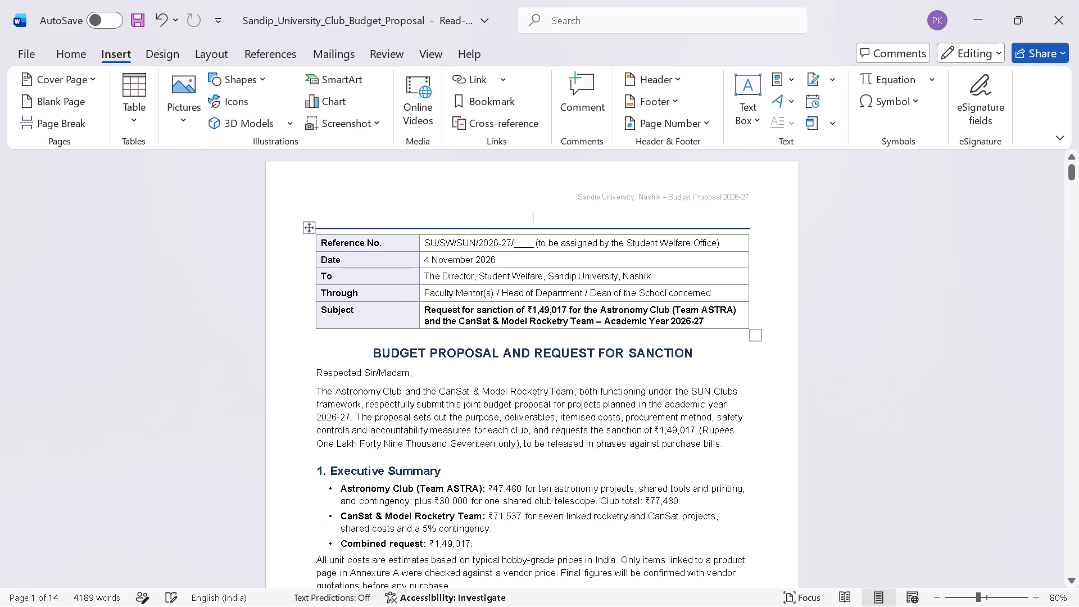
Insert the Astra Logo and Sanddip university logo pictures together from the Camera Roll folder into the empty line above the reference table.
left_click(606, 212)
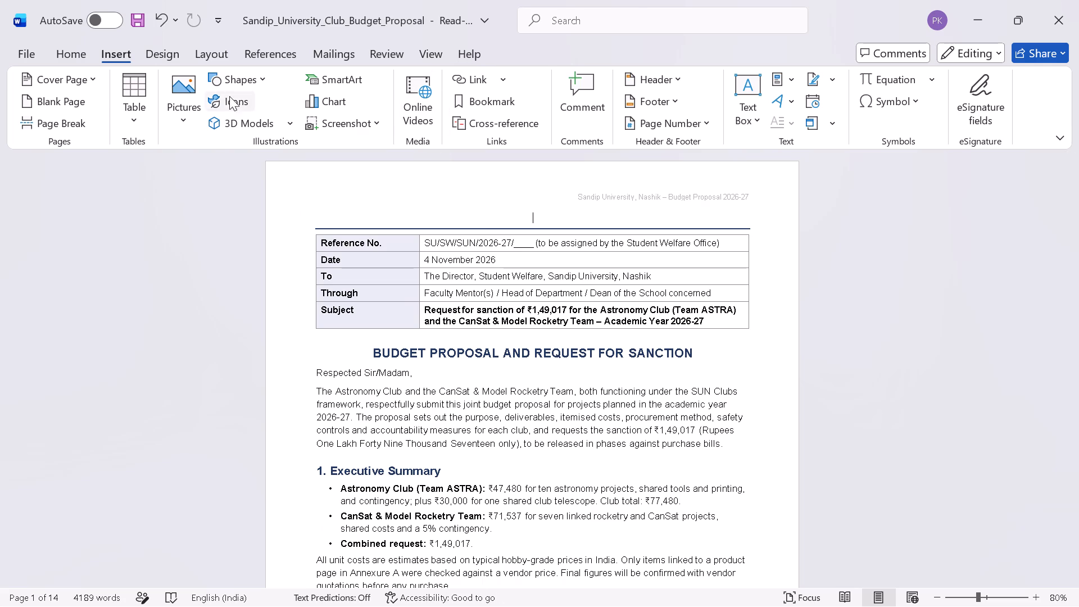
left_click(179, 83)
left_click(220, 165)
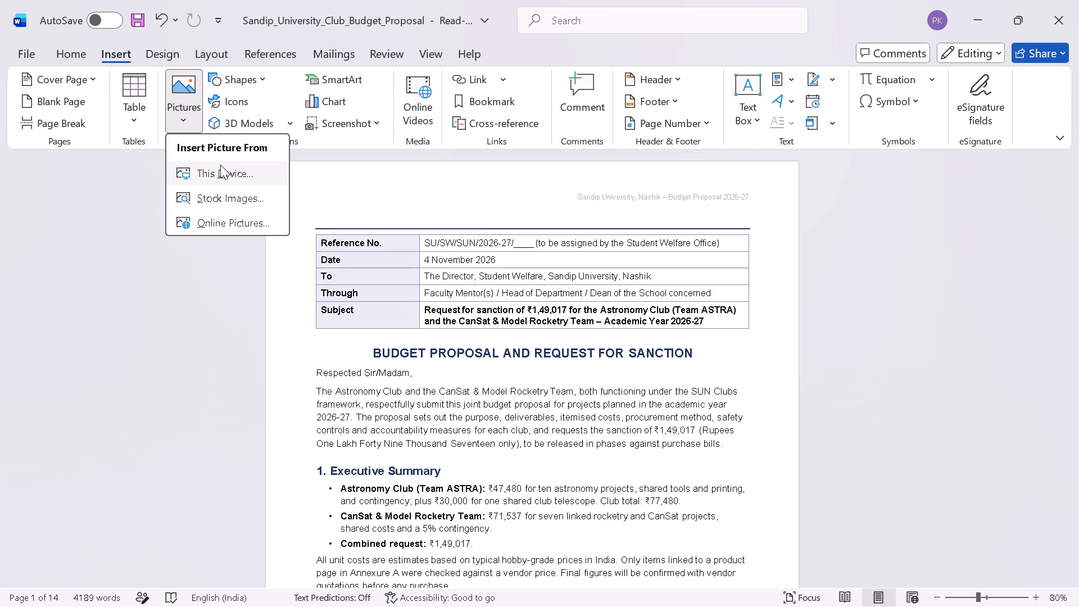
left_click(270, 179)
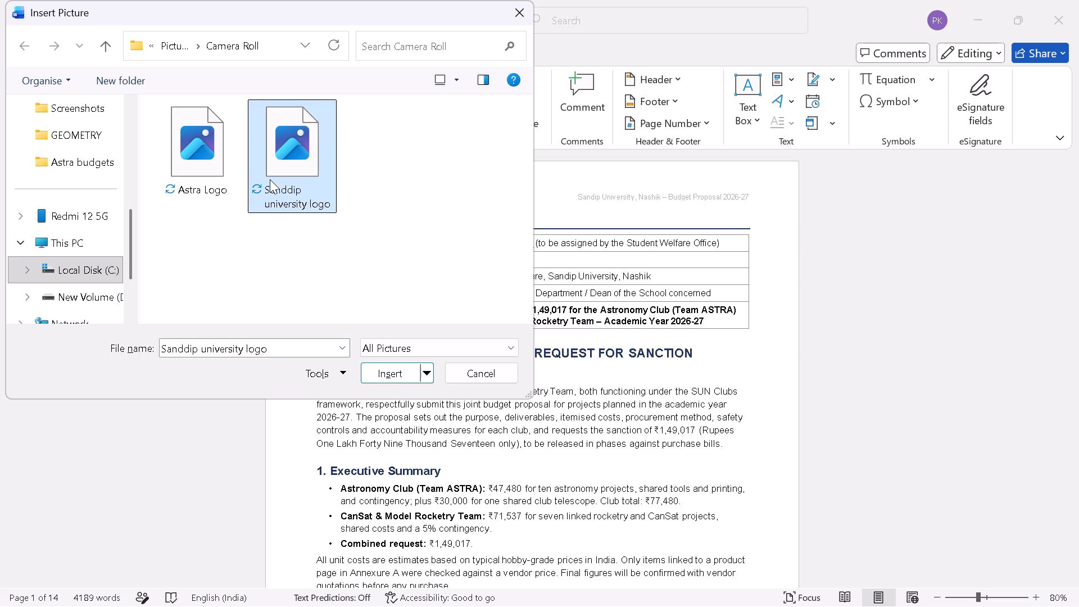
left_click(205, 179, "ctrl")
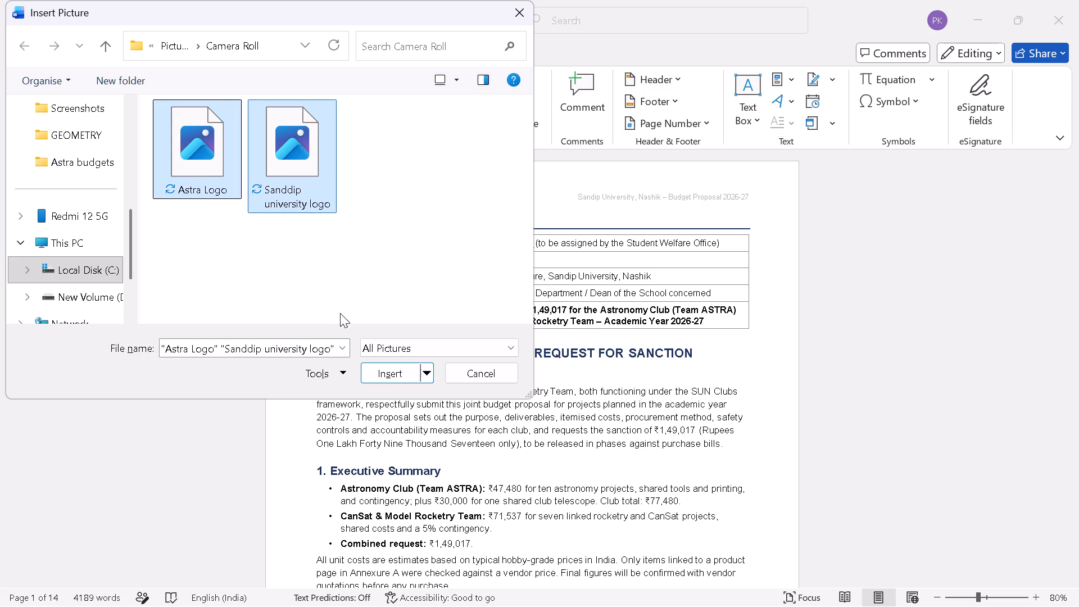
left_click(393, 375)
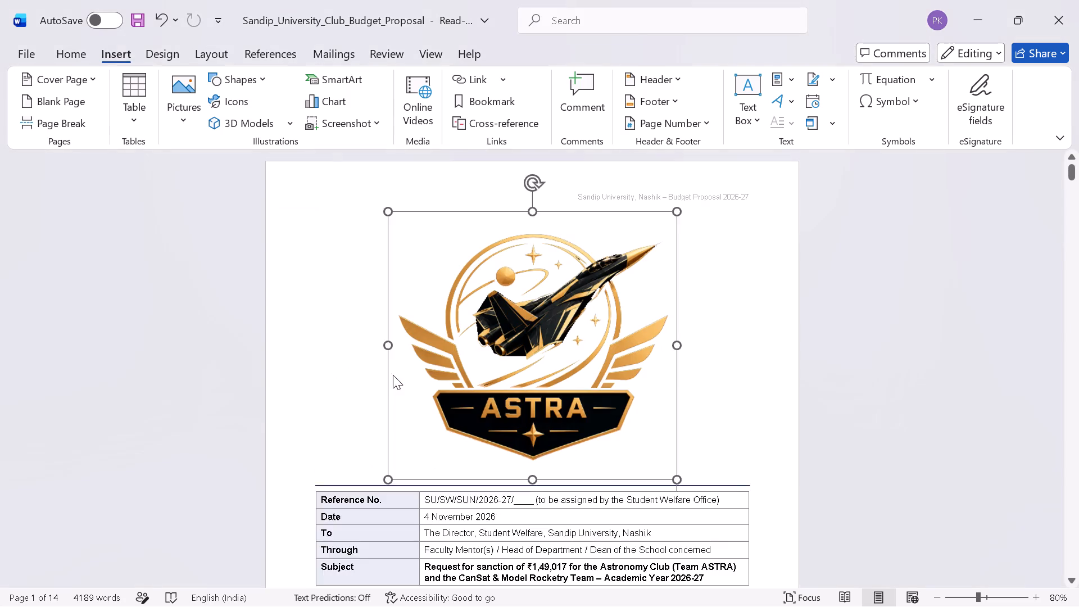
Position the ASTRA logo at the page's top right with text wrapping and shrink it to about 3.69 cm high by 3.98 cm wide.
scroll(486, 343, "up", 1)
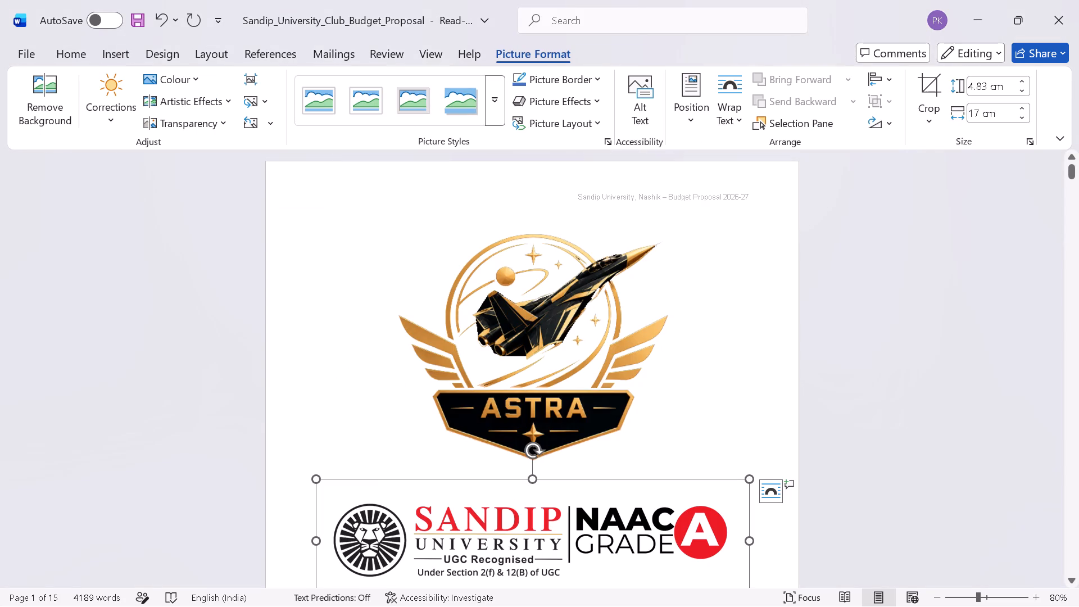
left_click(543, 328)
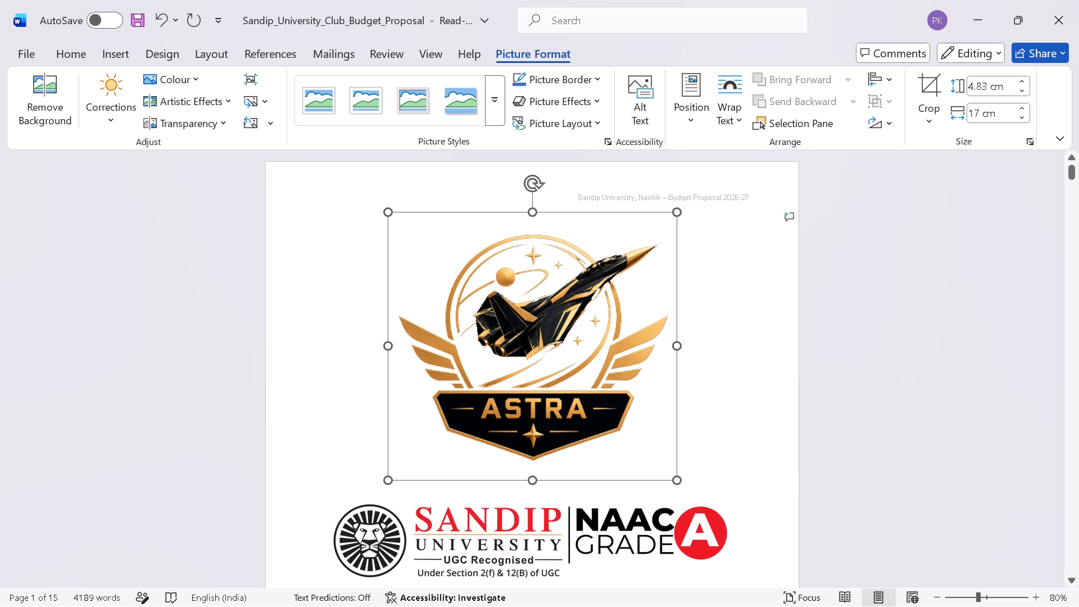
left_click(683, 96)
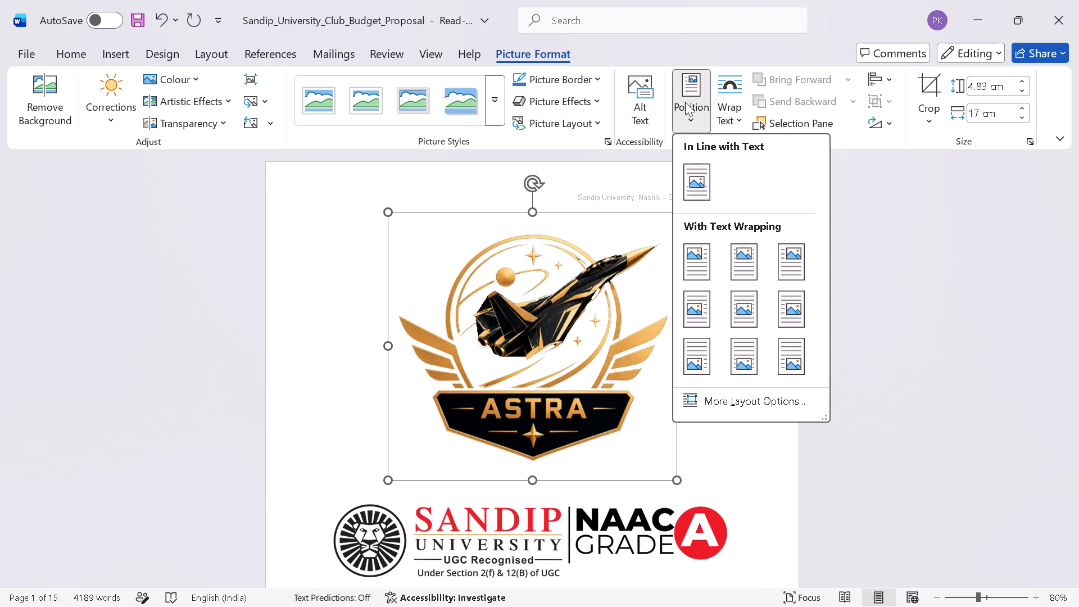
left_click(791, 253)
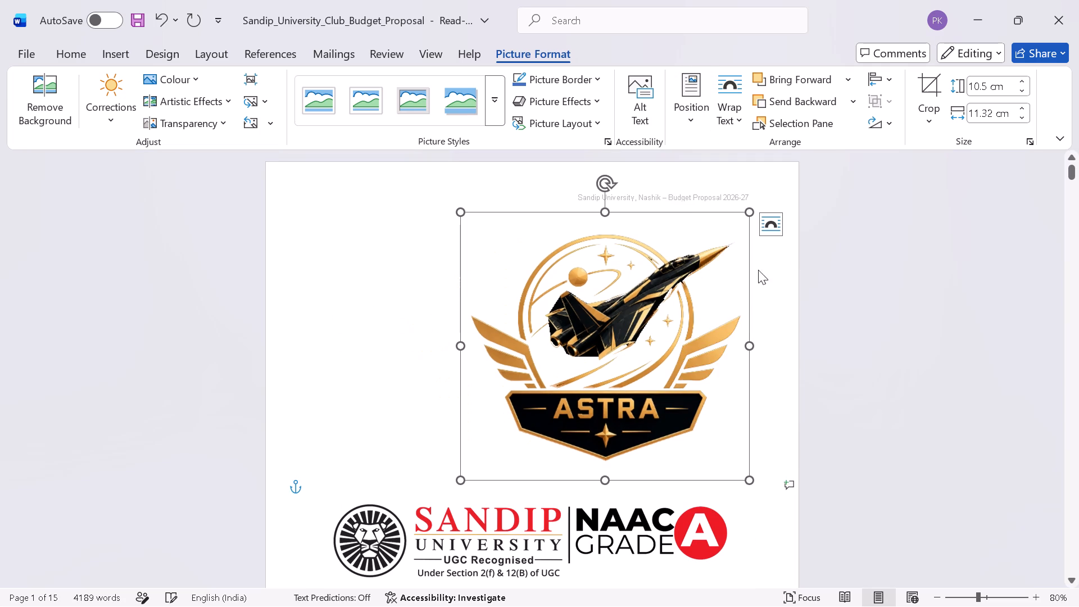
left_click_drag(459, 479, 667, 323)
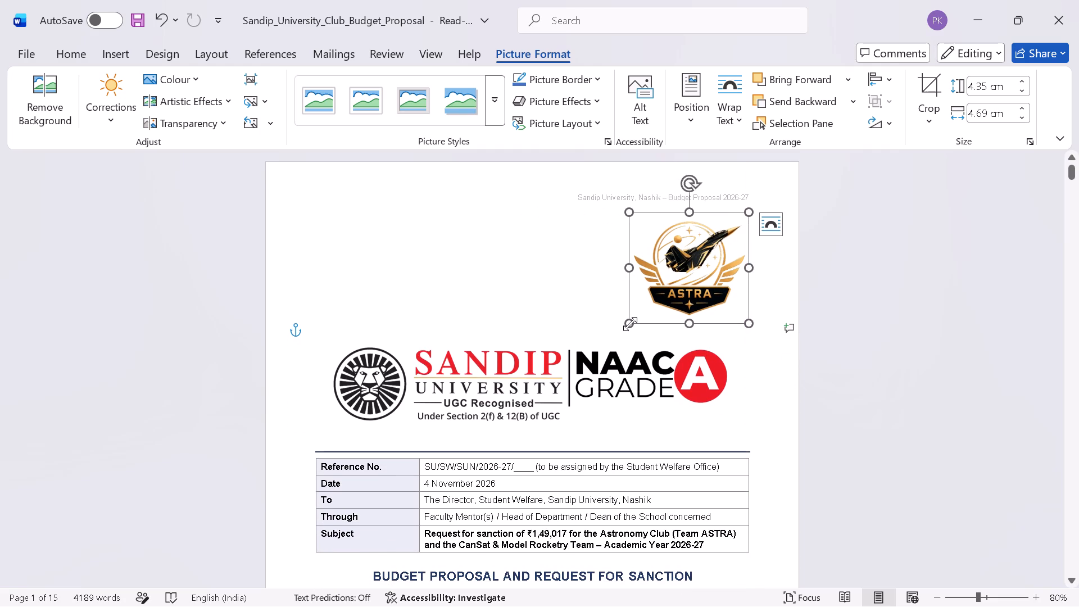
left_click_drag(630, 324, 652, 306)
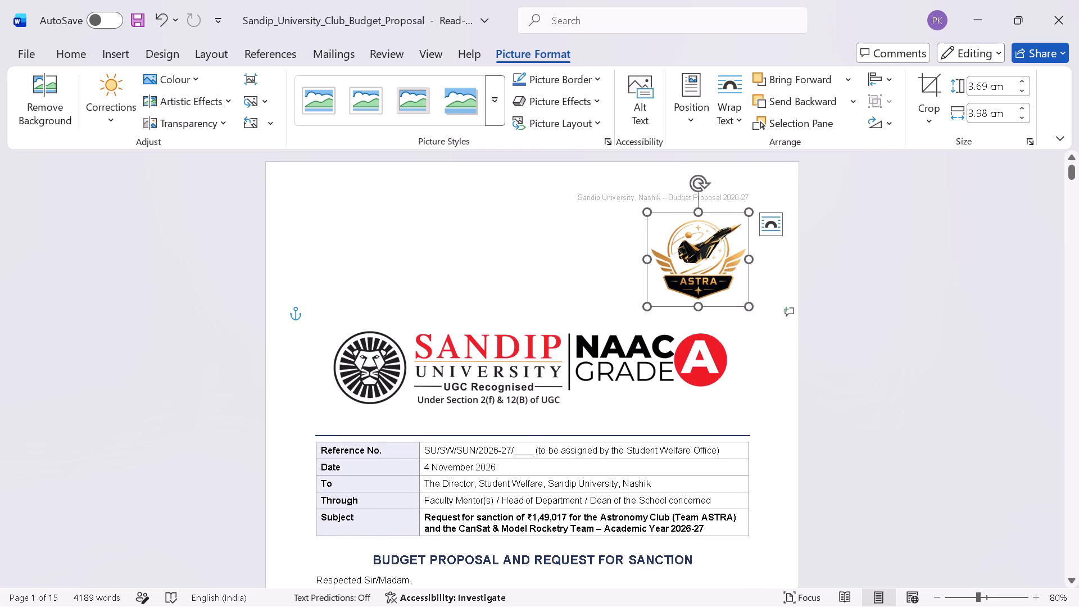
Position the Sandip University logo at the page's top left with text wrapping and shrink it to about 3.58 cm high by 12.6 cm wide.
left_click(594, 364)
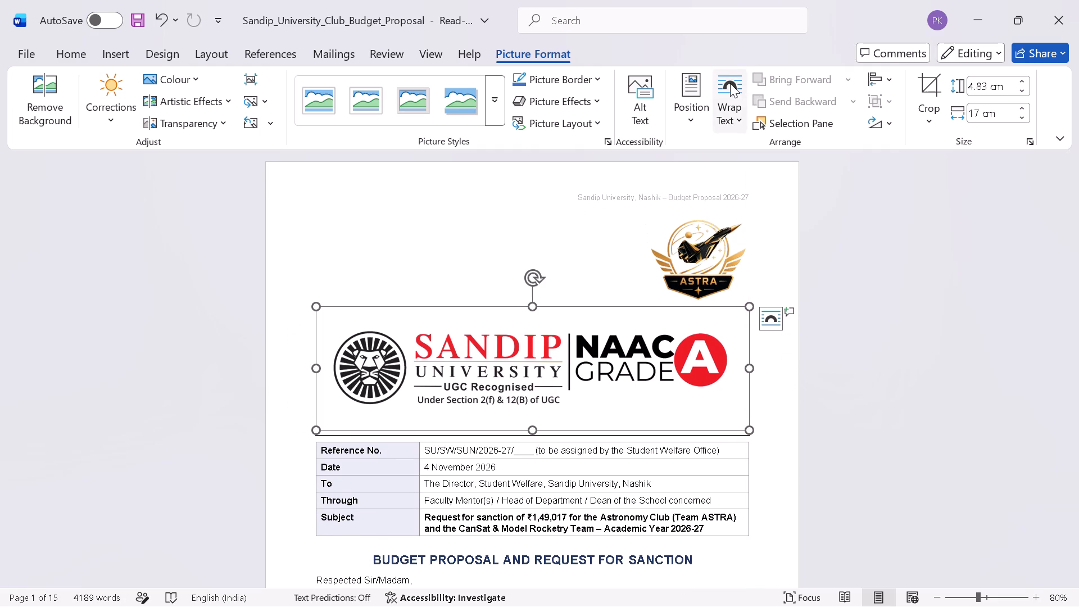
left_click(696, 87)
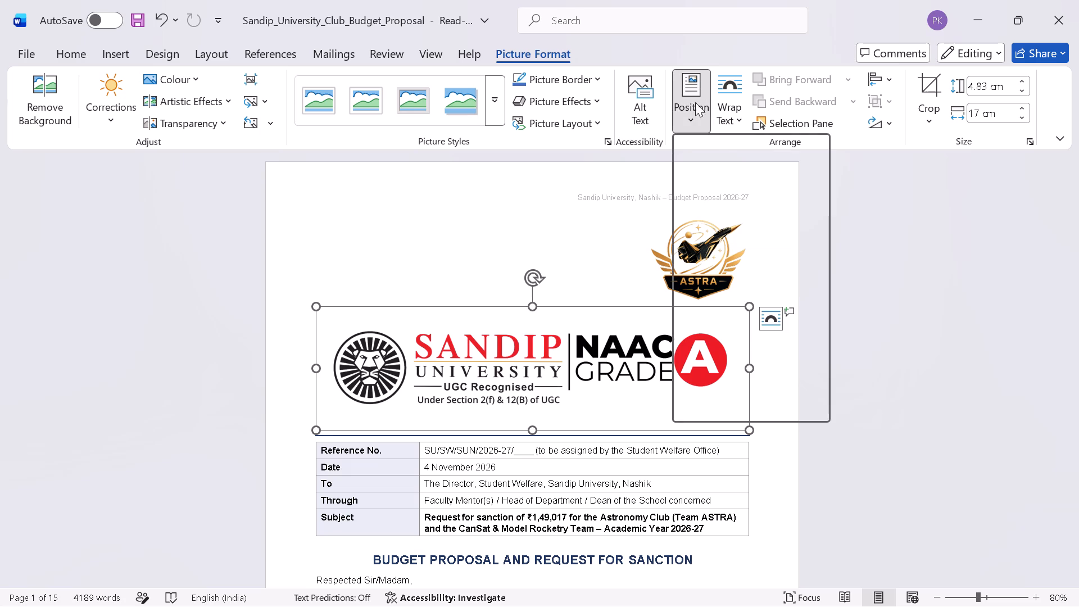
left_click(694, 261)
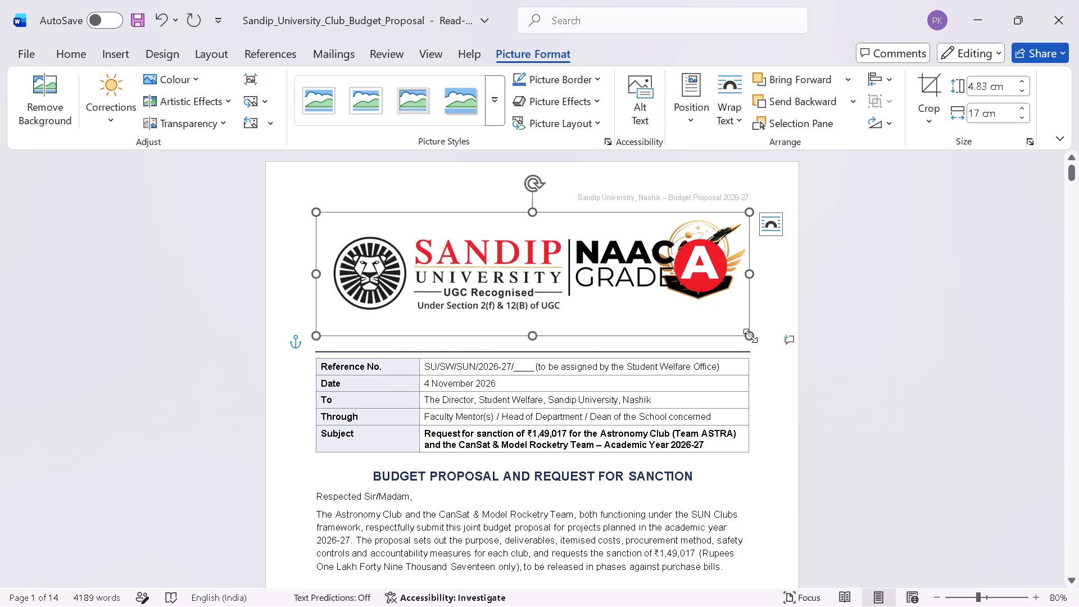
left_click_drag(750, 336, 604, 305)
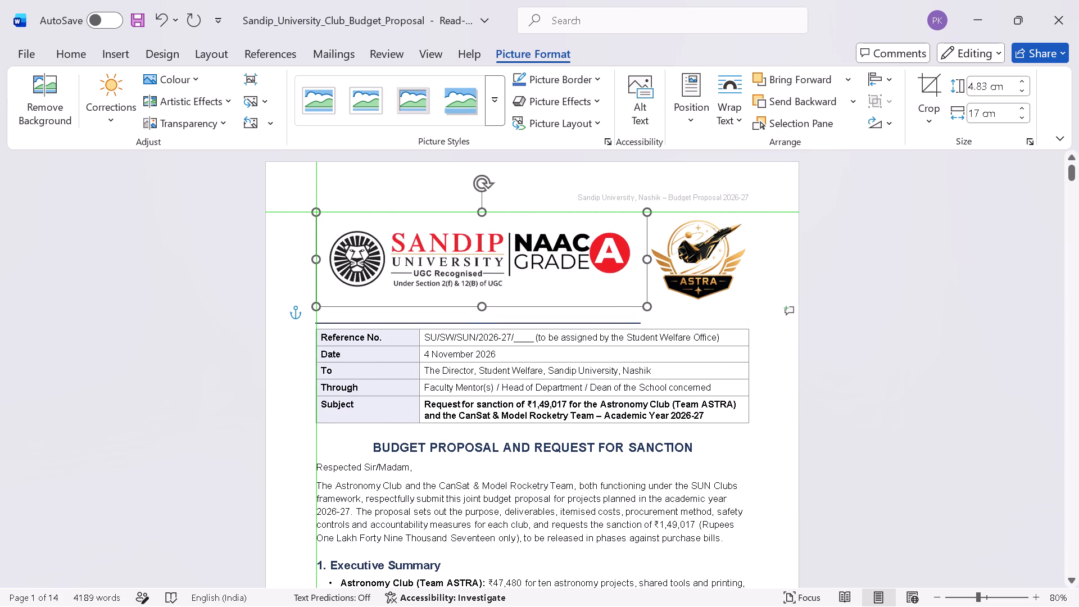
left_click_drag(604, 305, 590, 303)
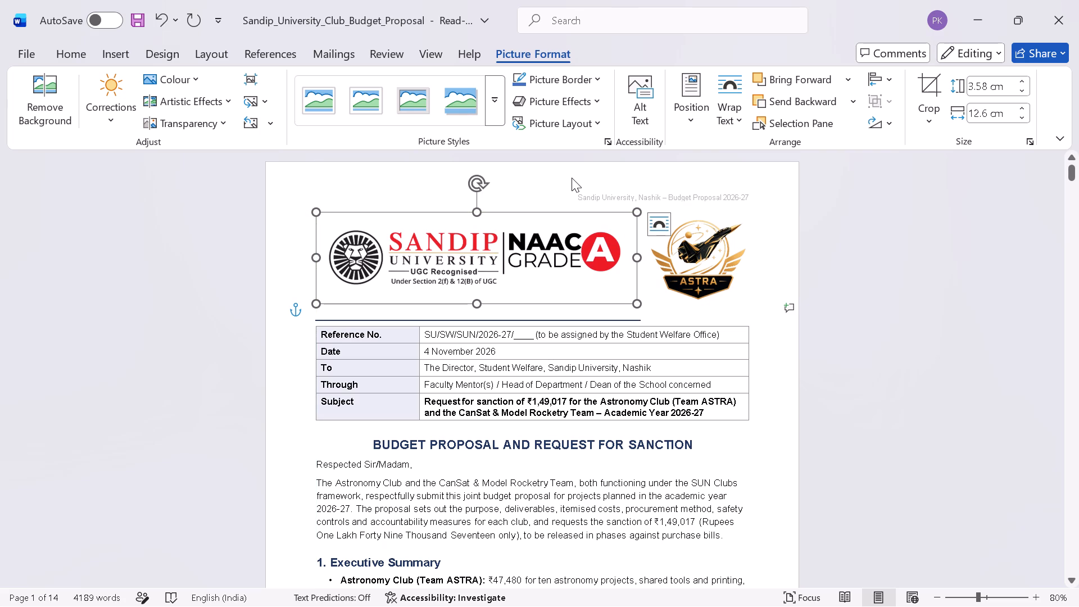
left_click(570, 178)
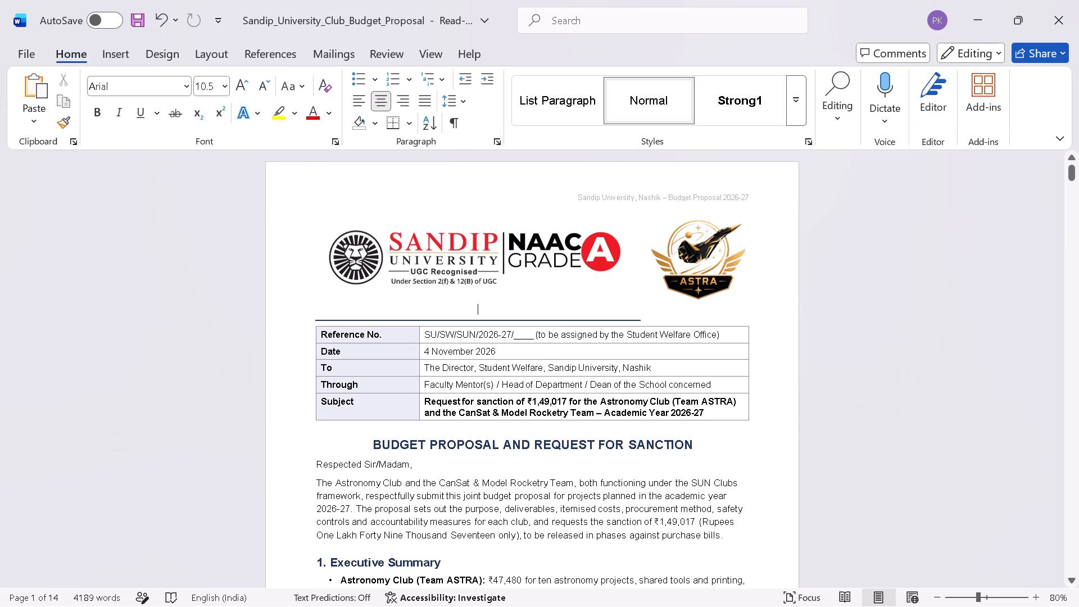
Delete the entire reference table, from Reference No. to Subject, beneath the logos.
left_click(804, 302)
left_click(309, 319)
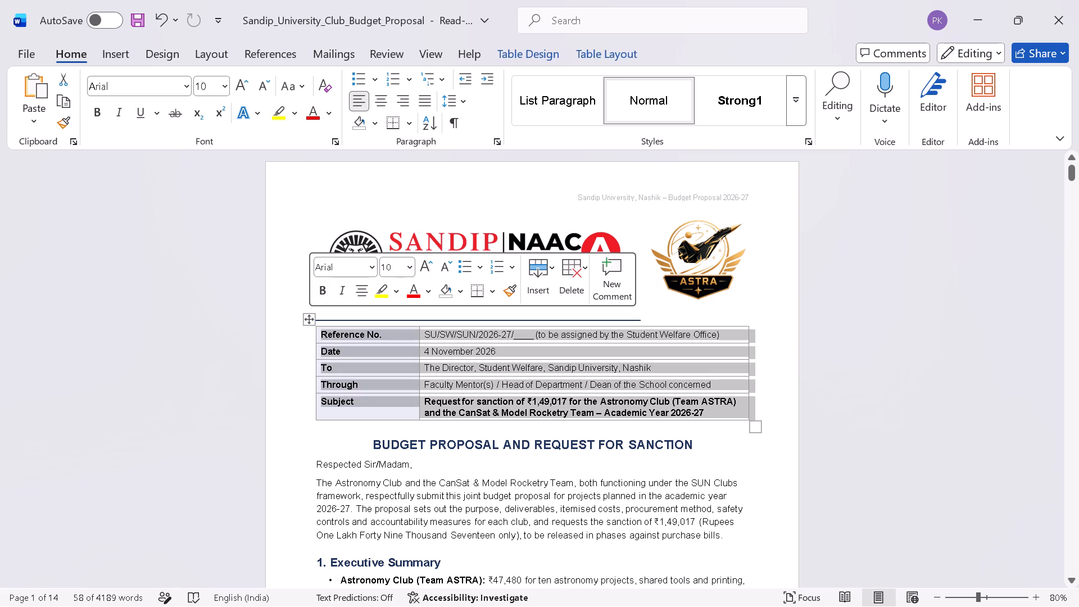
key("BackSpace")
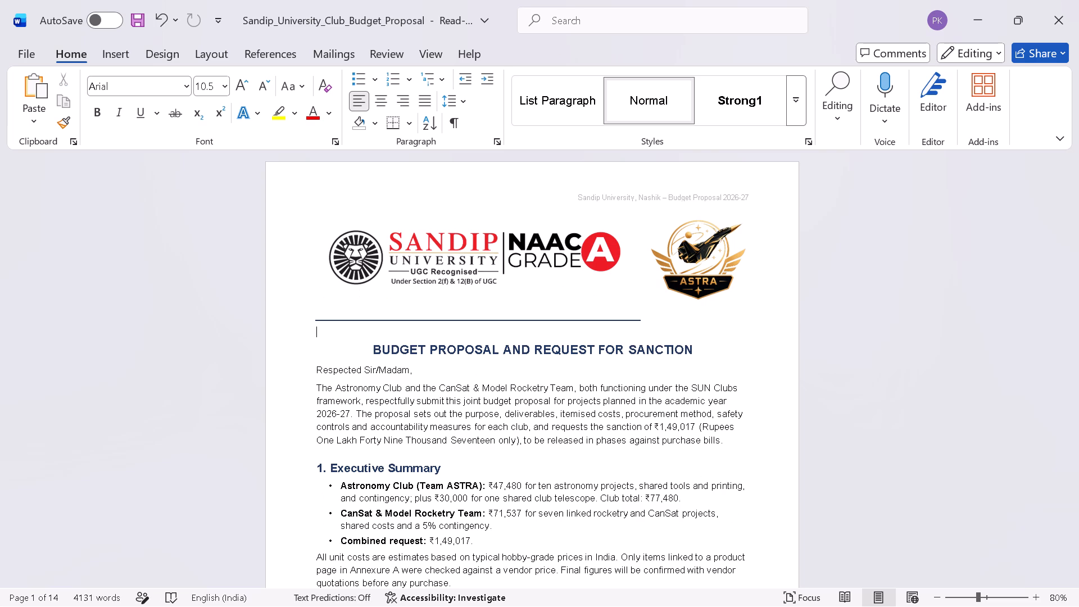
Try to remove the horizontal blue line beneath the two logos, deleting backwards from the empty line beside it.
left_click(645, 318)
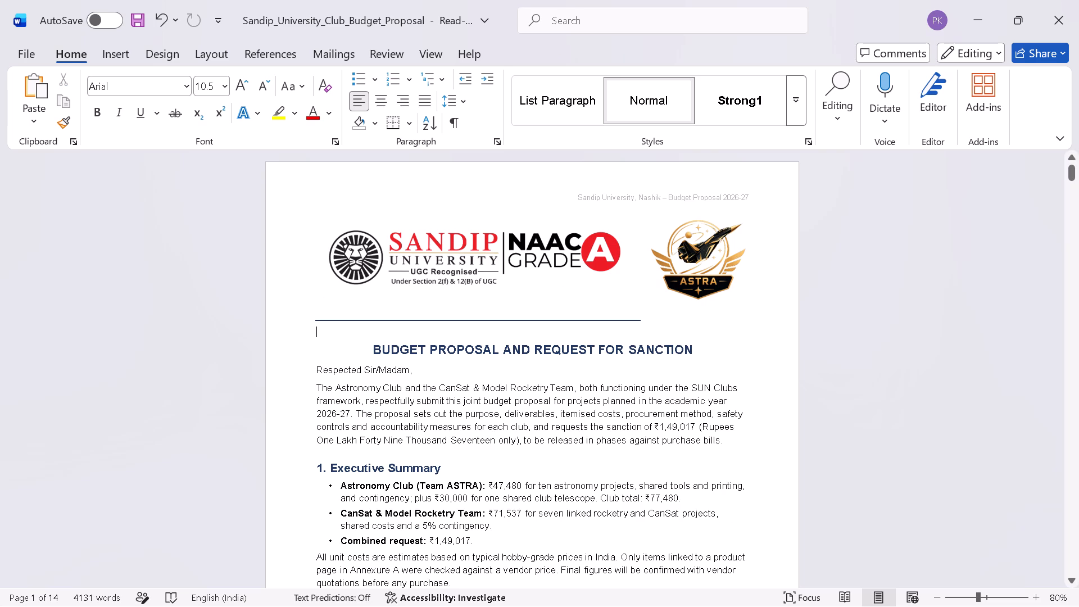
double_click(645, 318)
left_click(321, 320)
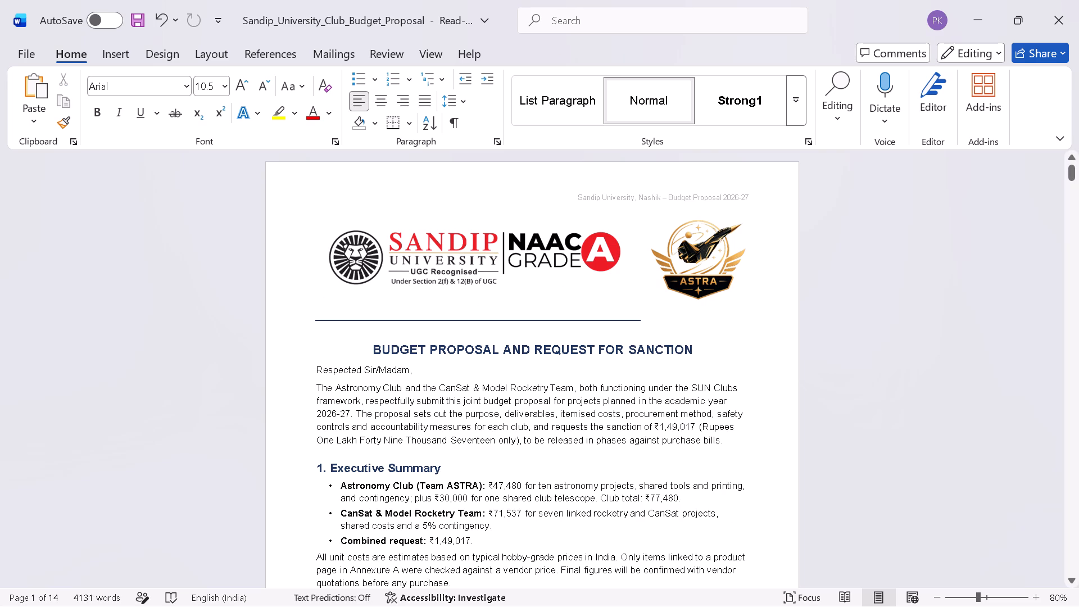
right_click(321, 320)
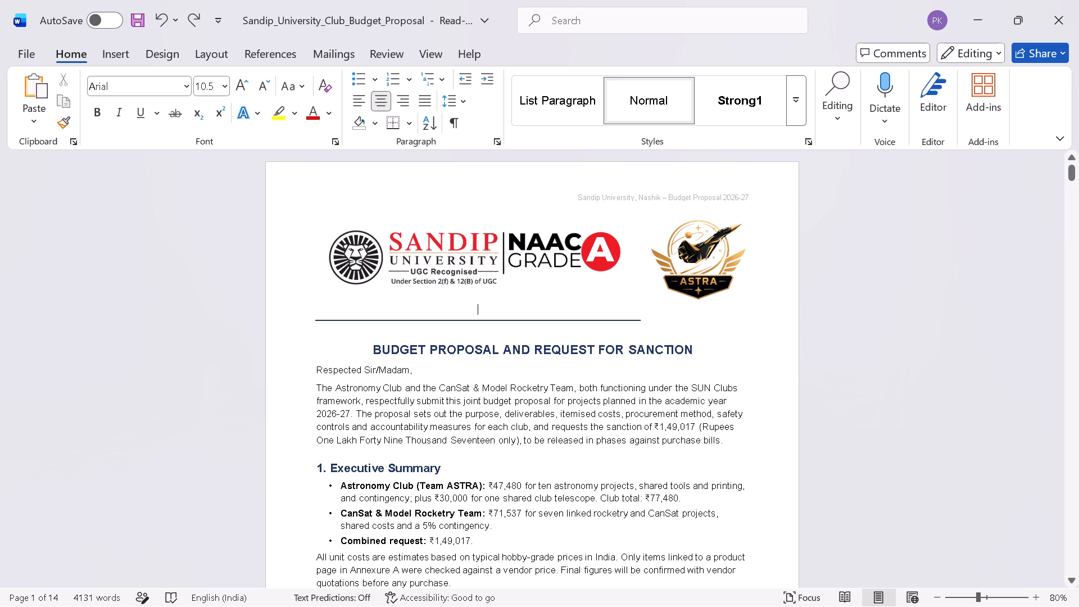
key("BackSpace")
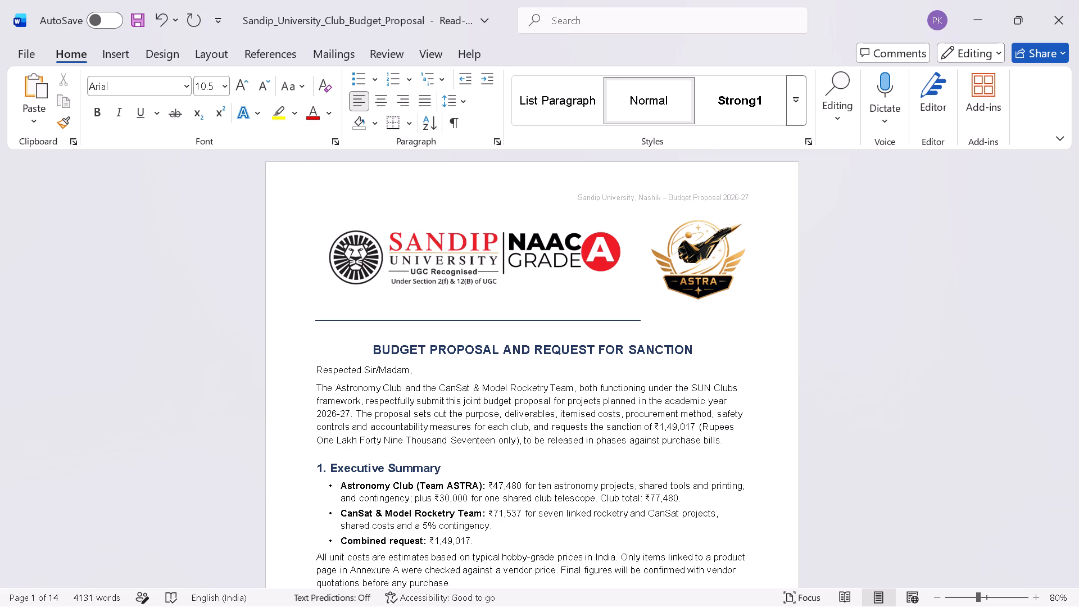
key("BackSpace")
left_click(321, 320)
right_click_drag(321, 320, 318, 244)
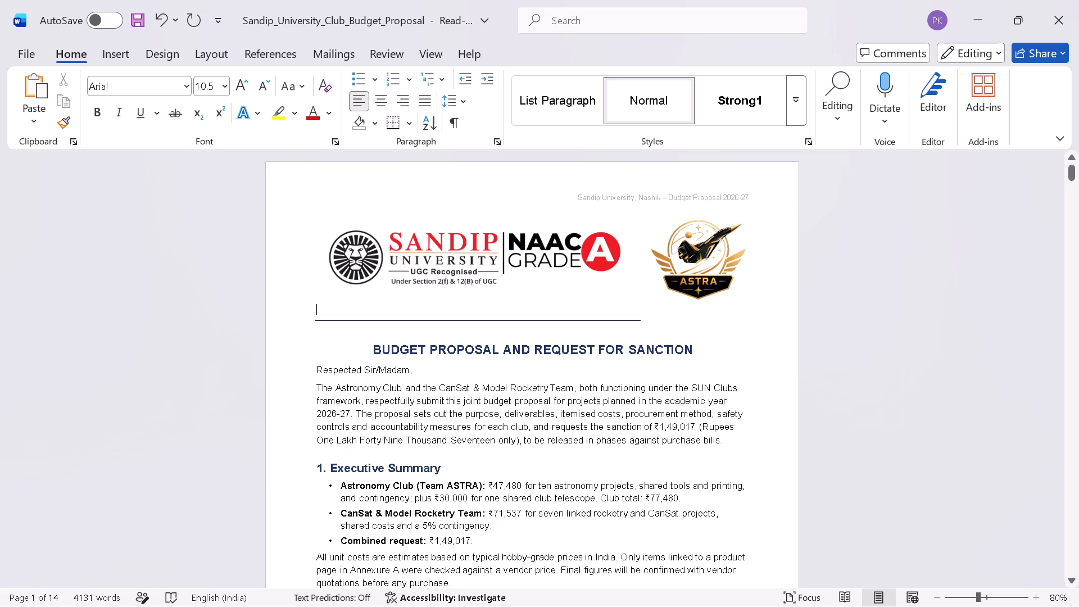
right_click_drag(318, 244, 318, 253)
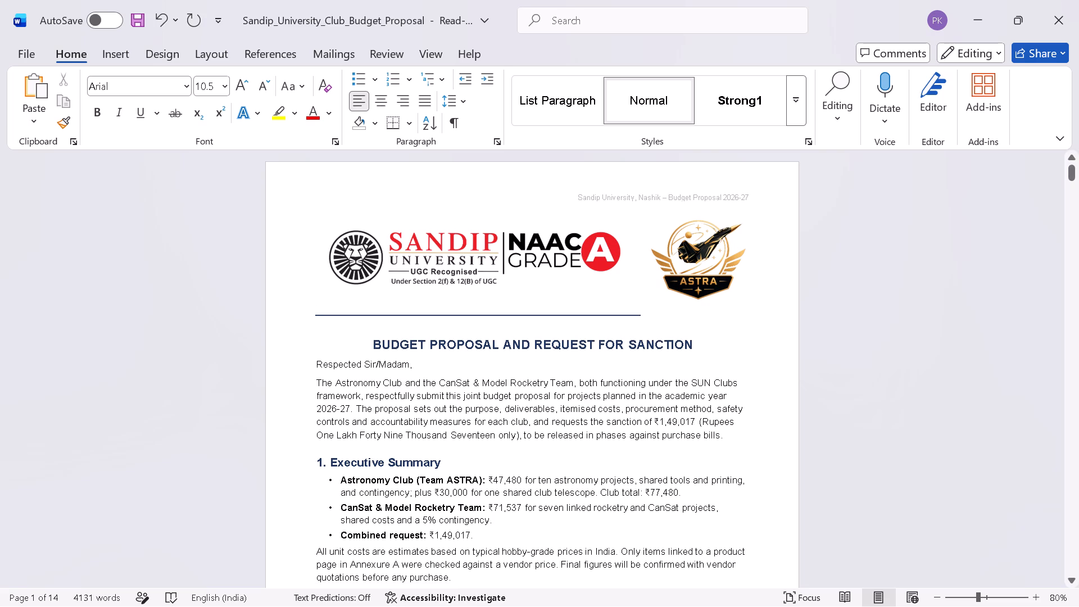
right_click_drag(340, 315, 344, 416)
left_click(325, 315)
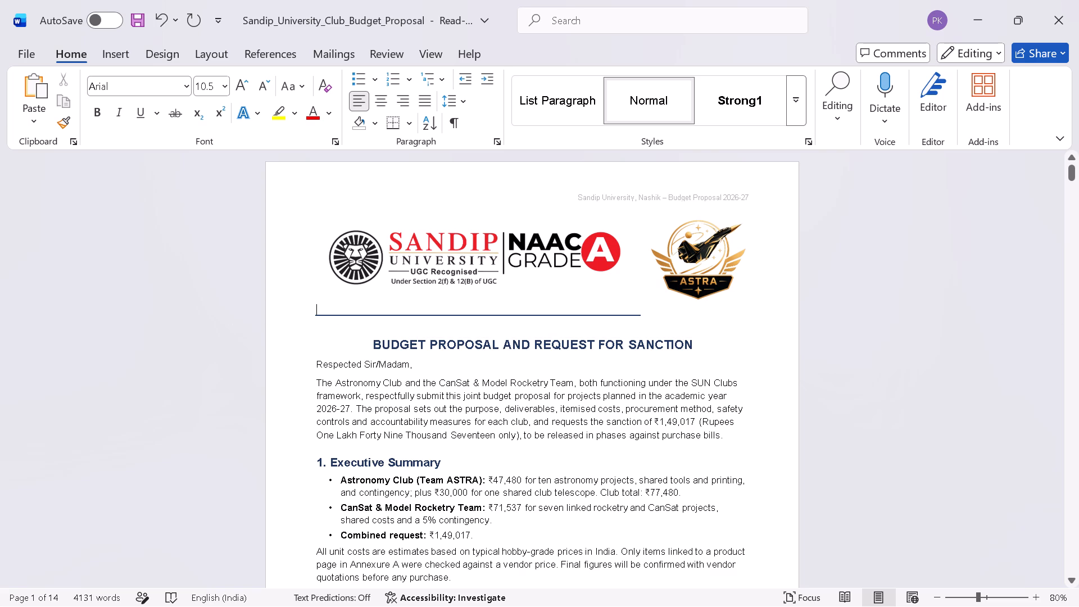
left_click(325, 315)
left_click(325, 315)
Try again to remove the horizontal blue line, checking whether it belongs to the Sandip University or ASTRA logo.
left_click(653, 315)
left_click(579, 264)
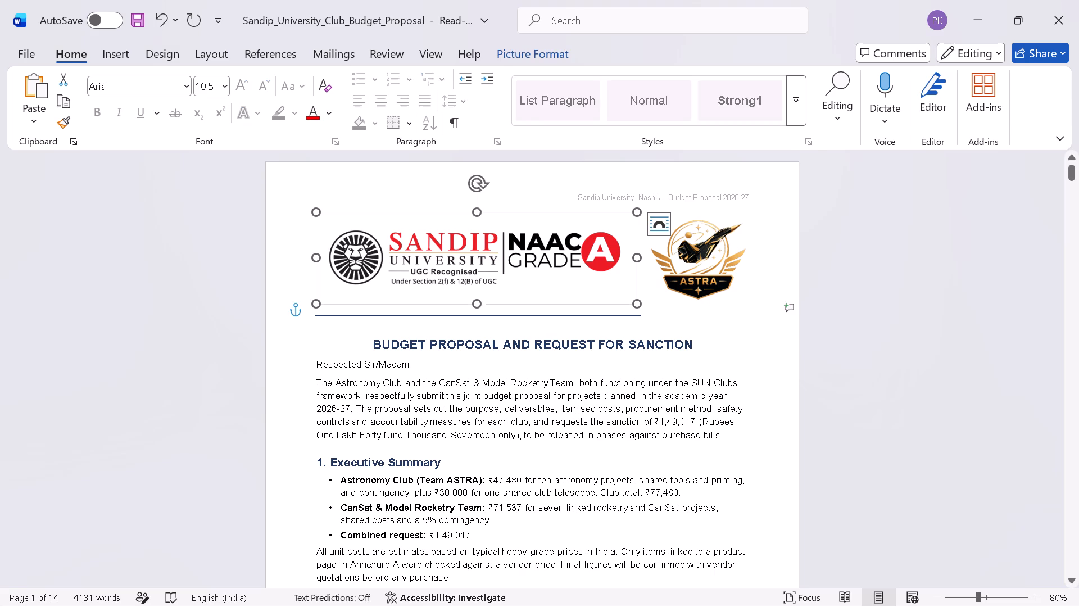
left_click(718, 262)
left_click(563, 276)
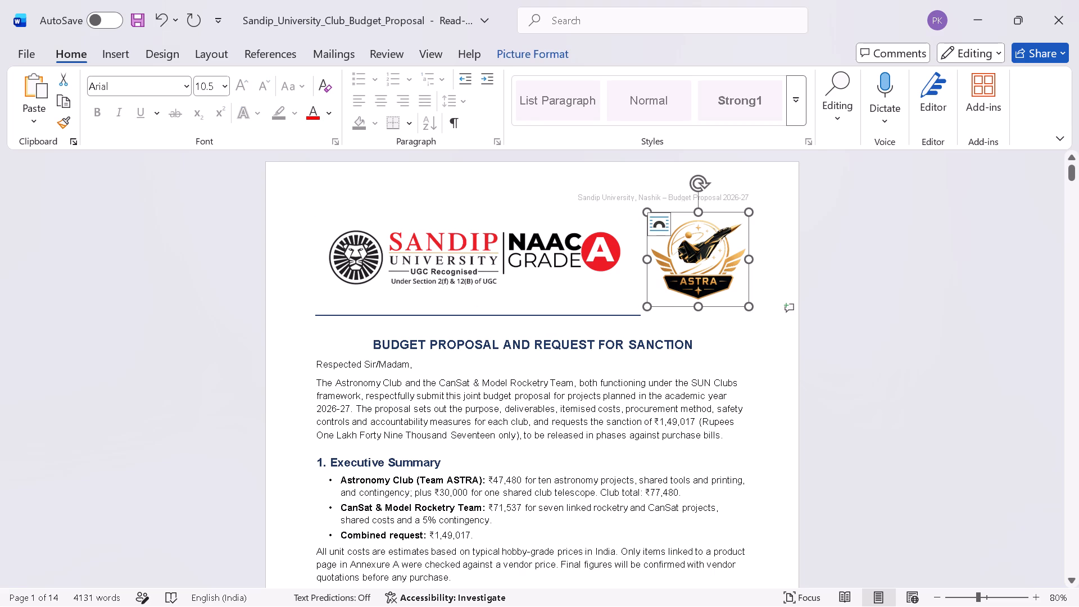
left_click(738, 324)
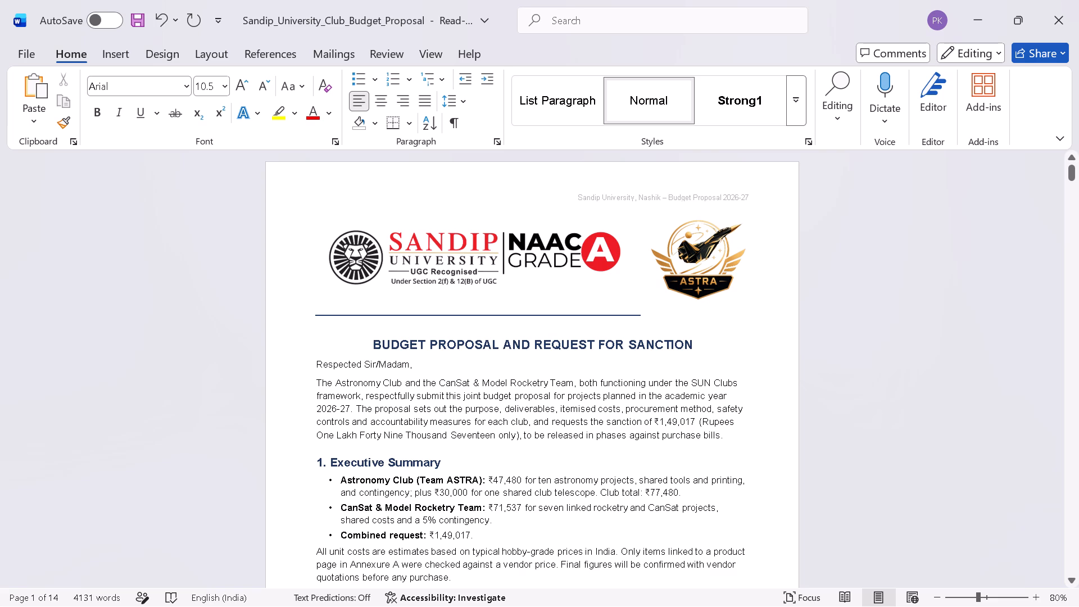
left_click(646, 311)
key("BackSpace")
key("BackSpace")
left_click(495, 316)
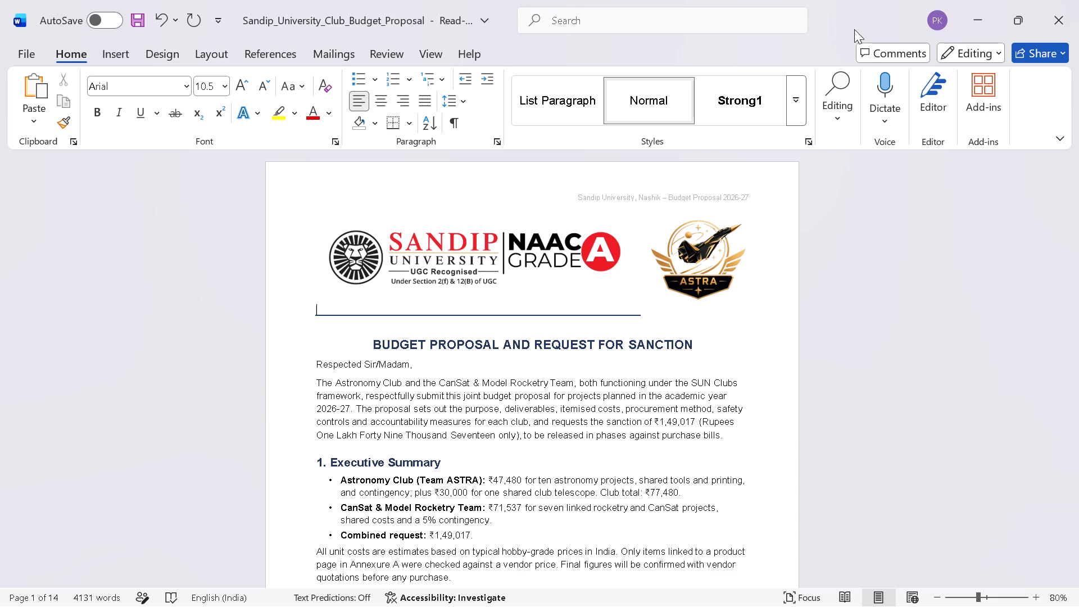
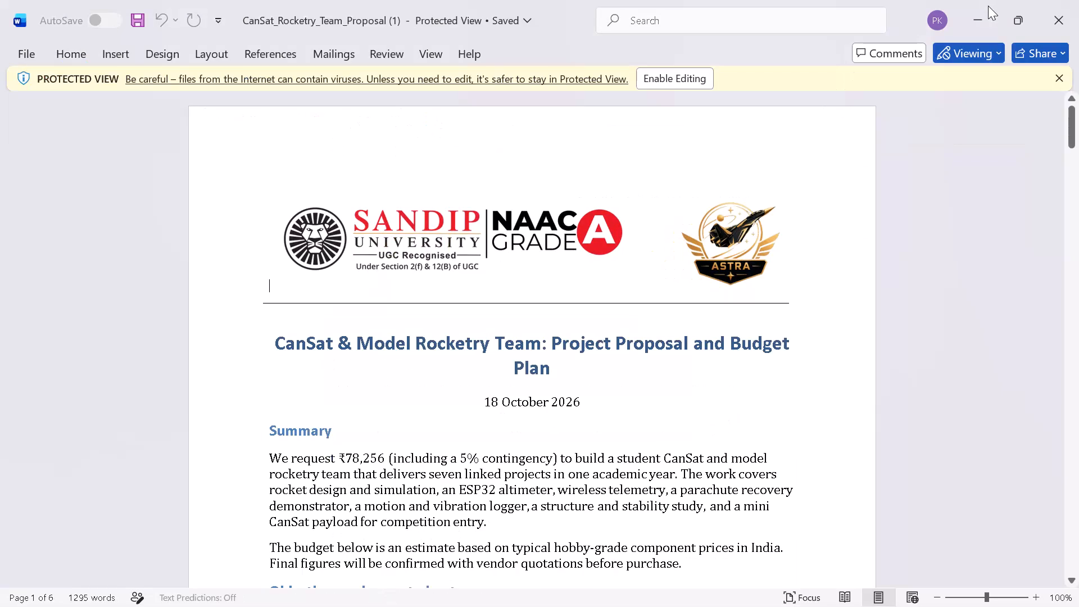
Enable editing for the CanSat rocketry proposal in Word and dismiss the viewing notice.
scroll(988, 6, "down", 1)
left_click(657, 81)
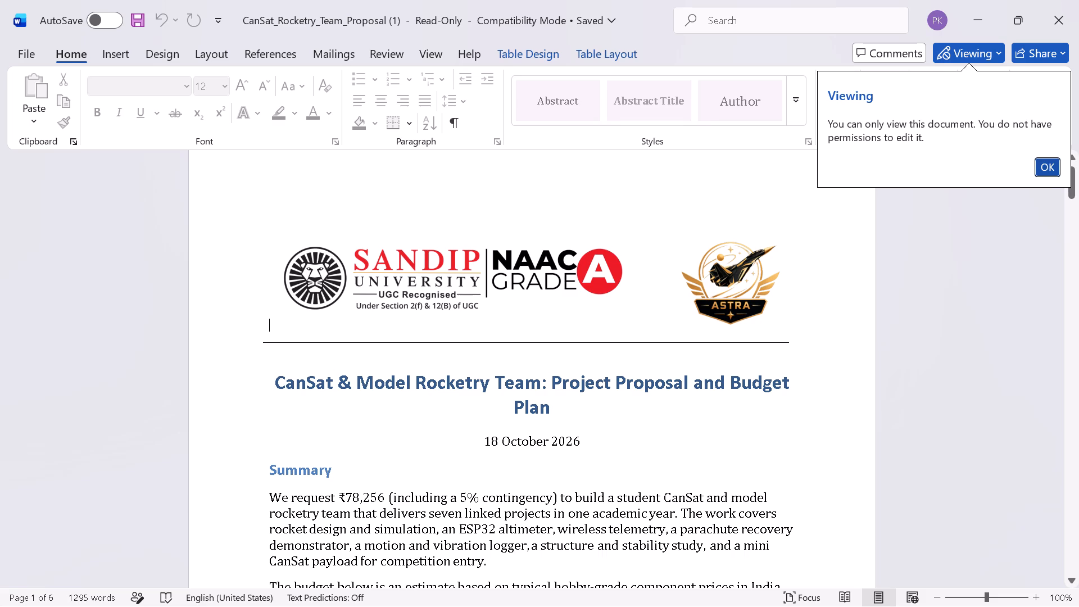
left_click(1046, 167)
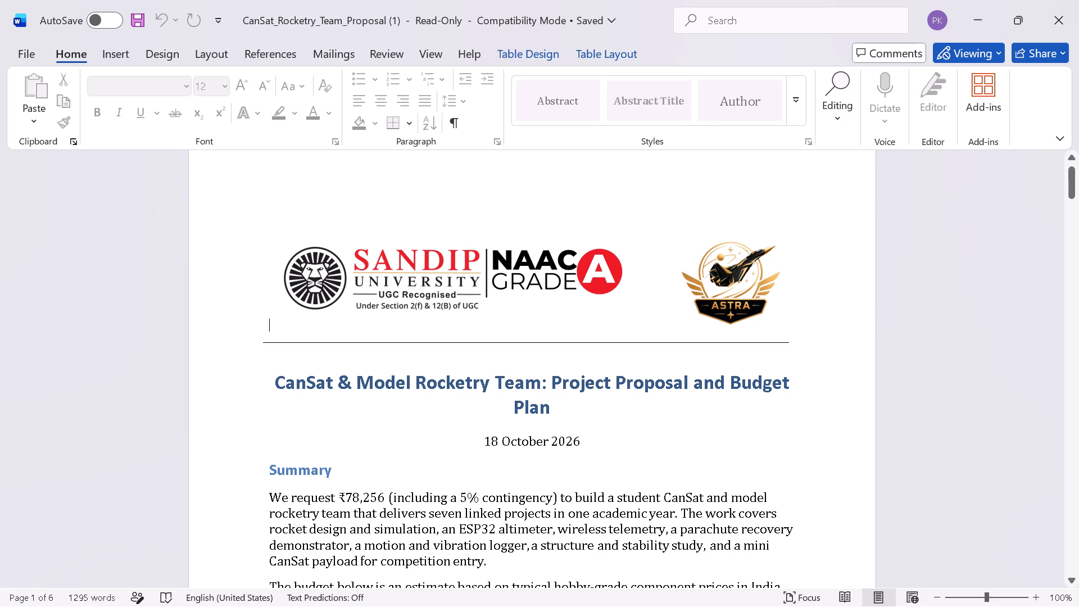
scroll(808, 285, "down", 1)
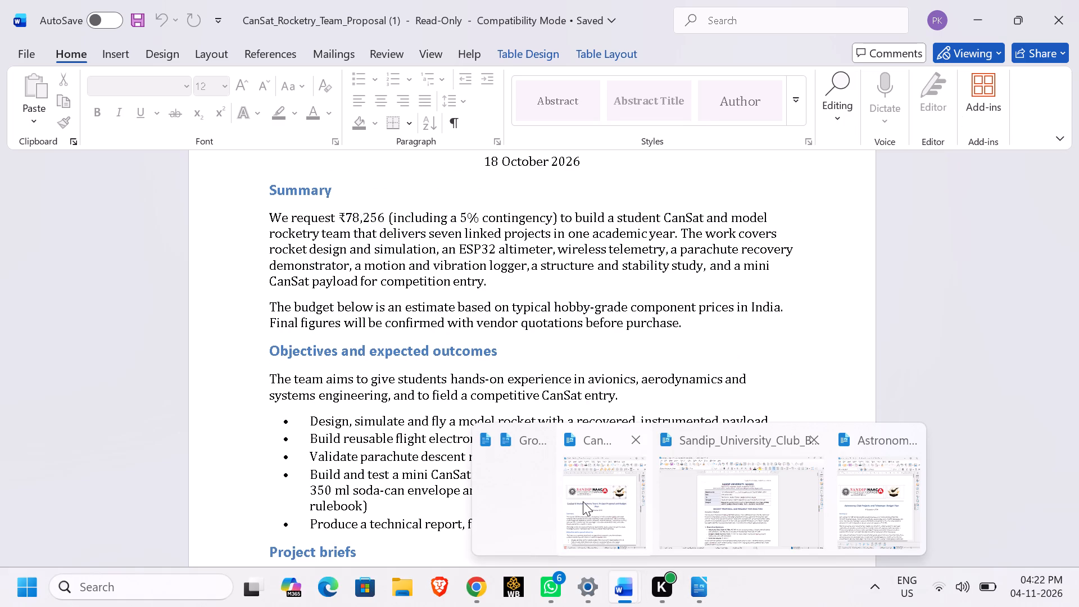
Switch to LibreOffice Writer and examine the Astronomy Club budget's header, summary and budget table alongside the CanSat proposal's first pages.
left_click(583, 501)
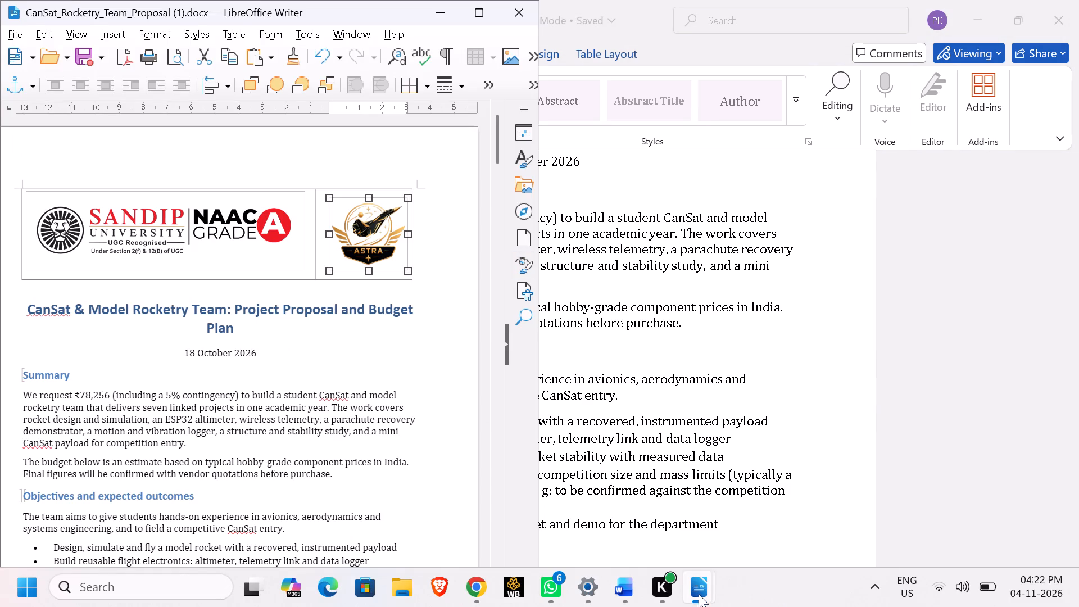
left_click(524, 481)
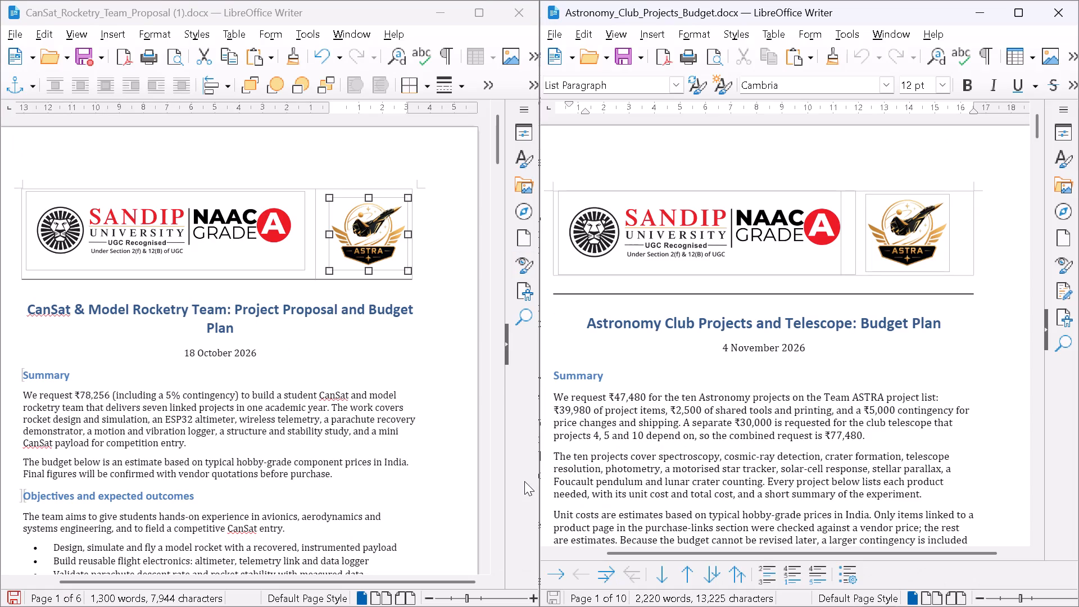
scroll(679, 345, "down", 2)
scroll(679, 345, "up", 3)
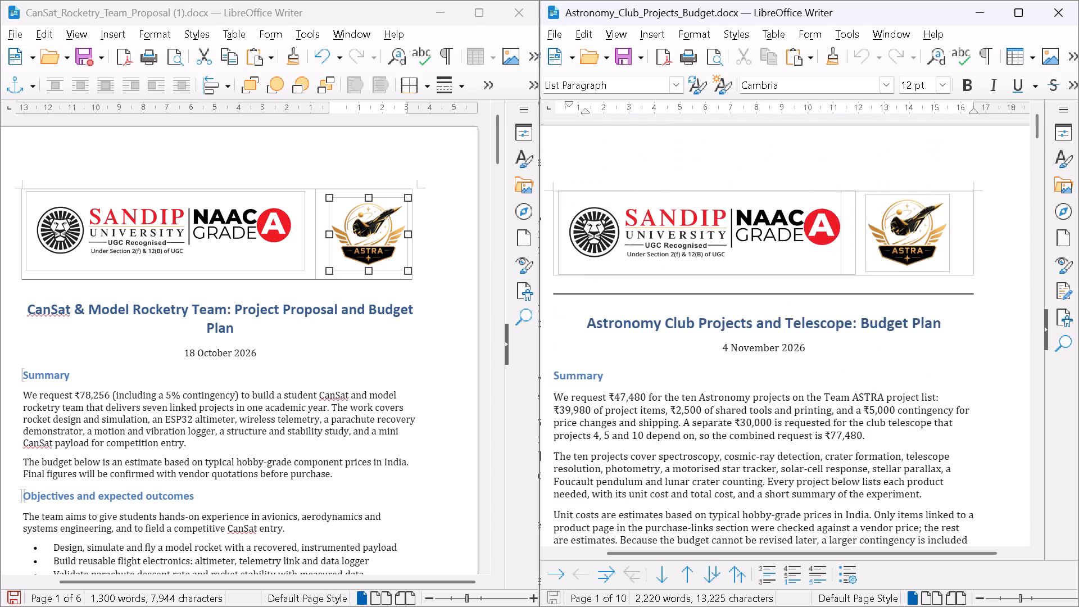
scroll(679, 345, "down", 6)
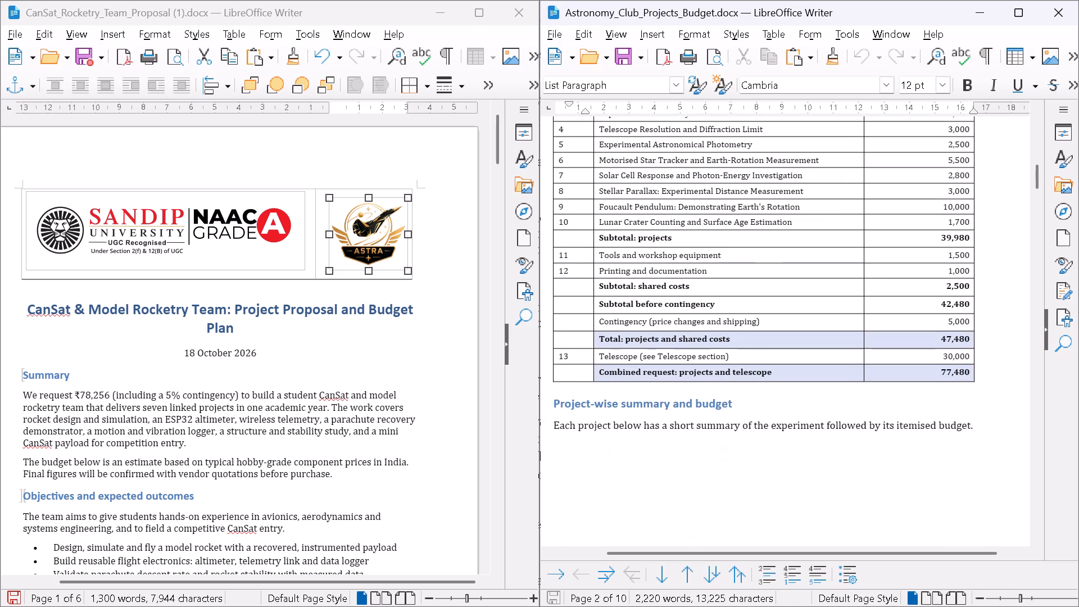
scroll(679, 345, "down", 1)
scroll(679, 345, "up", 3)
scroll(679, 345, "down", 1)
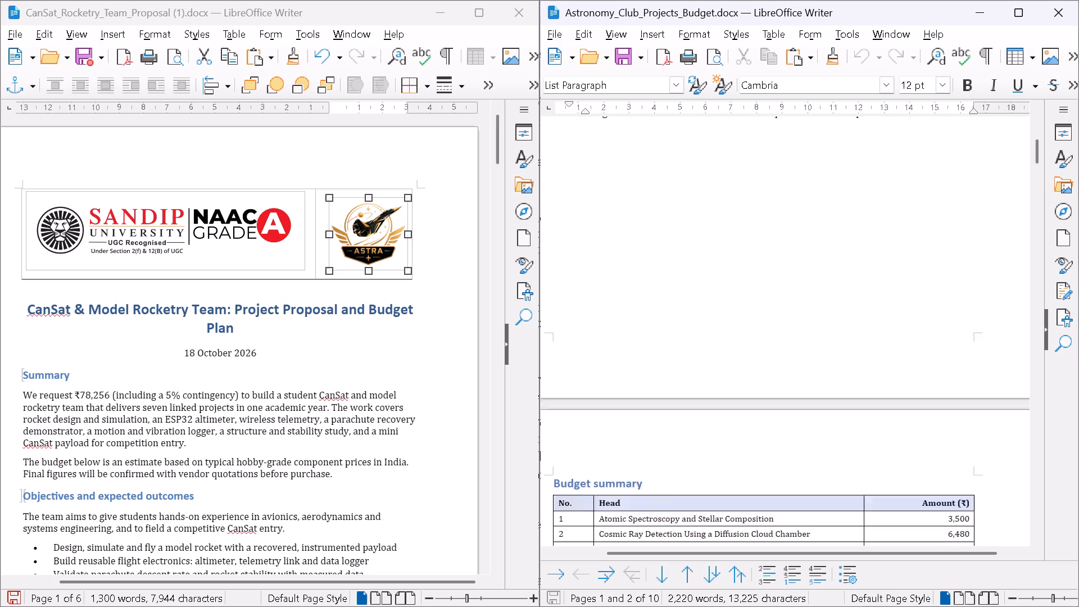
scroll(679, 345, "down", 1)
scroll(679, 345, "up", 4)
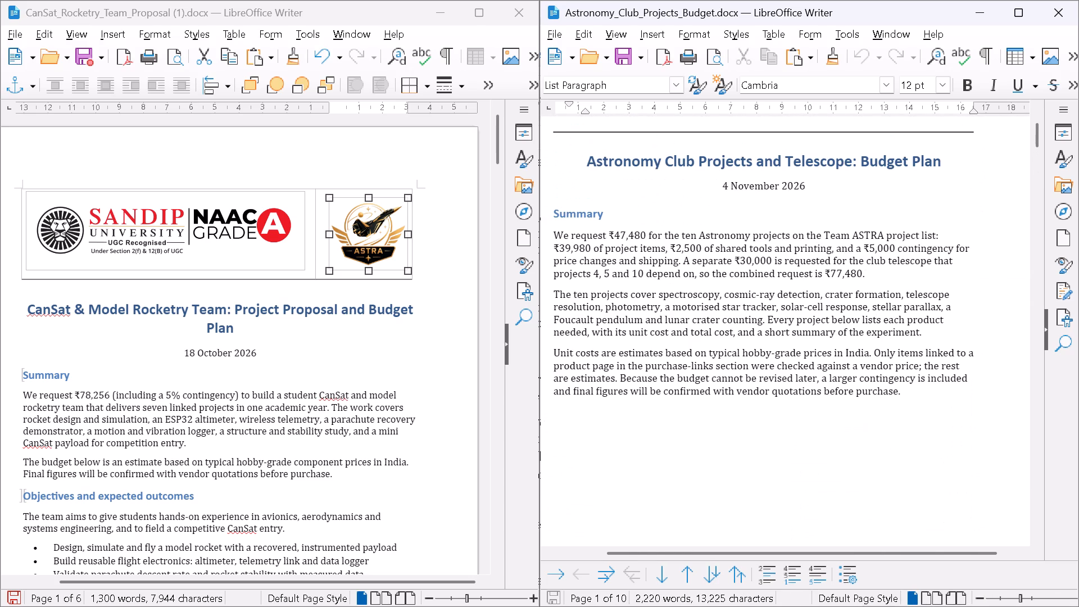
scroll(679, 345, "up", 1)
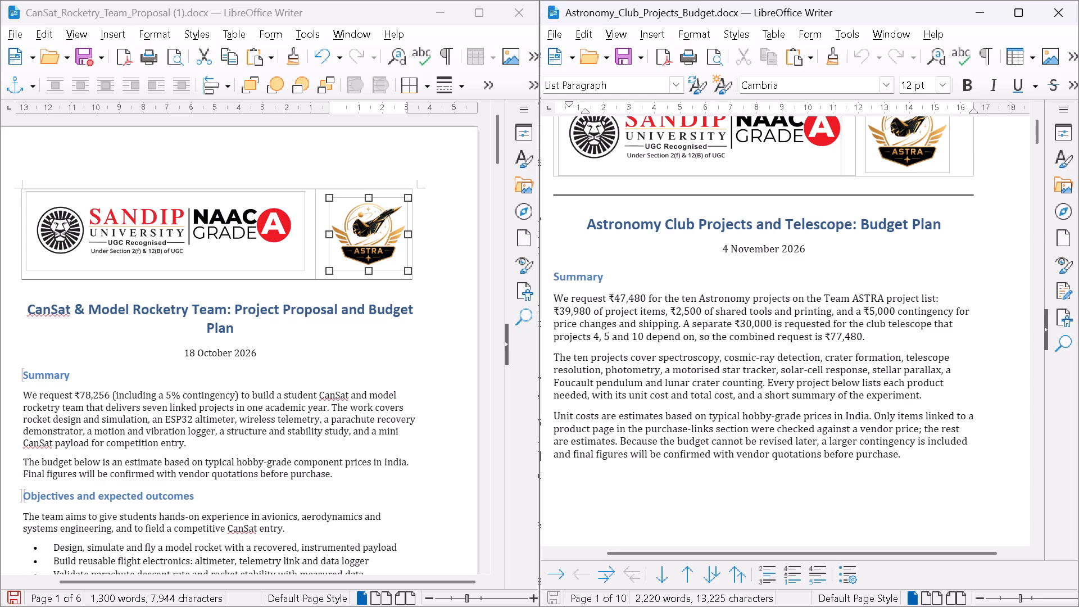
scroll(679, 345, "down", 2)
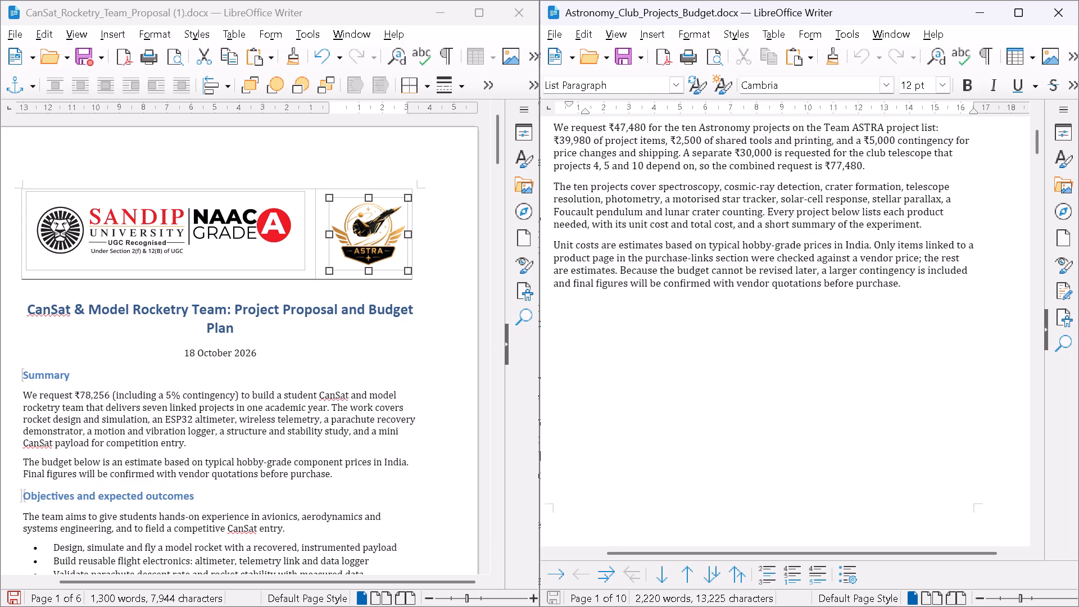
scroll(679, 345, "down", 4)
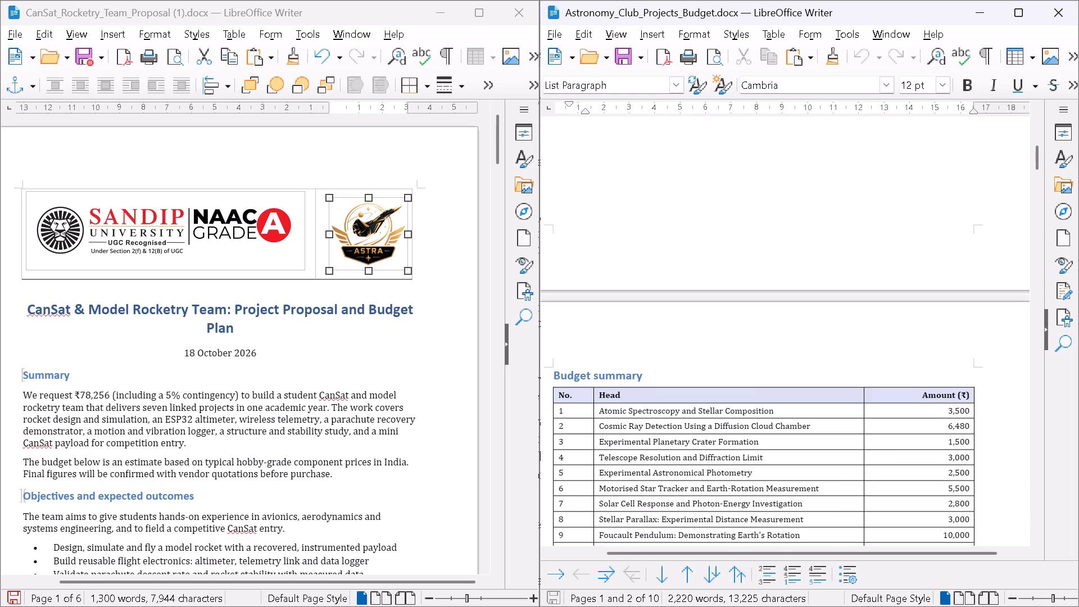
scroll(679, 345, "down", 2)
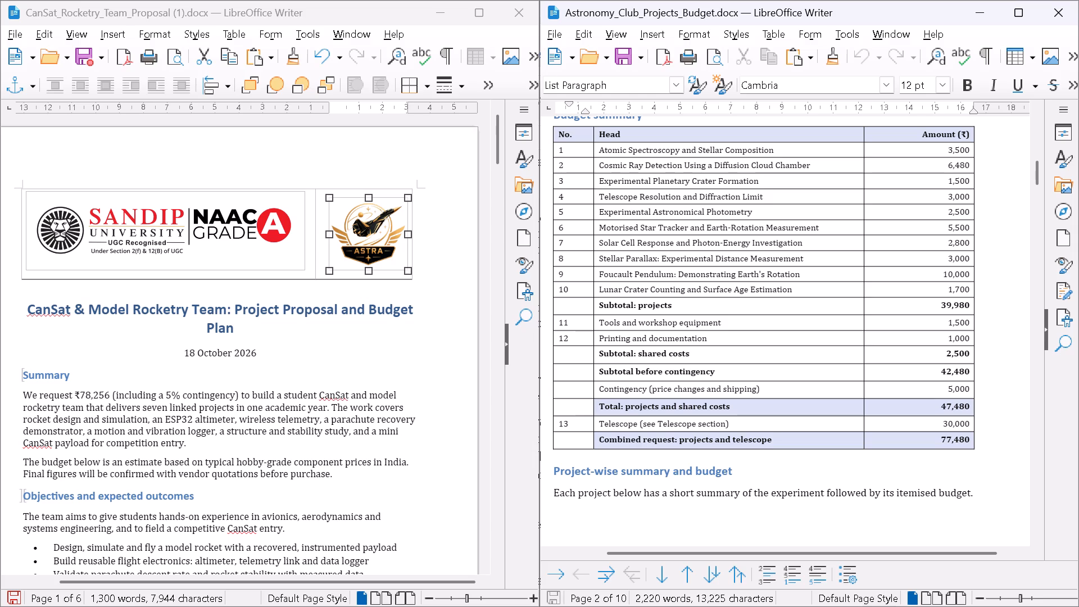
scroll(679, 345, "up", 4, "ctrl")
scroll(679, 345, "down", 4, "ctrl")
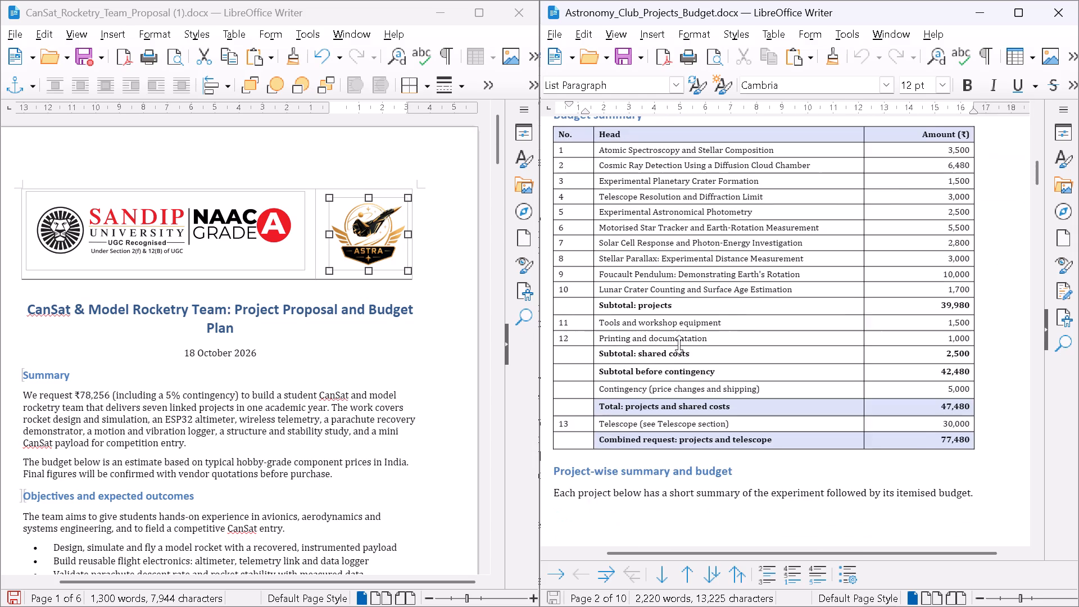
scroll(679, 345, "left", 1)
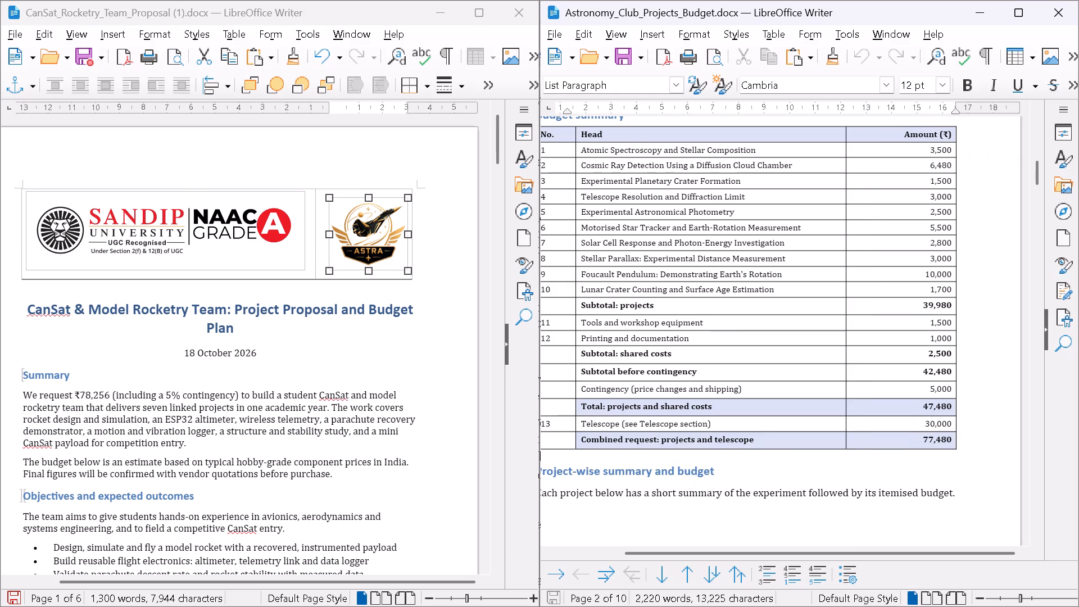
scroll(208, 397, "down", 7)
scroll(208, 397, "up", 1)
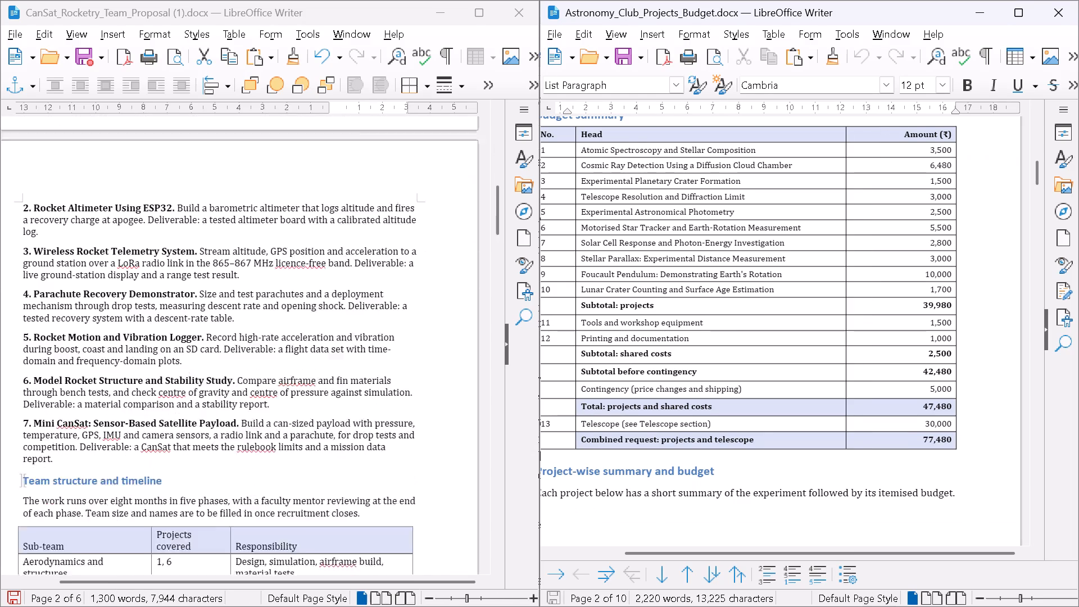
scroll(208, 397, "up", 1)
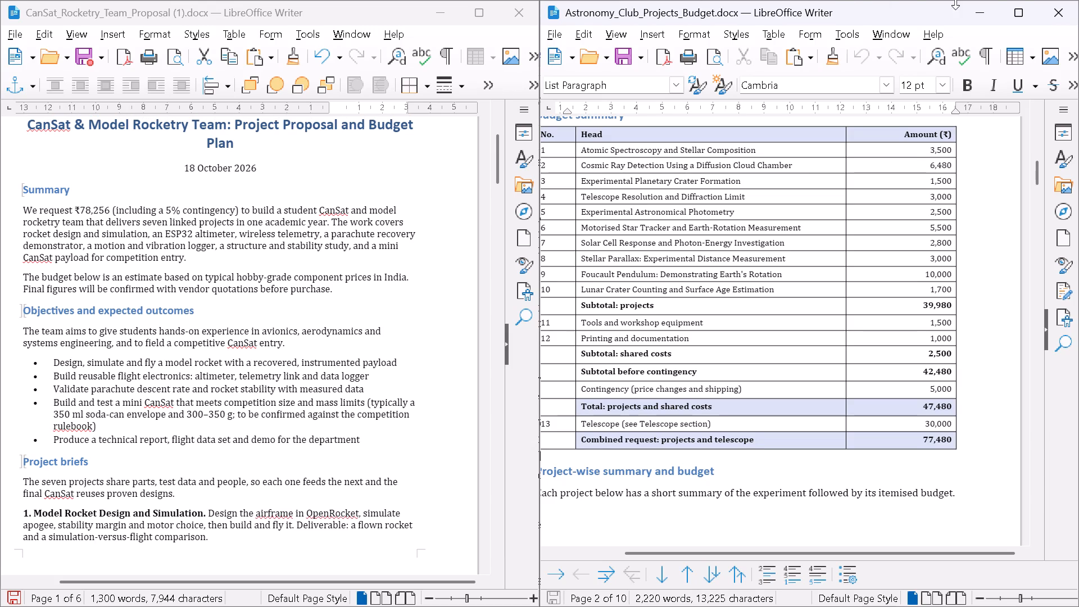
Put both Writer documents away, return to Word and review the CanSat proposal's logo header, title and opening sections.
left_click(986, 11)
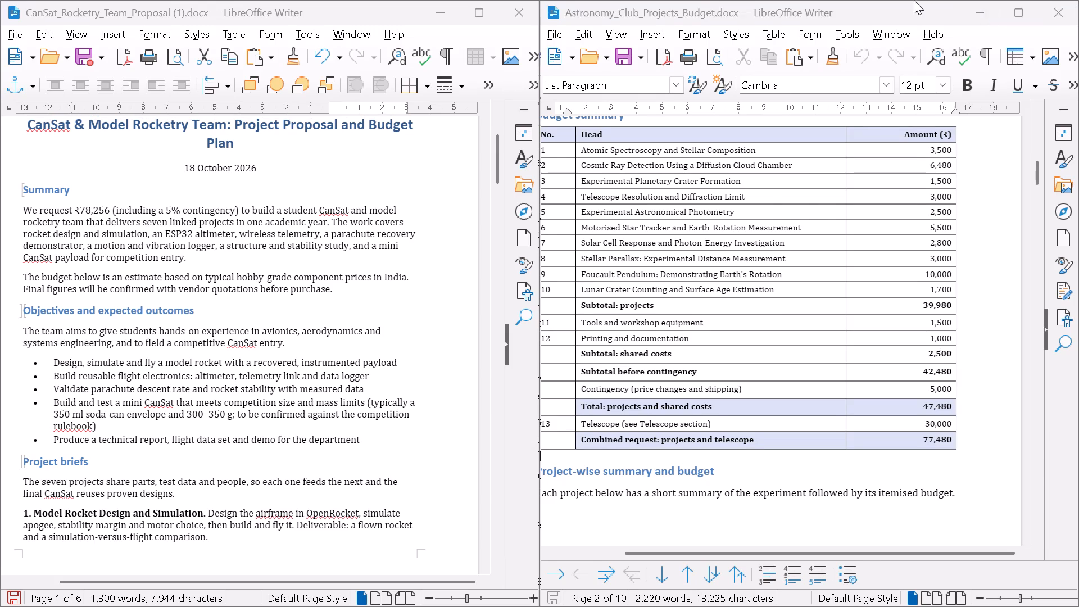
left_click(444, 13)
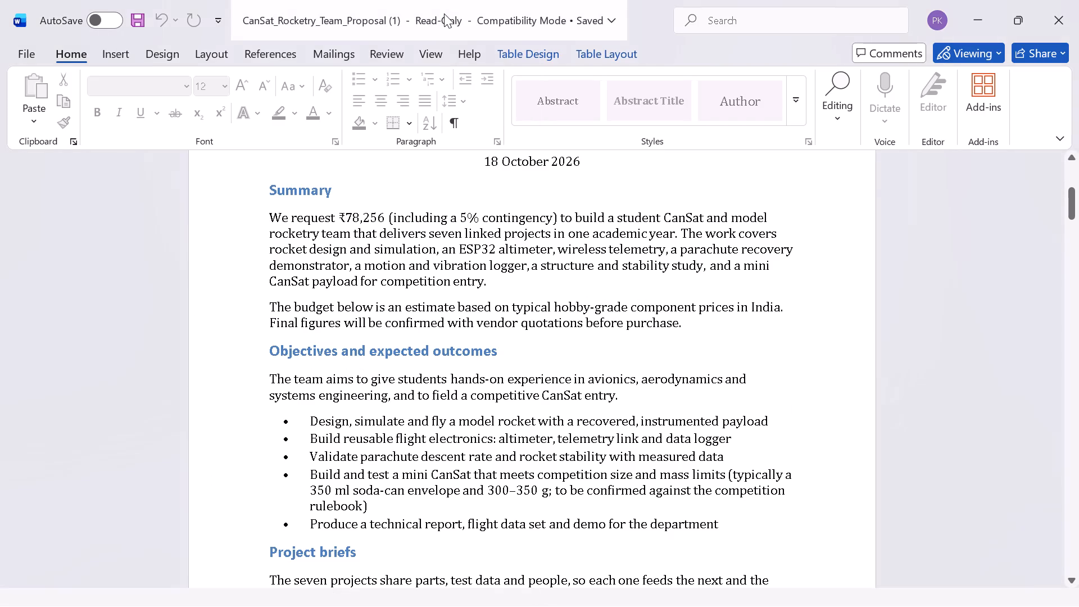
scroll(475, 213, "up", 1)
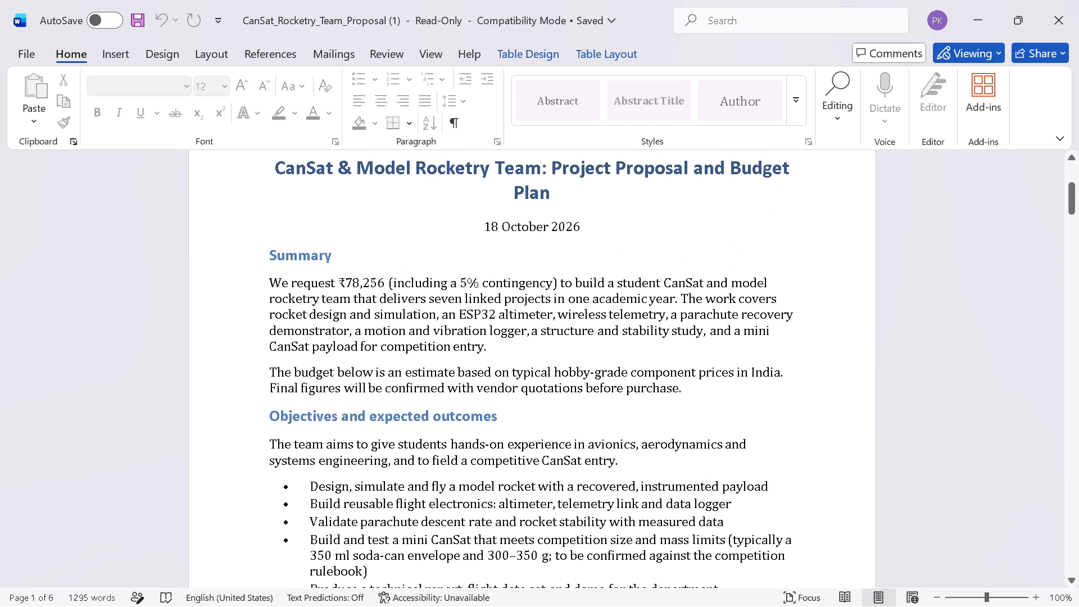
scroll(475, 213, "down", 4)
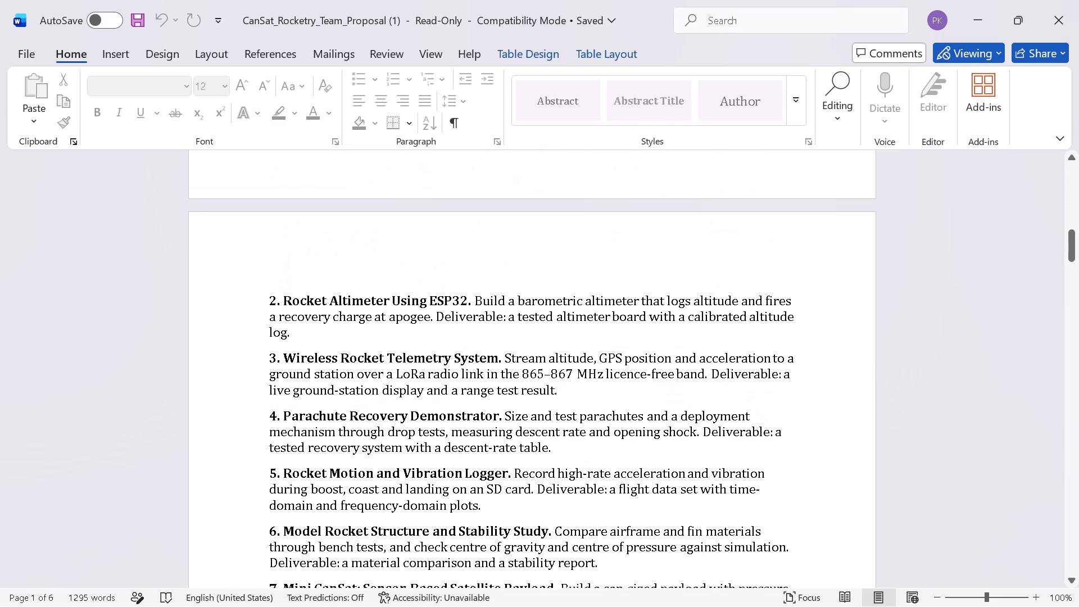
scroll(475, 213, "up", 3)
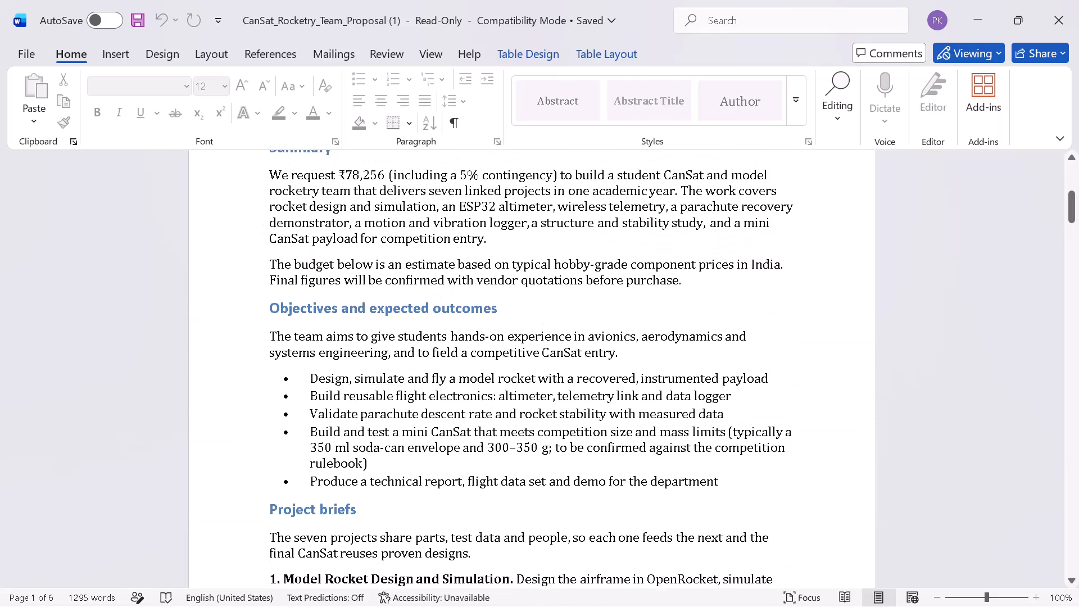
scroll(475, 213, "up", 2)
scroll(475, 213, "down", 1)
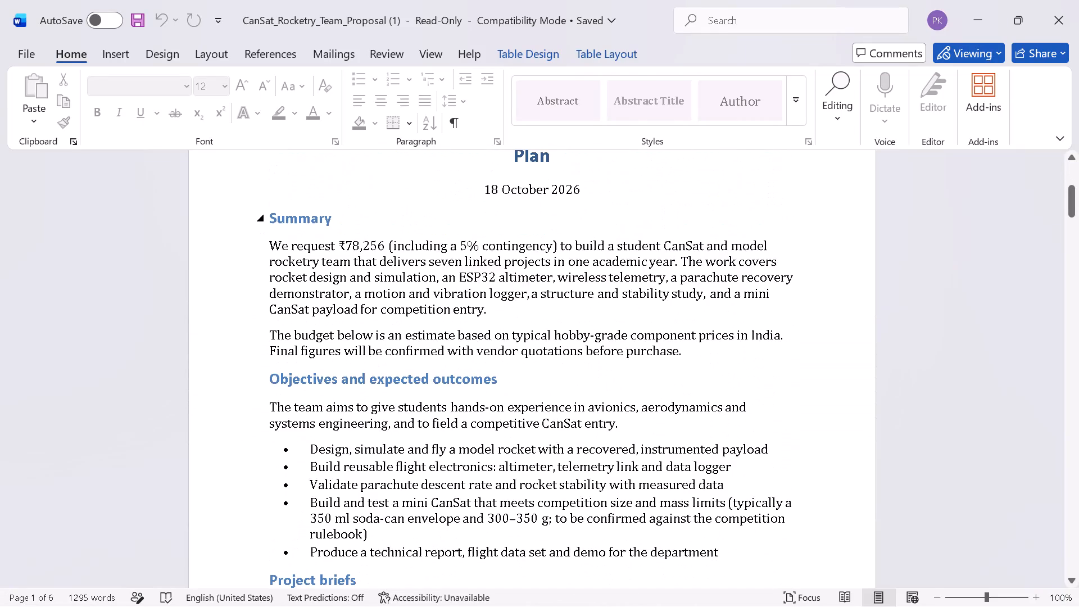
scroll(475, 213, "up", 1)
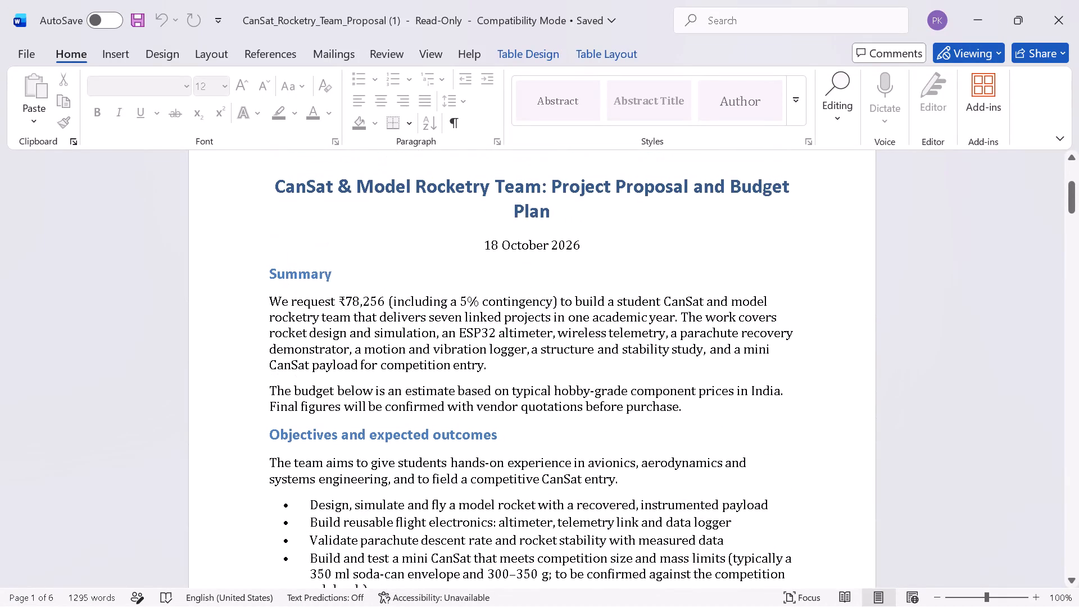
scroll(375, 221, "up", 2)
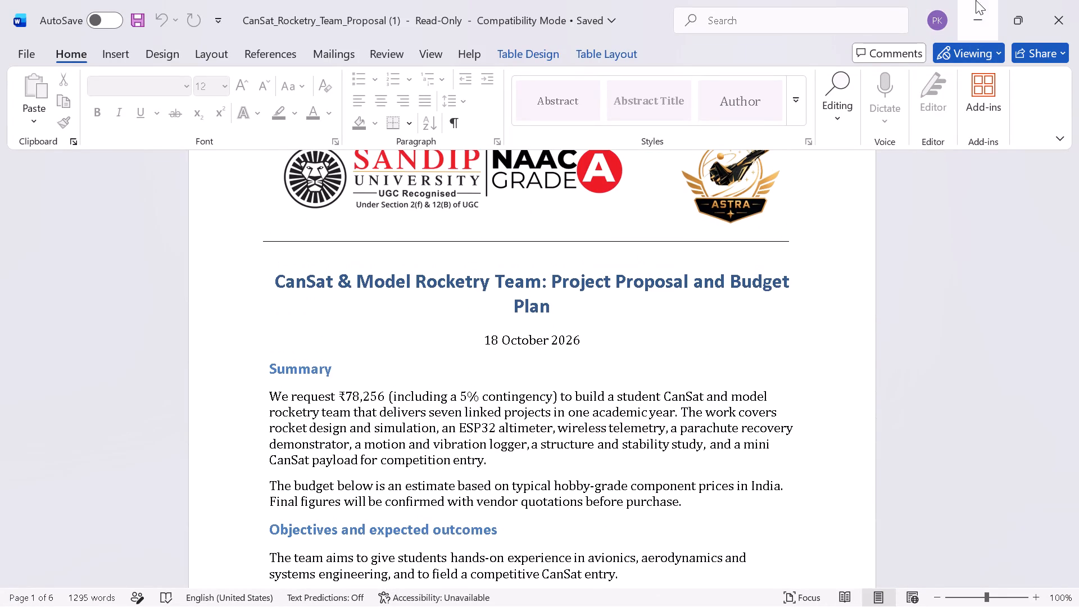
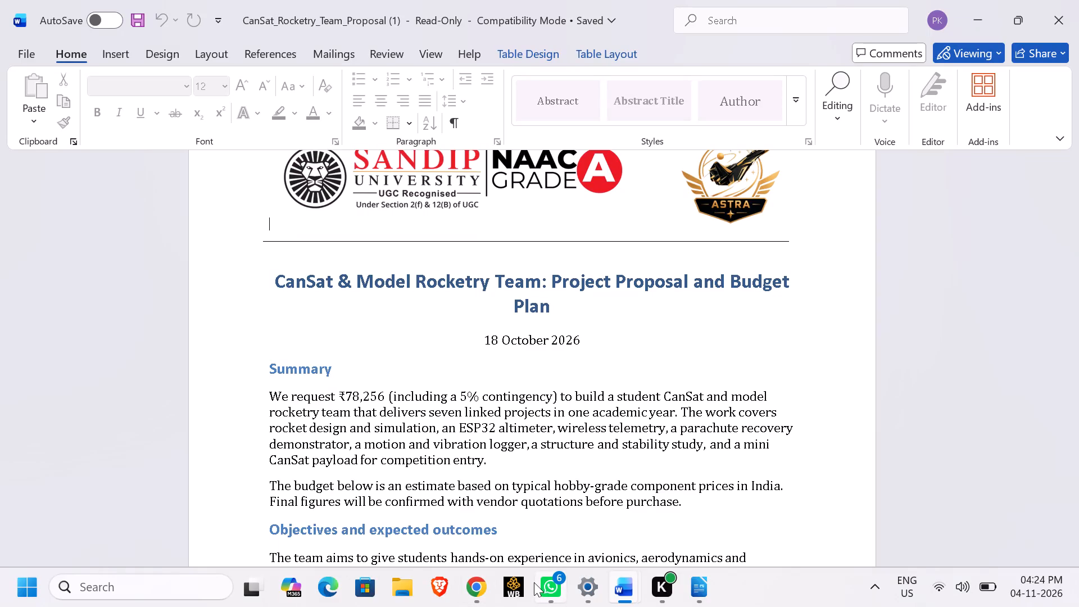
Switch to the Sandip University club budget proposal and review its first page, from the logo header through the objectives.
left_click(556, 491)
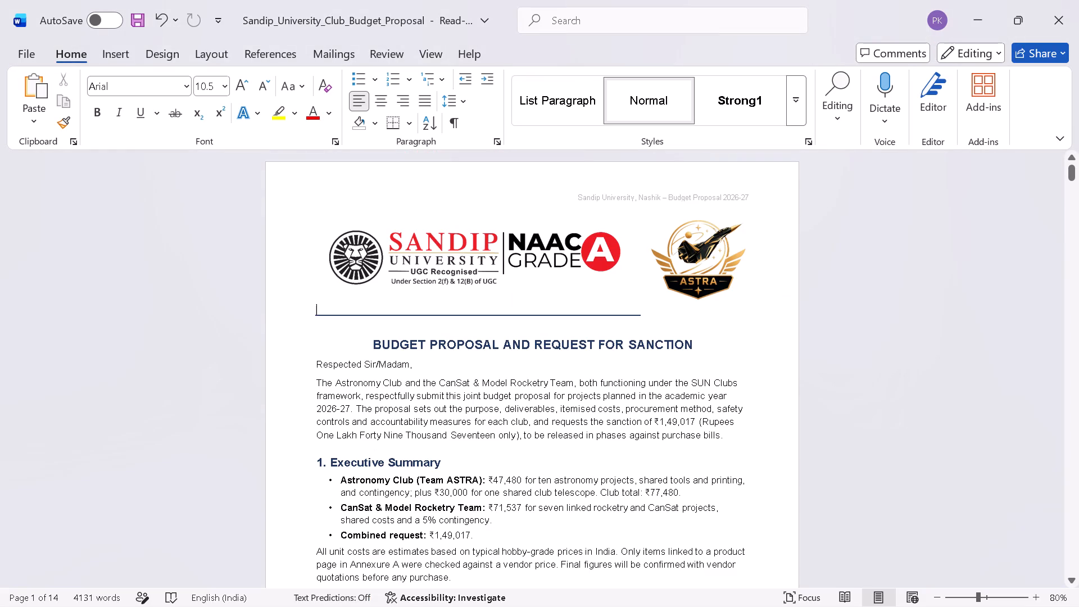
left_click(491, 343)
scroll(480, 405, "down", 1)
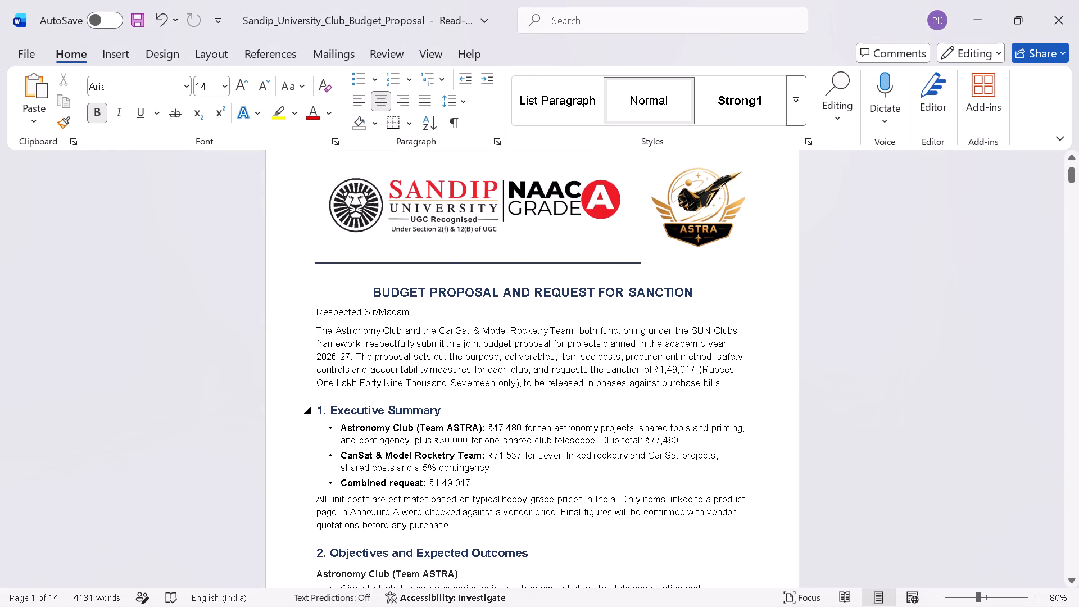
scroll(480, 405, "down", 1)
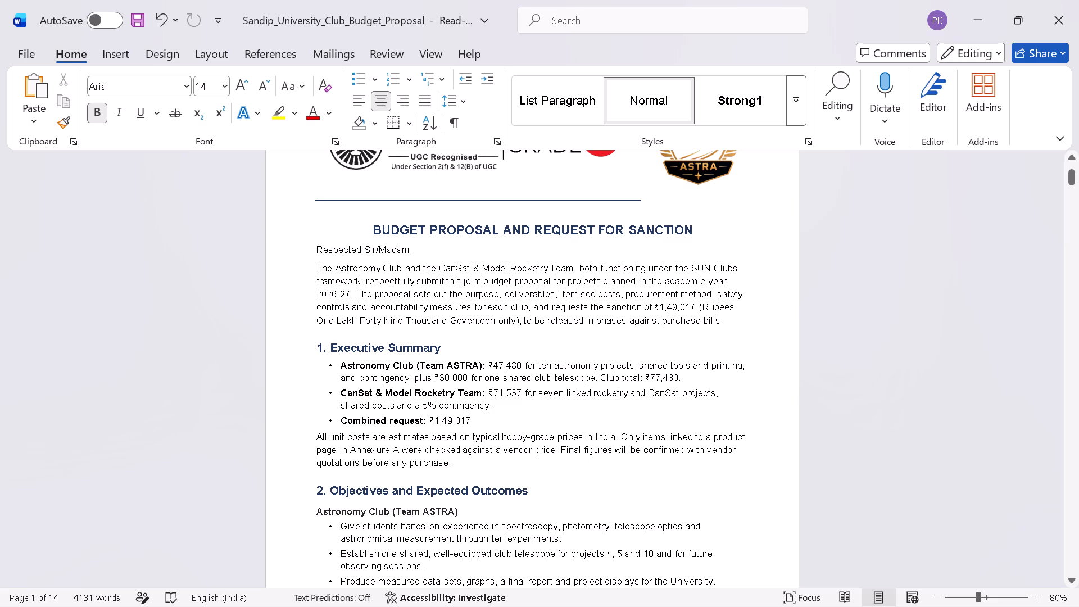
scroll(480, 405, "down", 3)
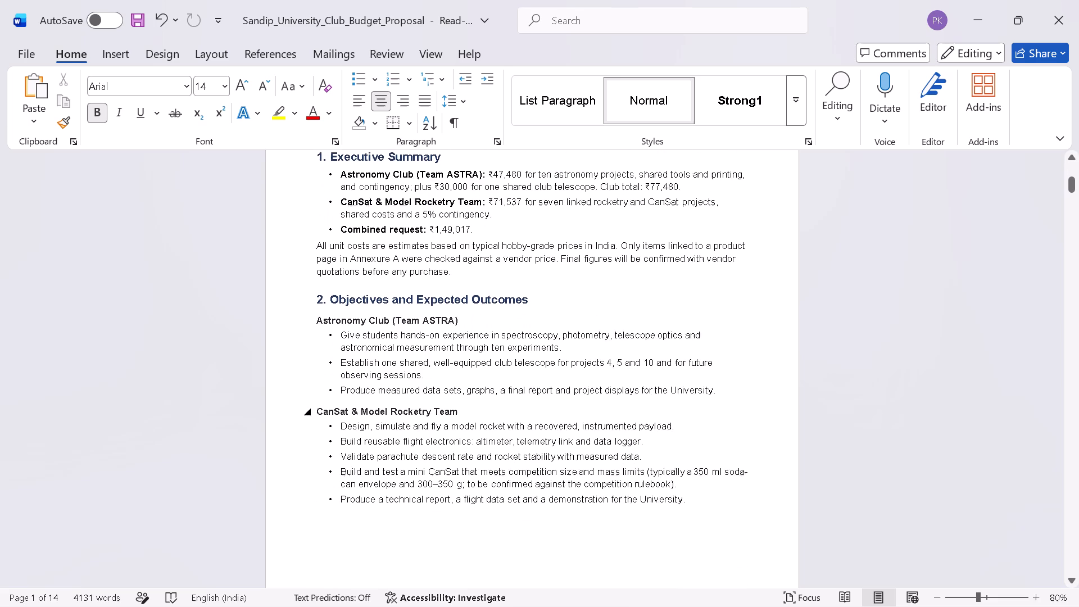
scroll(480, 405, "down", 1)
scroll(480, 405, "up", 3)
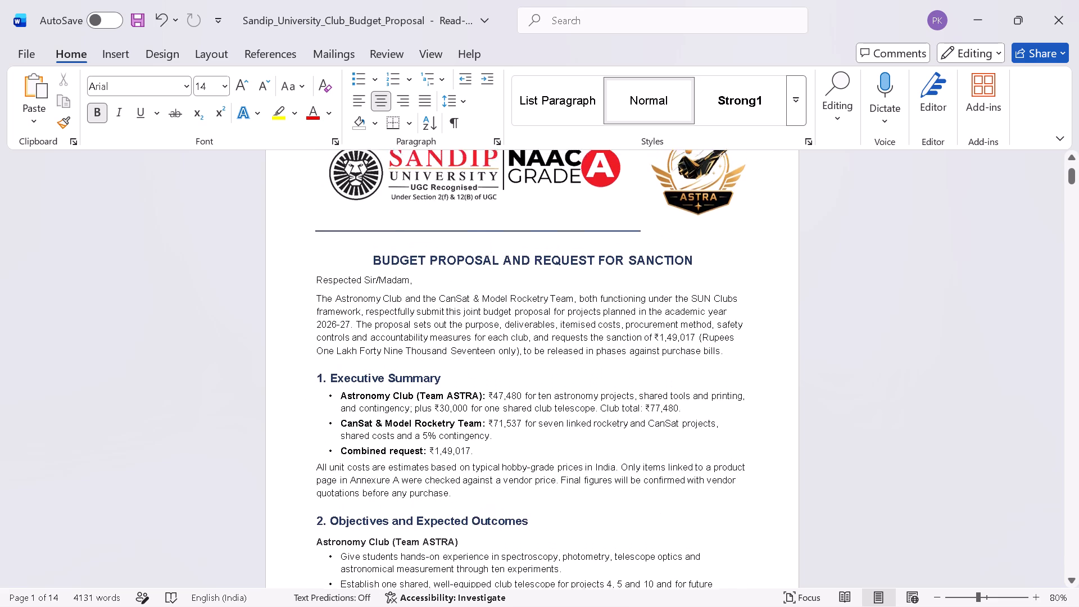
scroll(480, 405, "up", 1)
Justify the text of the entire Sandip University club budget proposal.
key("ctrl+a")
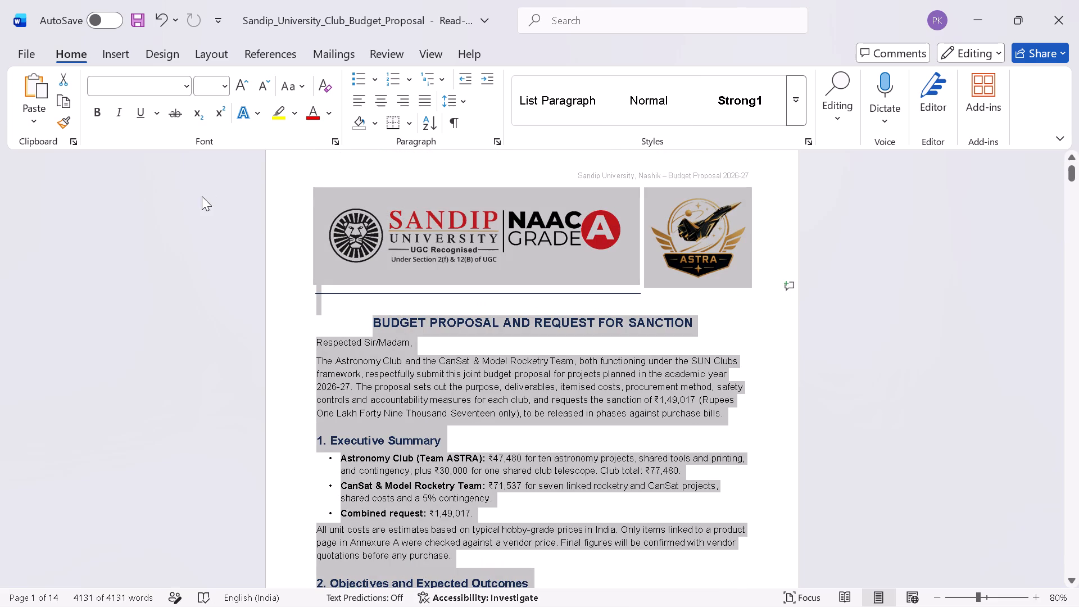
left_click(423, 95)
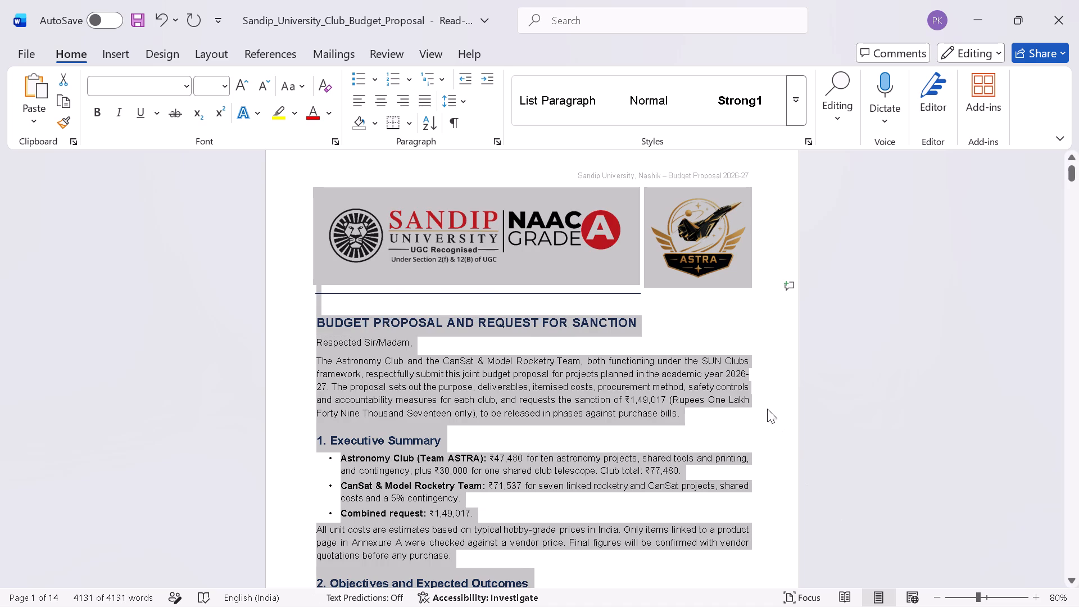
left_click(779, 423)
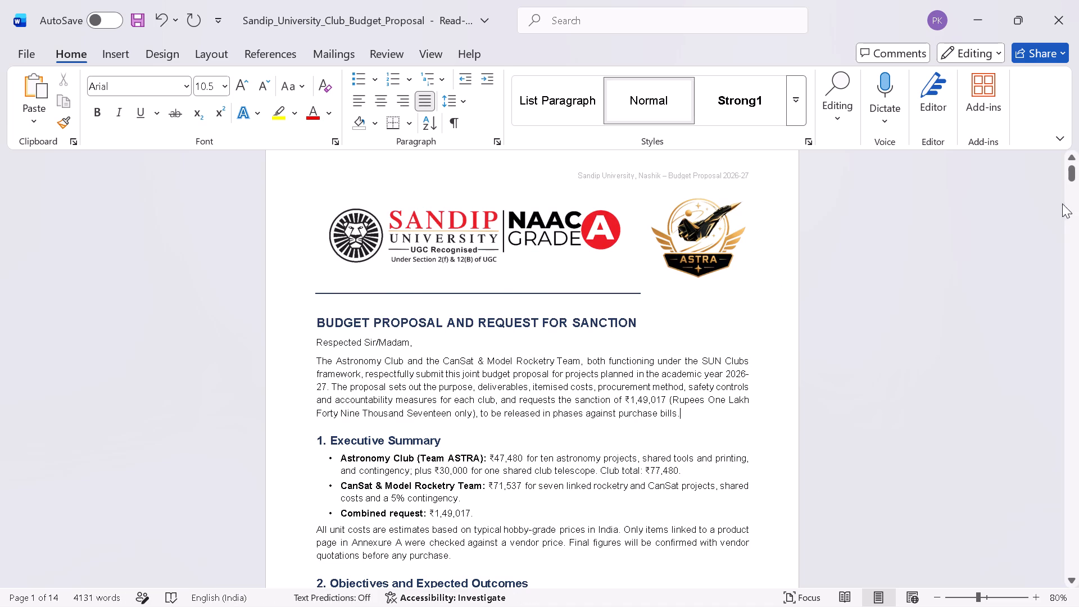
Examine the justified layout page by page, from the consolidated budget and astronomy project tables to the CanSat & Model Rocketry Team section.
triple_click(1072, 574)
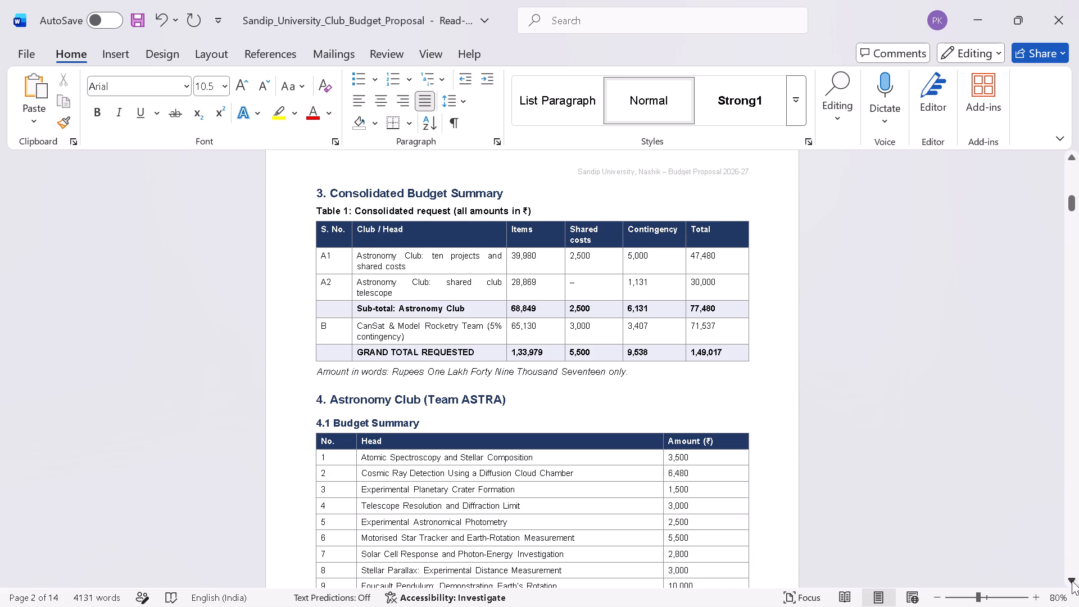
double_click(1072, 581)
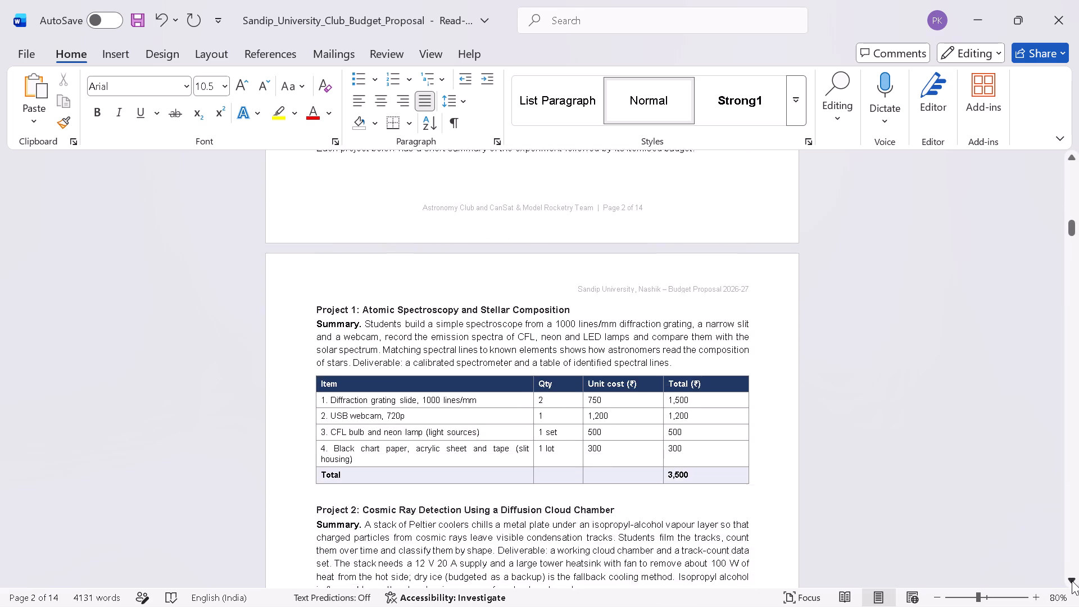
triple_click(1072, 581)
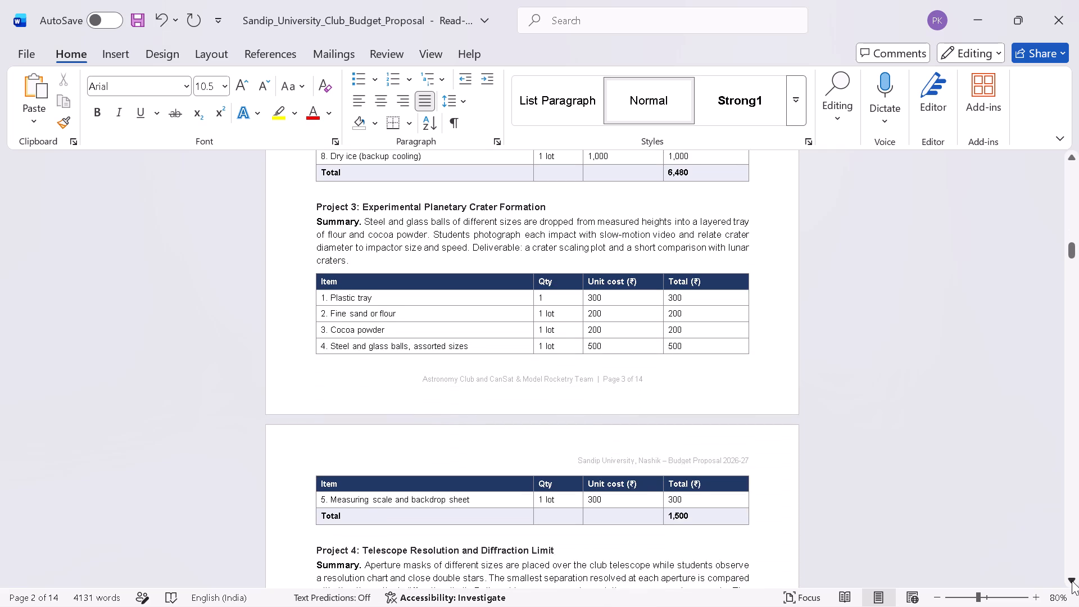
triple_click(1072, 581)
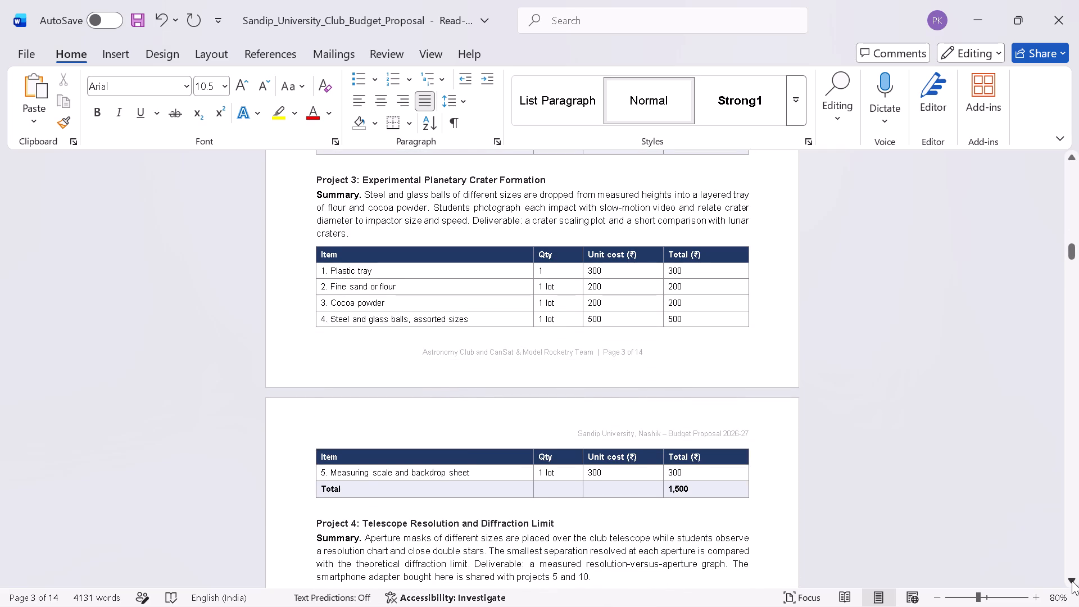
double_click(1072, 581)
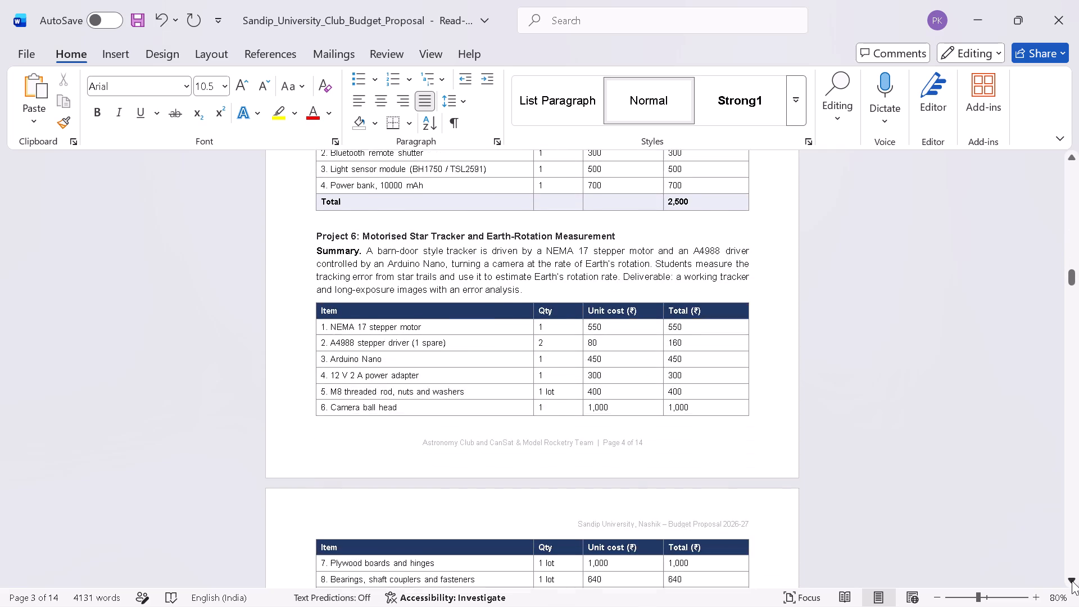
triple_click(1071, 581)
triple_click(1071, 581)
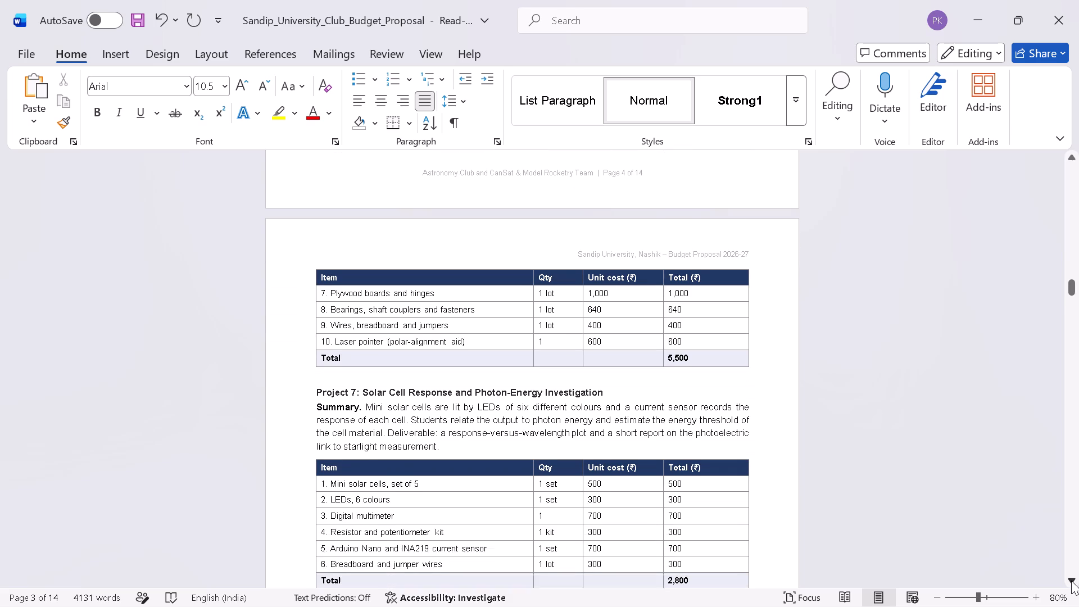
triple_click(1071, 581)
triple_click(1071, 581)
triple_click(1071, 581)
left_click(1071, 581)
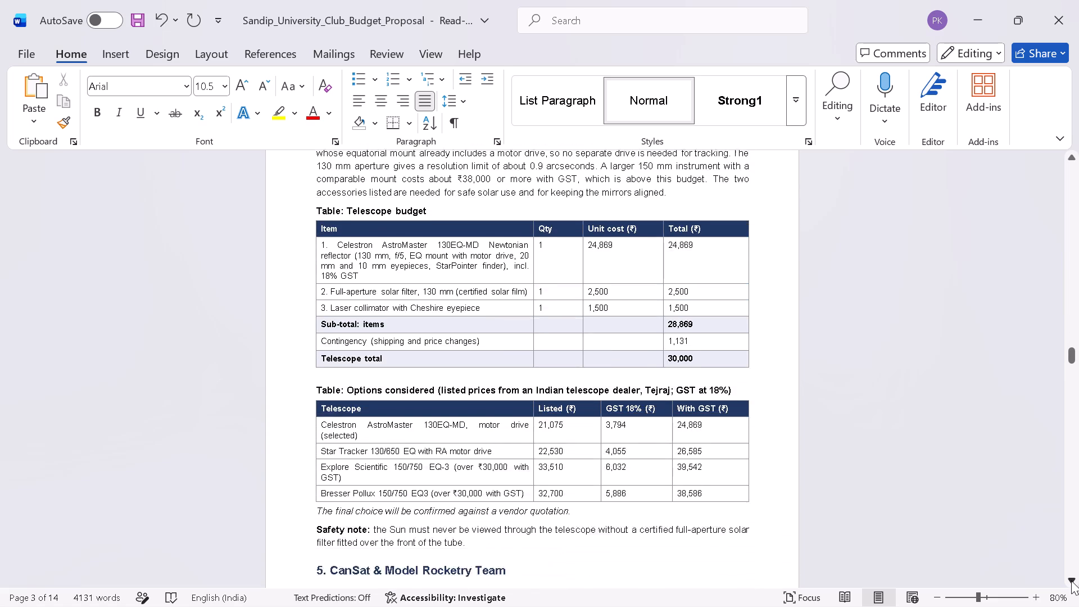
triple_click(1071, 581)
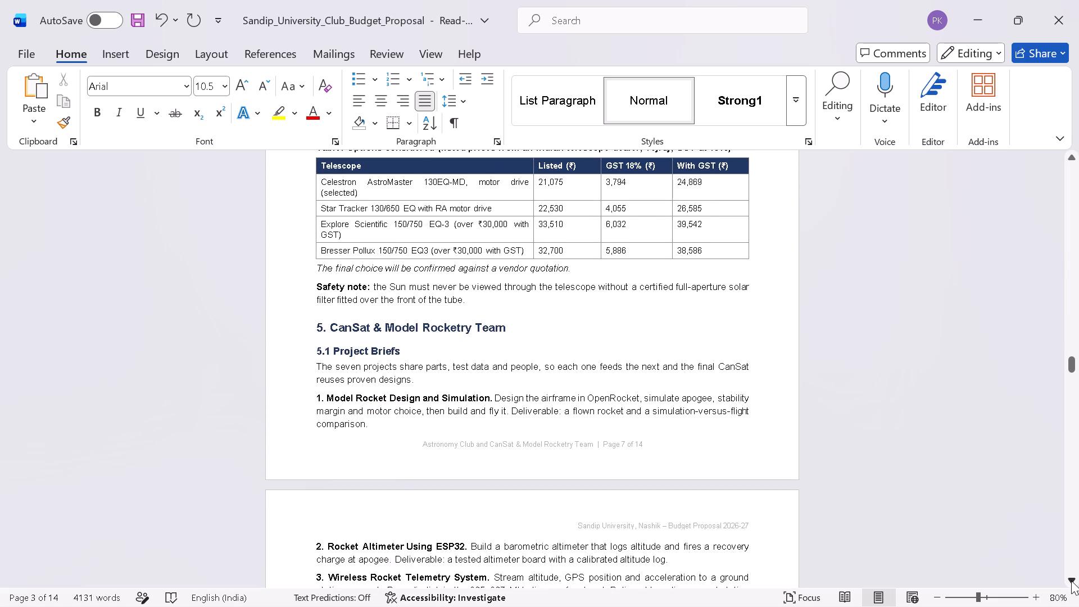
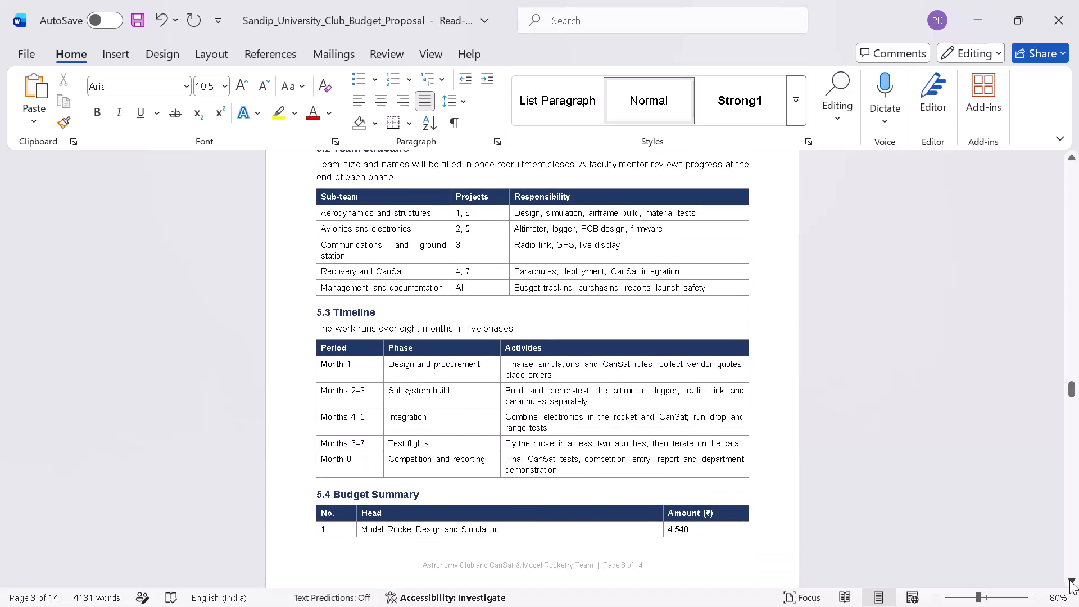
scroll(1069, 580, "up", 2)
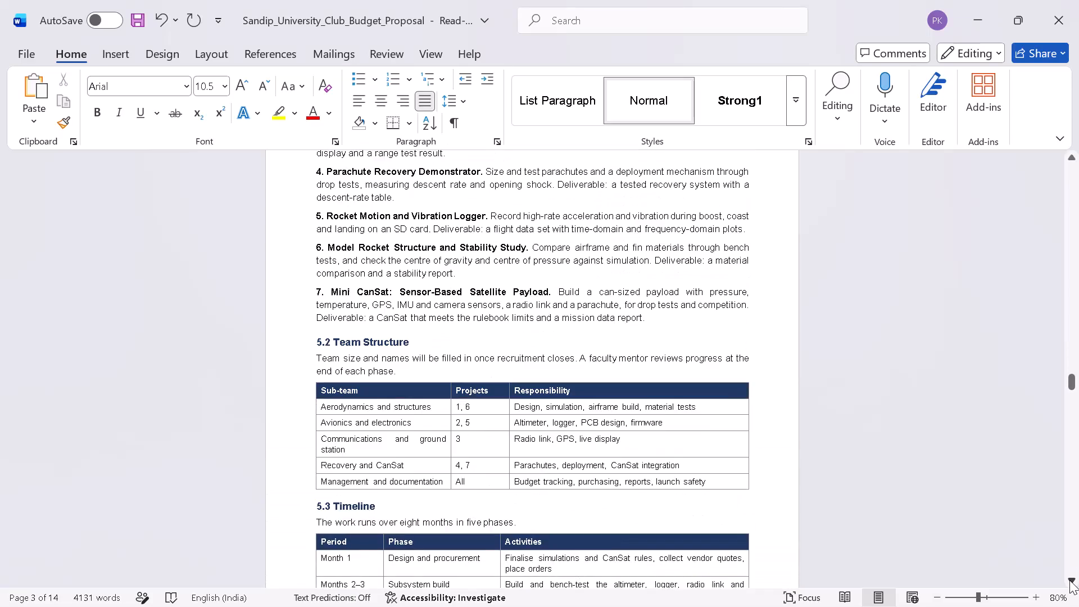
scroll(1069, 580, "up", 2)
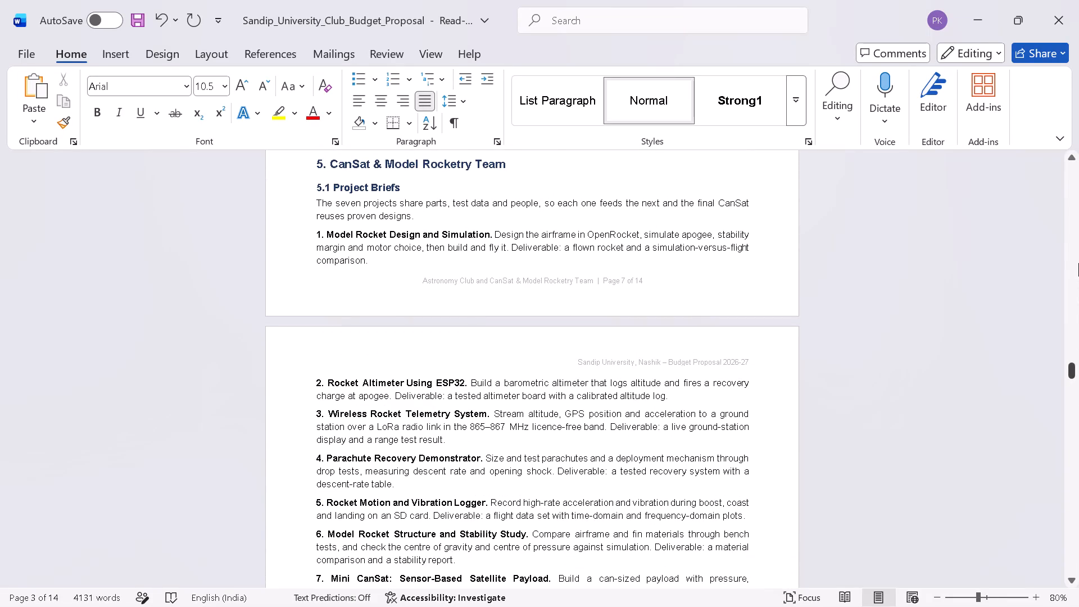
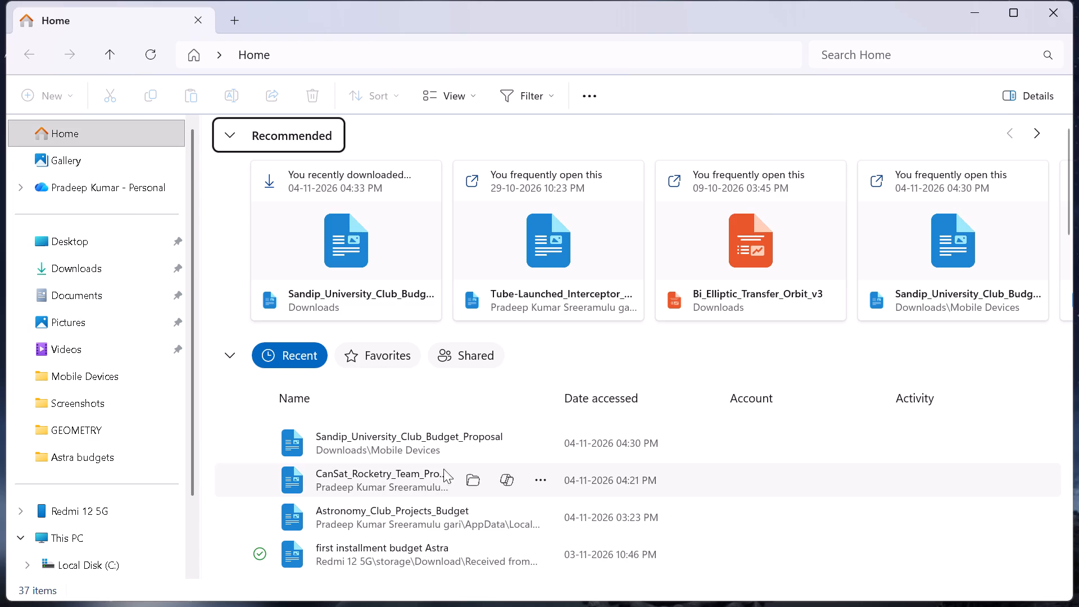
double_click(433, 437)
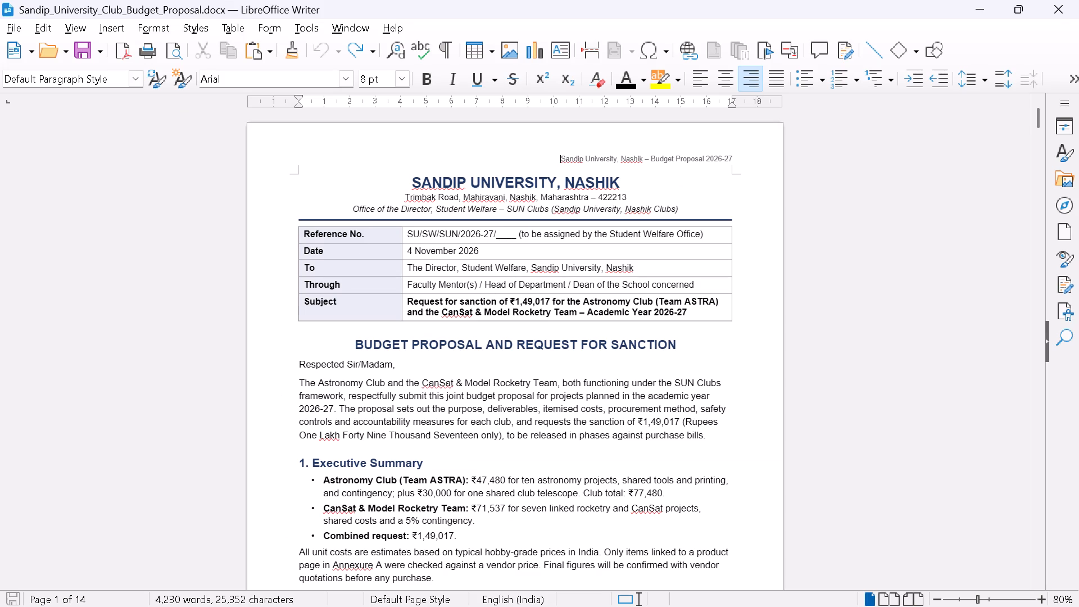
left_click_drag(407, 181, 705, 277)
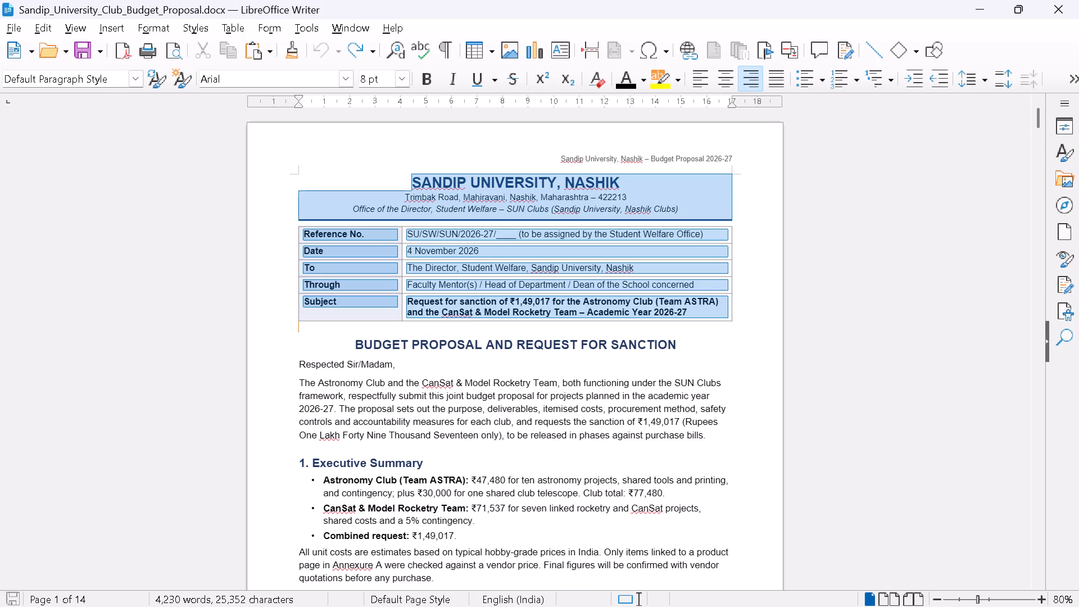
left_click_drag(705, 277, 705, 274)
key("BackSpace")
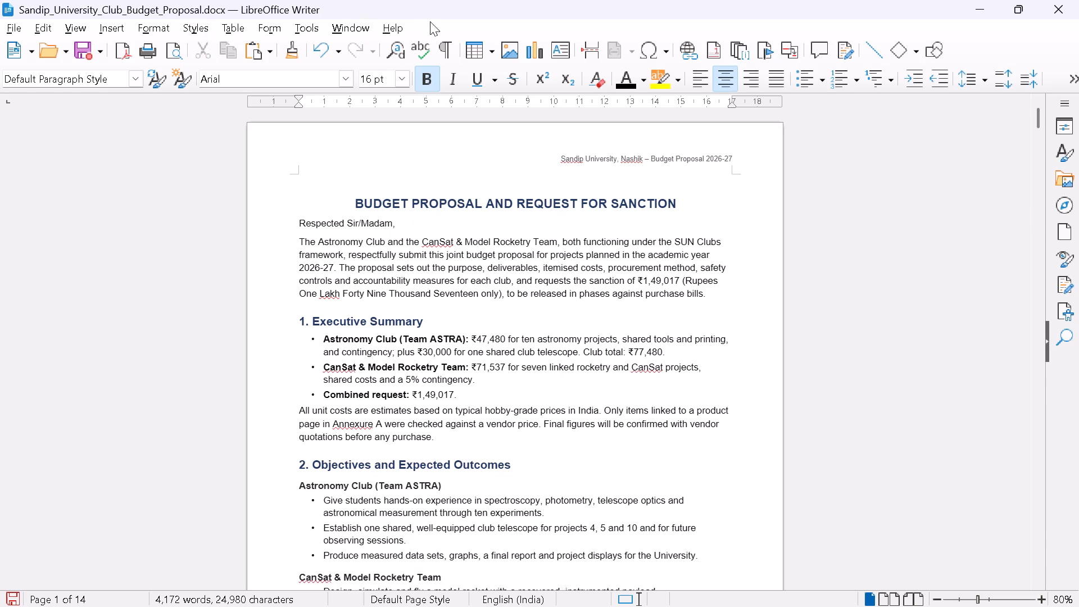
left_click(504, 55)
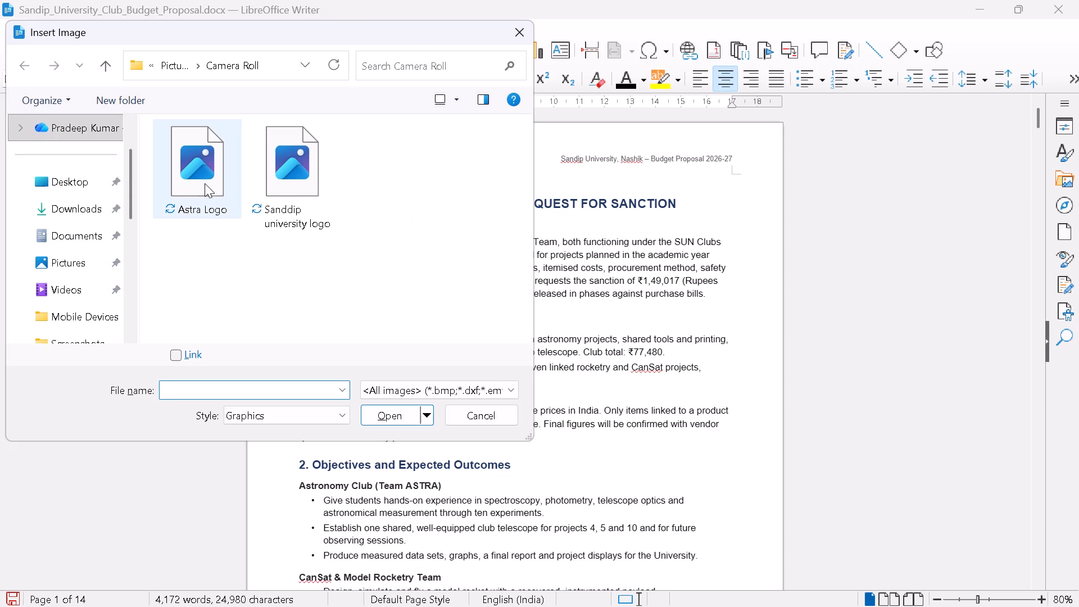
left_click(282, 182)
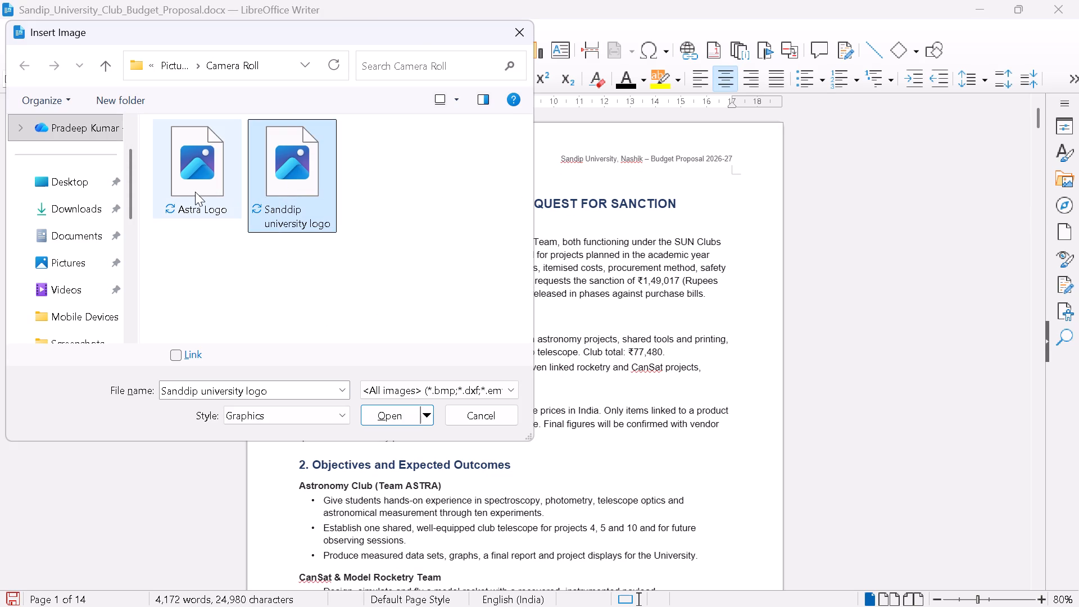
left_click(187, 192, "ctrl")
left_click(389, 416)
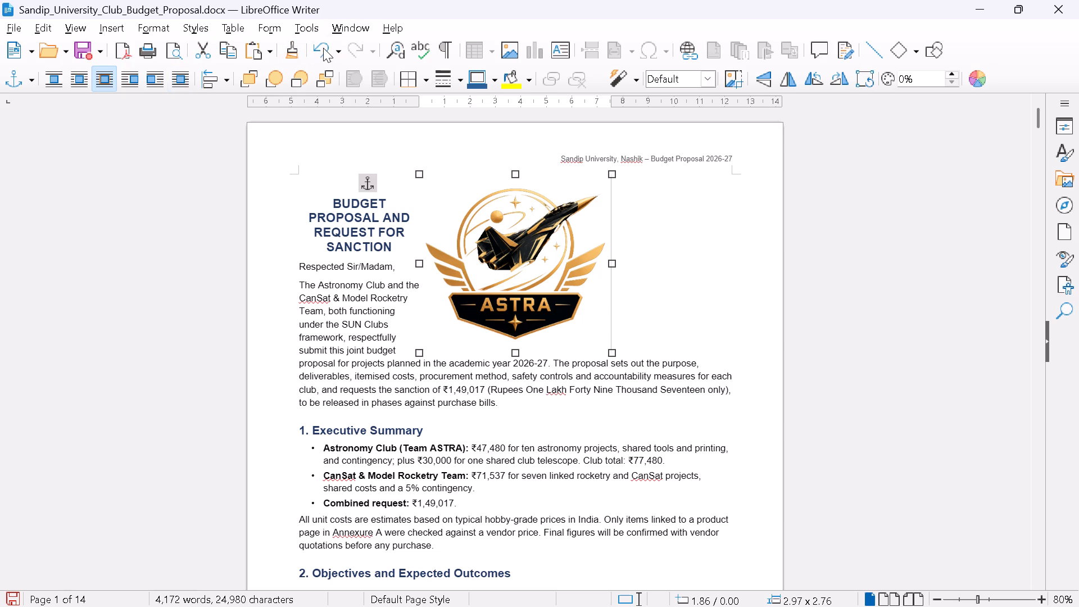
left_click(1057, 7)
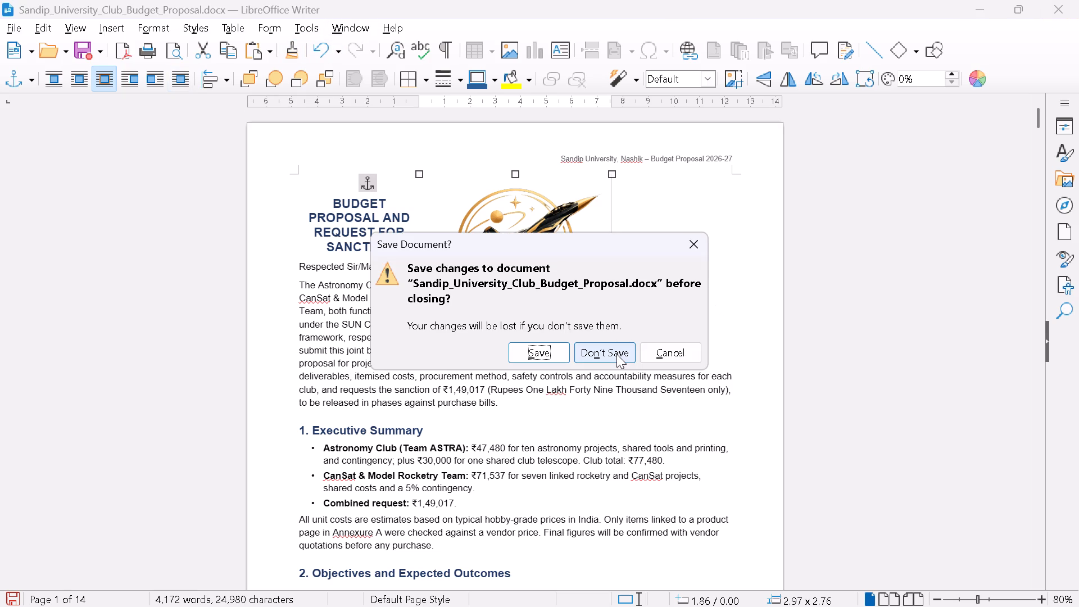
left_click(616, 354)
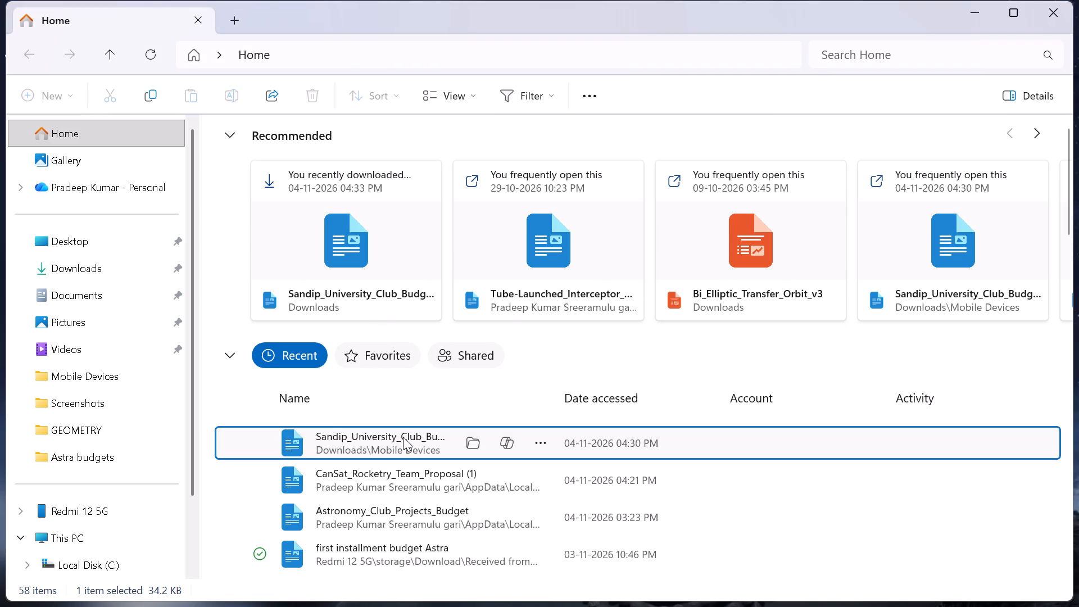
Open Sandip_University_Club_Budget_Proposal from the recent files in Word and return to its first page with the logos.
right_click(403, 437)
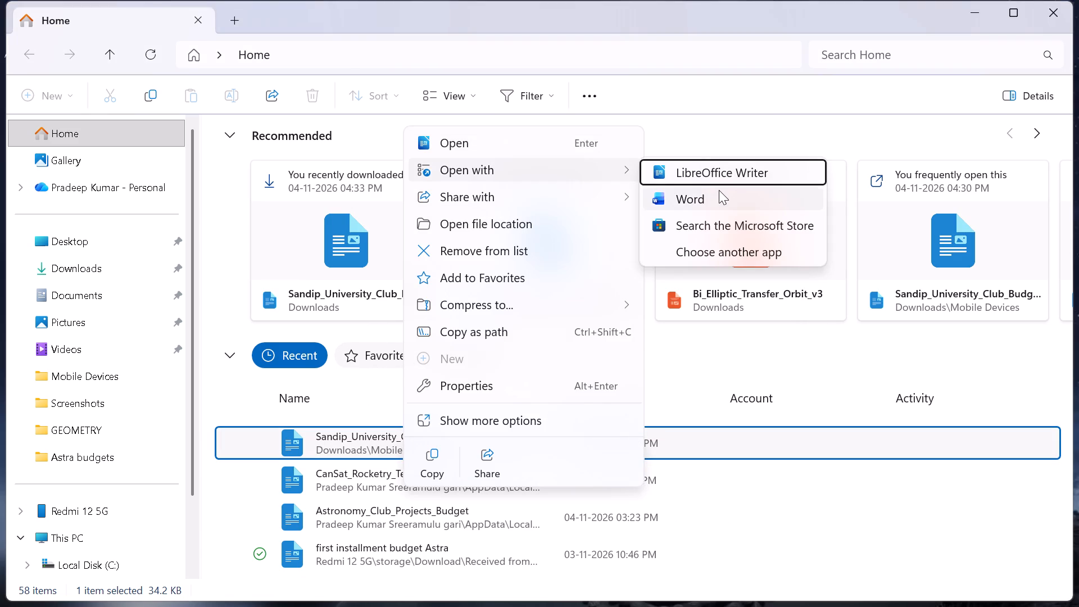
left_click(723, 196)
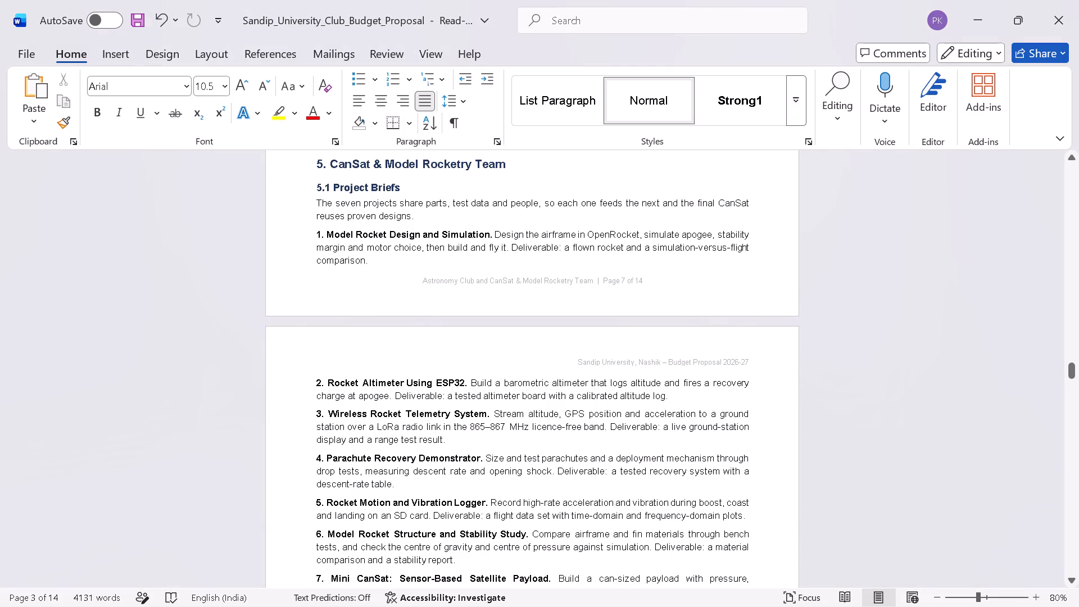
scroll(423, 255, "up", 7)
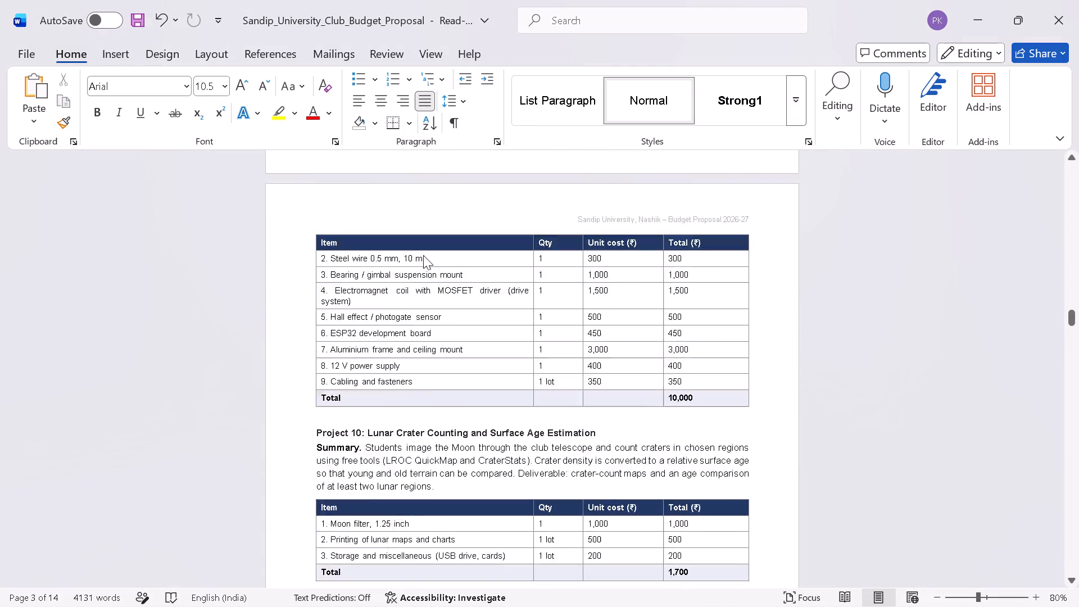
scroll(423, 255, "up", 7)
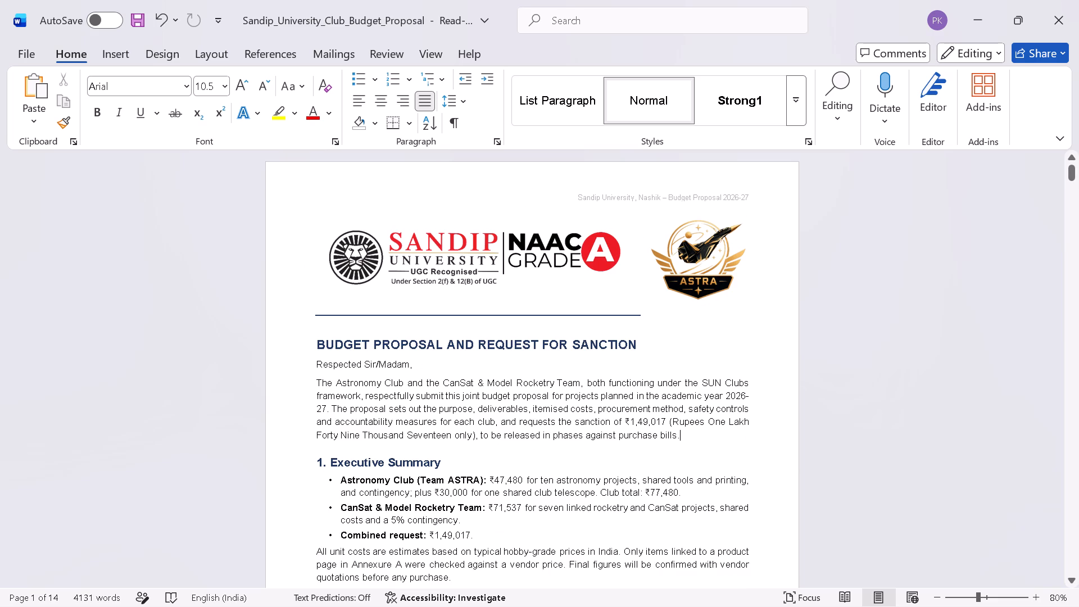
Close the proposal, saving it in the Mobile Devices folder and merging the changes into the original copy.
left_click(1058, 7)
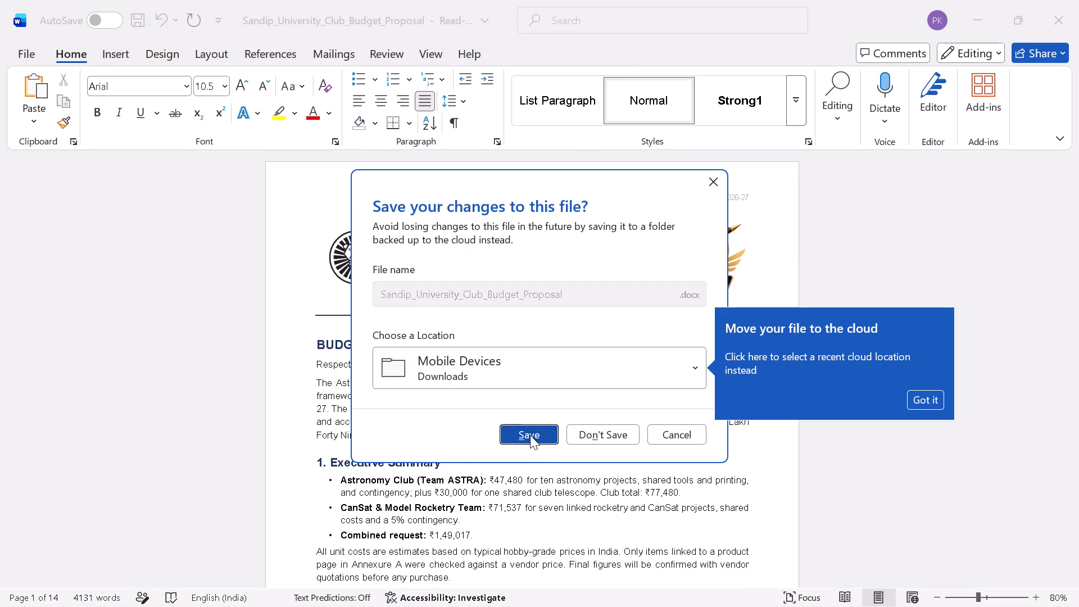
left_click(586, 294)
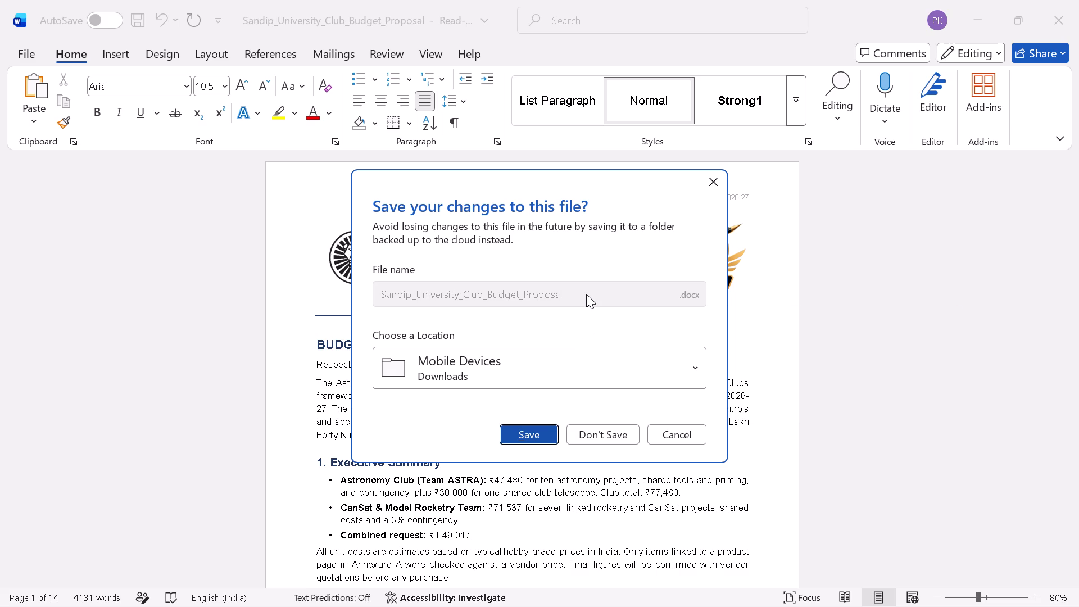
left_click(520, 434)
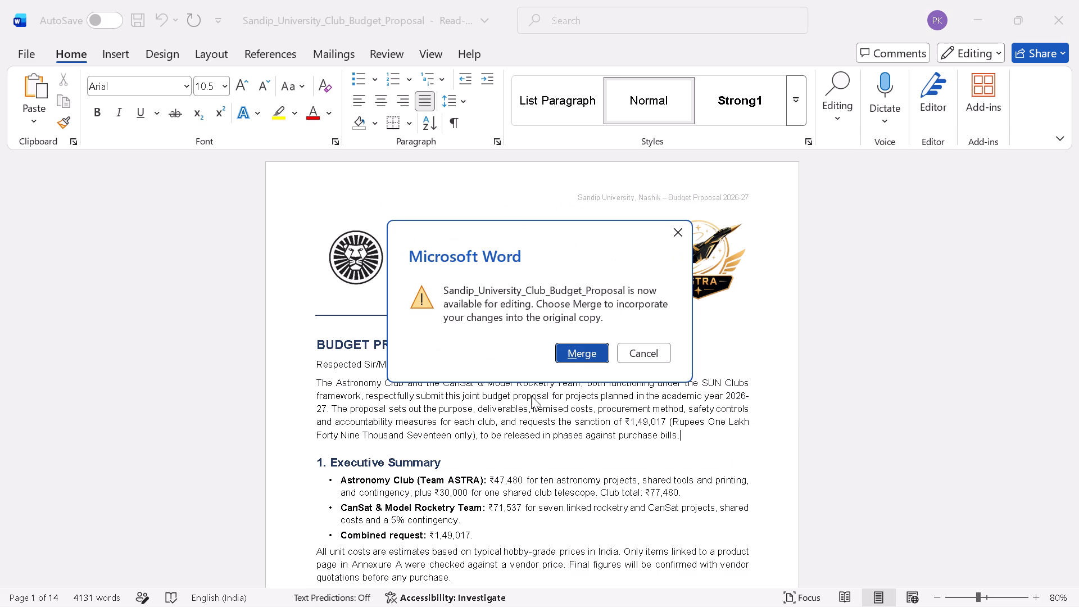
left_click(575, 351)
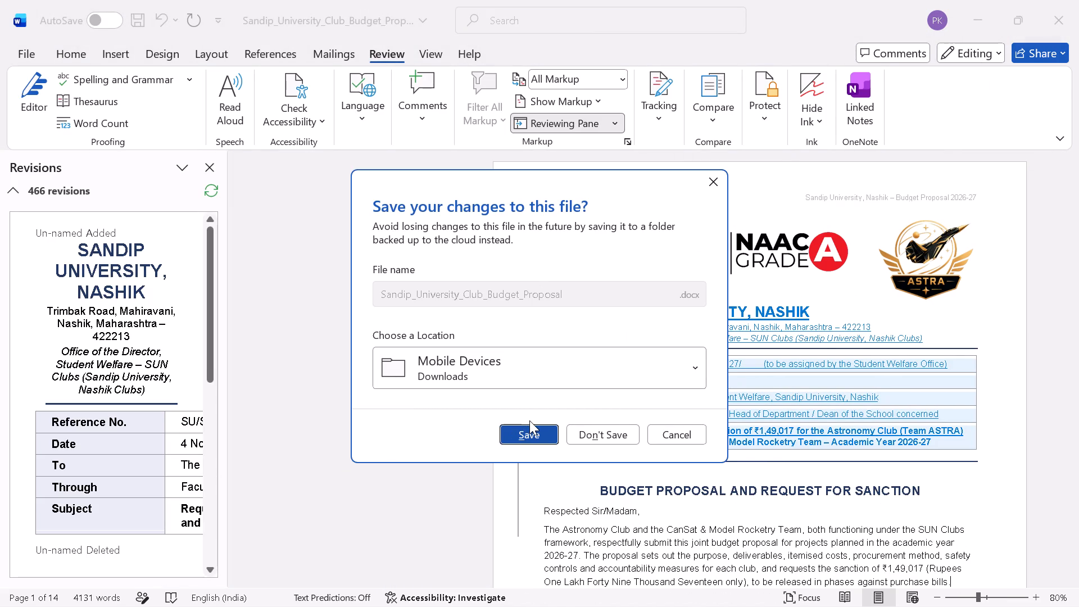
left_click(536, 438)
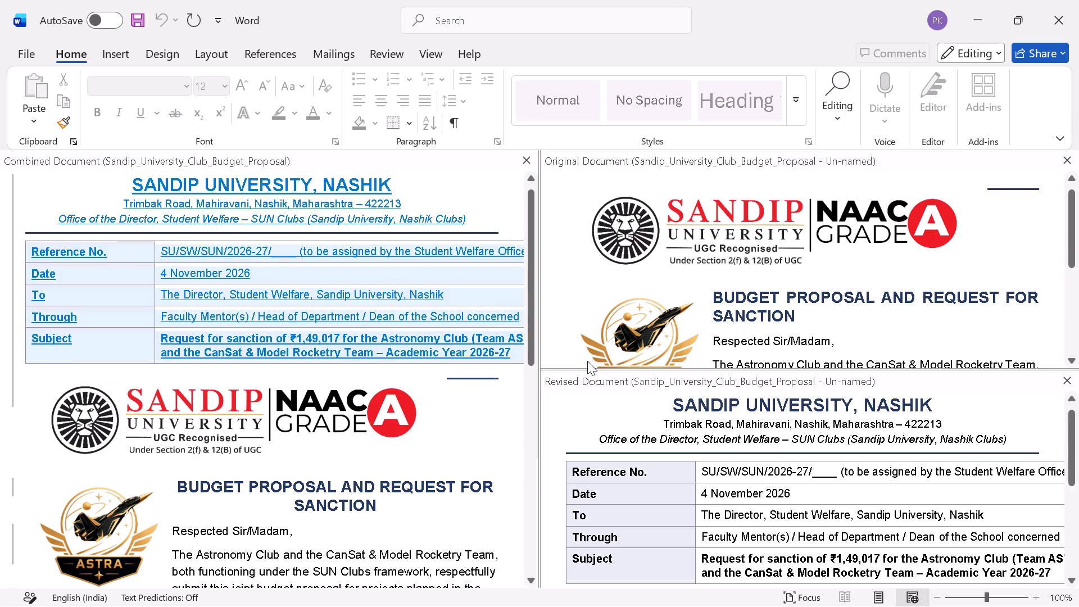
Compare the combined, original and revised versions of the proposal, and close the comparison and the remaining proposal window.
scroll(430, 364, "up", 1)
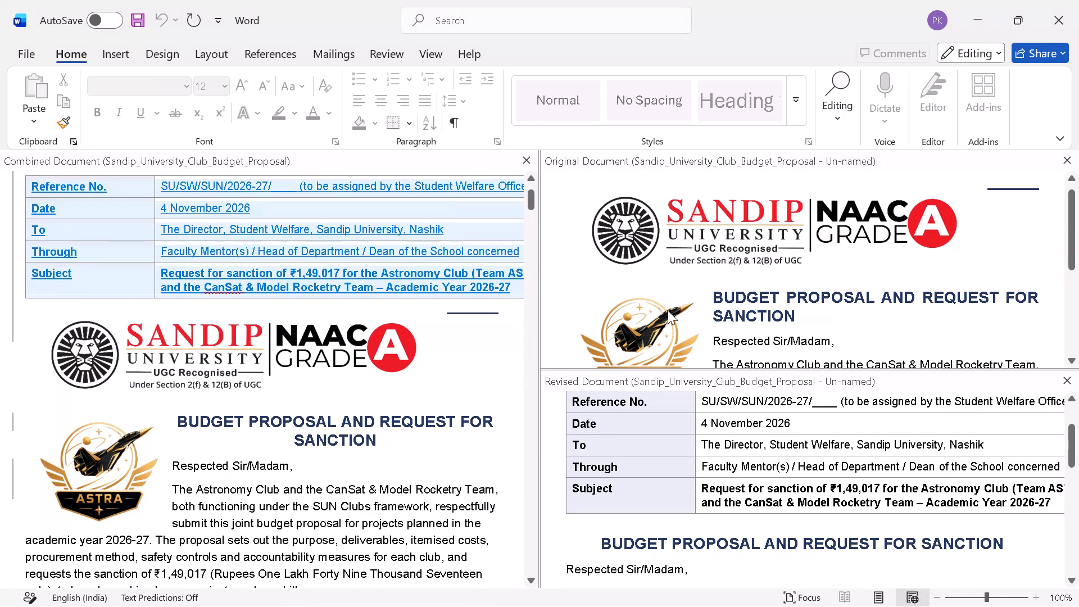
scroll(721, 318, "down", 1)
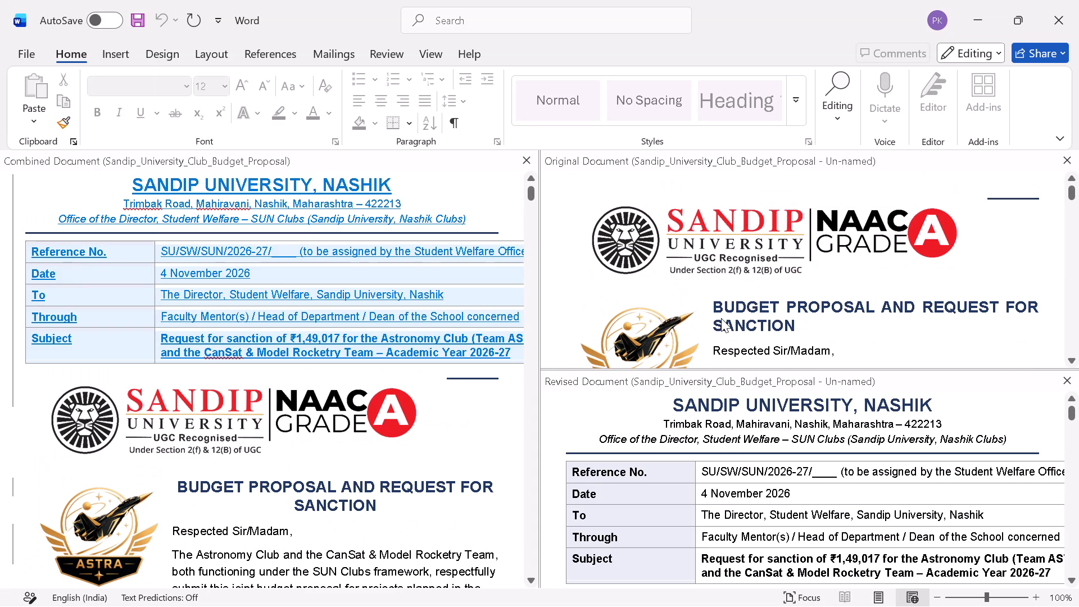
scroll(721, 318, "down", 1)
scroll(721, 318, "up", 1)
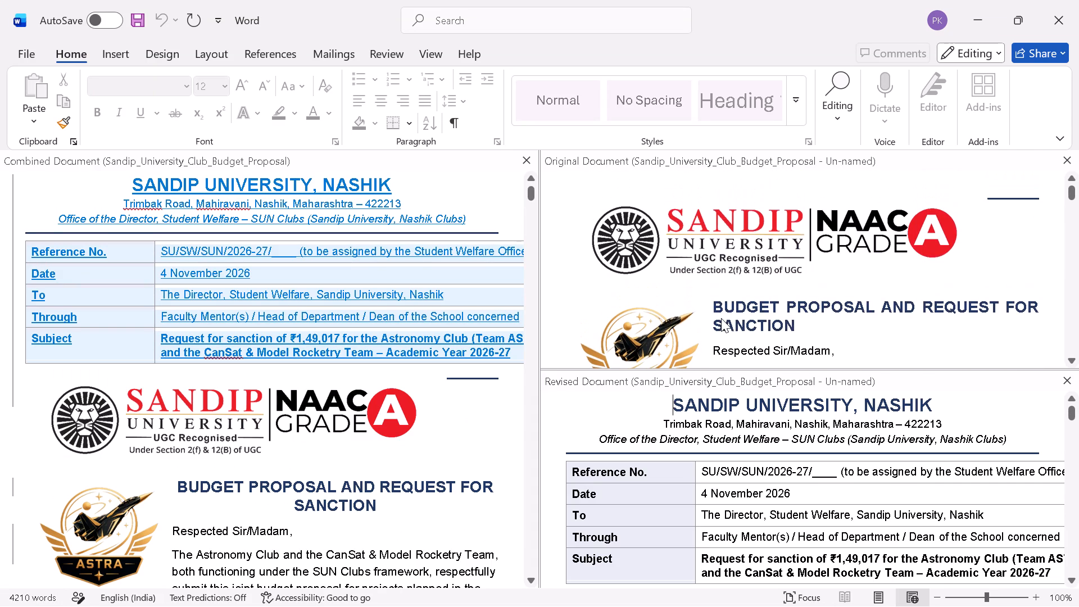
left_click(1064, 161)
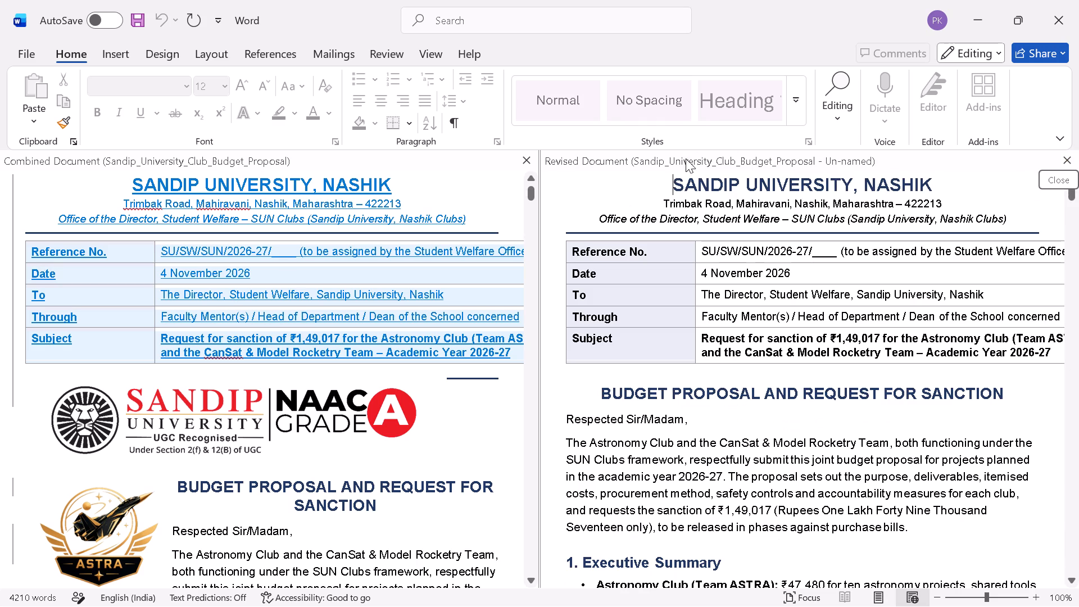
scroll(820, 226, "up", 1)
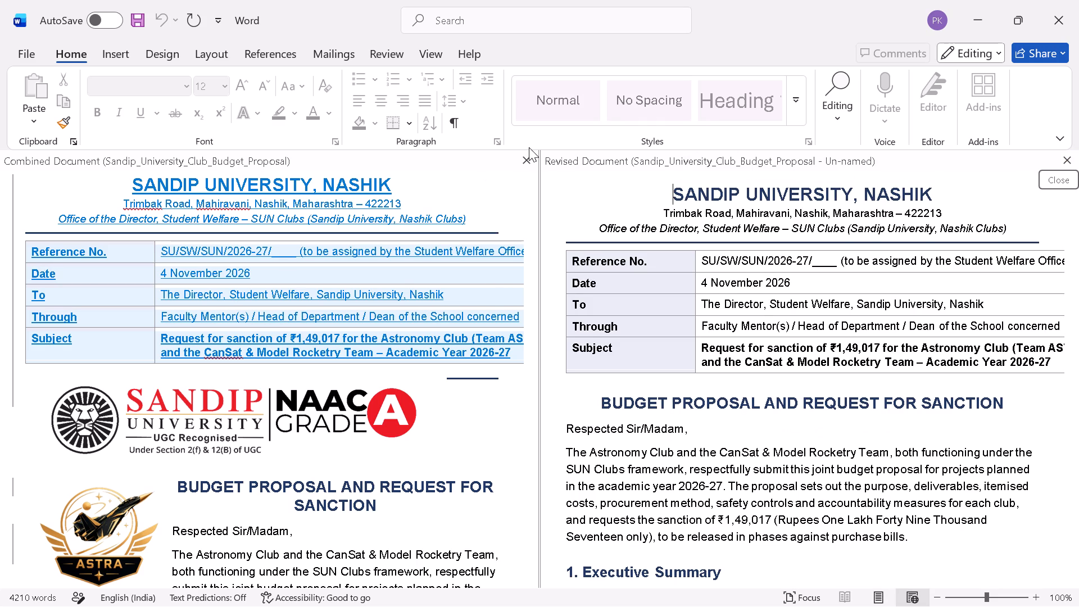
left_click(524, 162)
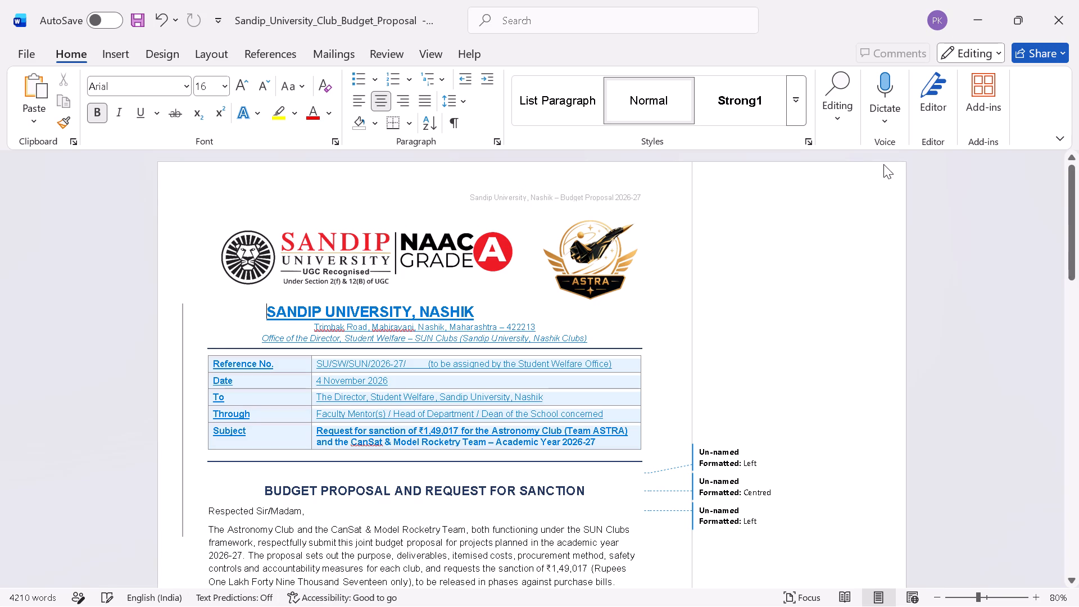
left_click(1062, 11)
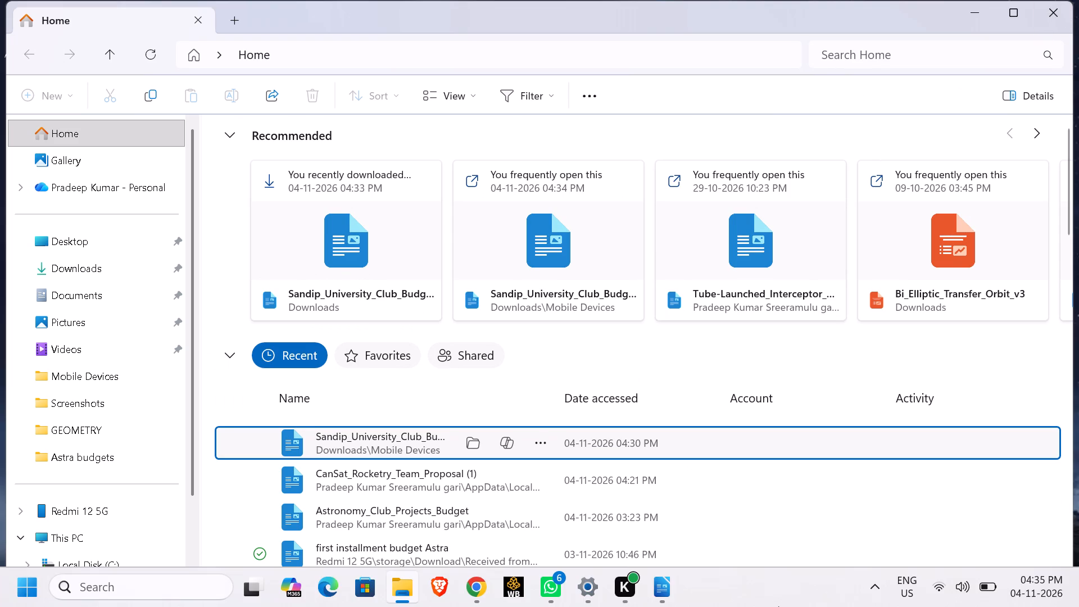
Reopen the merged Sandip_University_Club_Budget_Proposal from the recent files in Word and maximise its window.
right_click(401, 439)
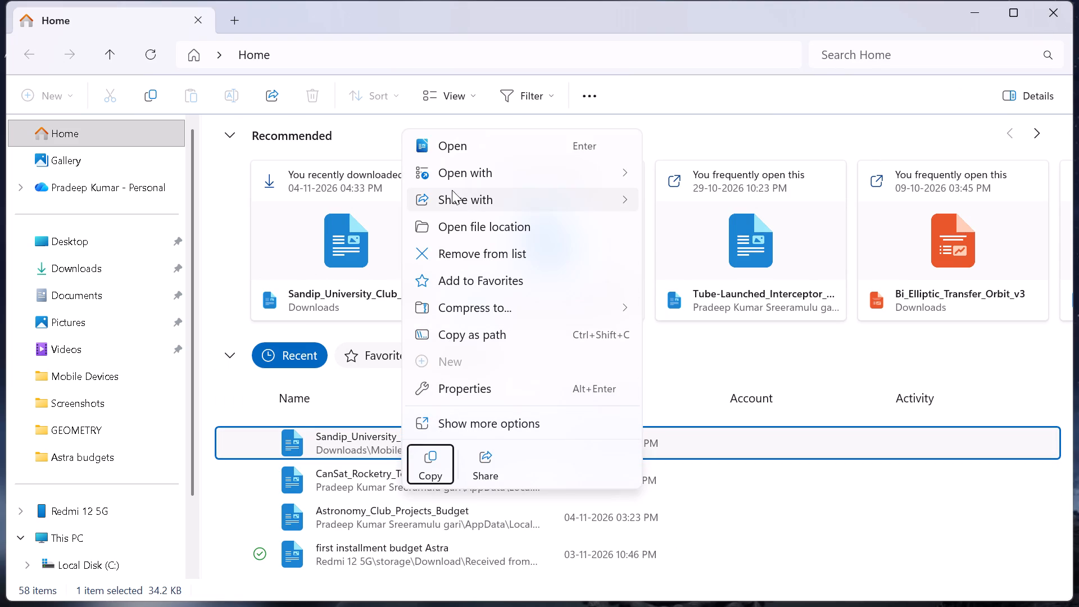
left_click(692, 196)
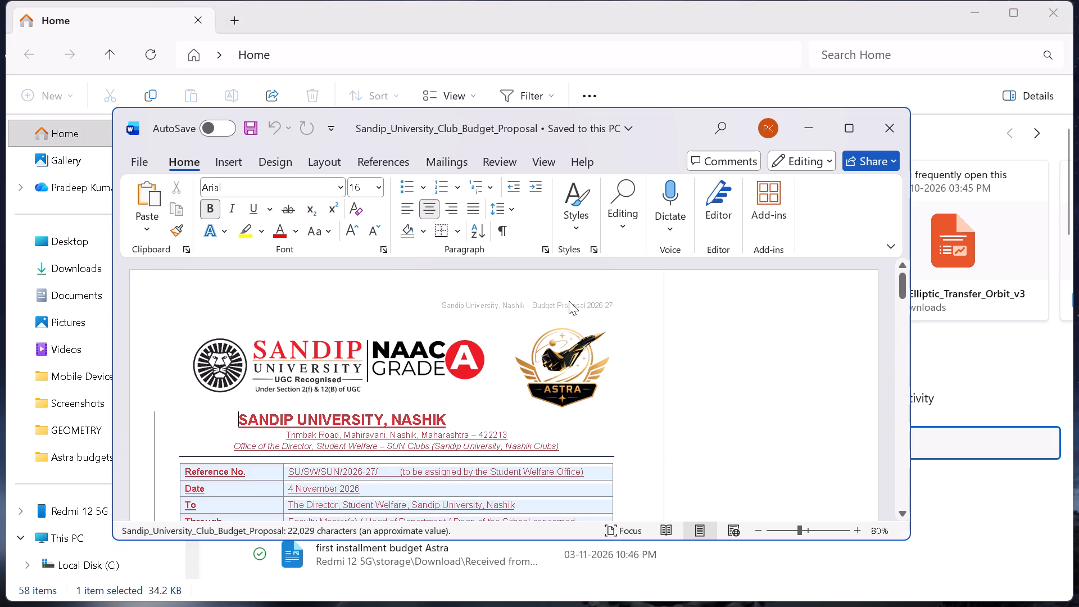
left_click(849, 126)
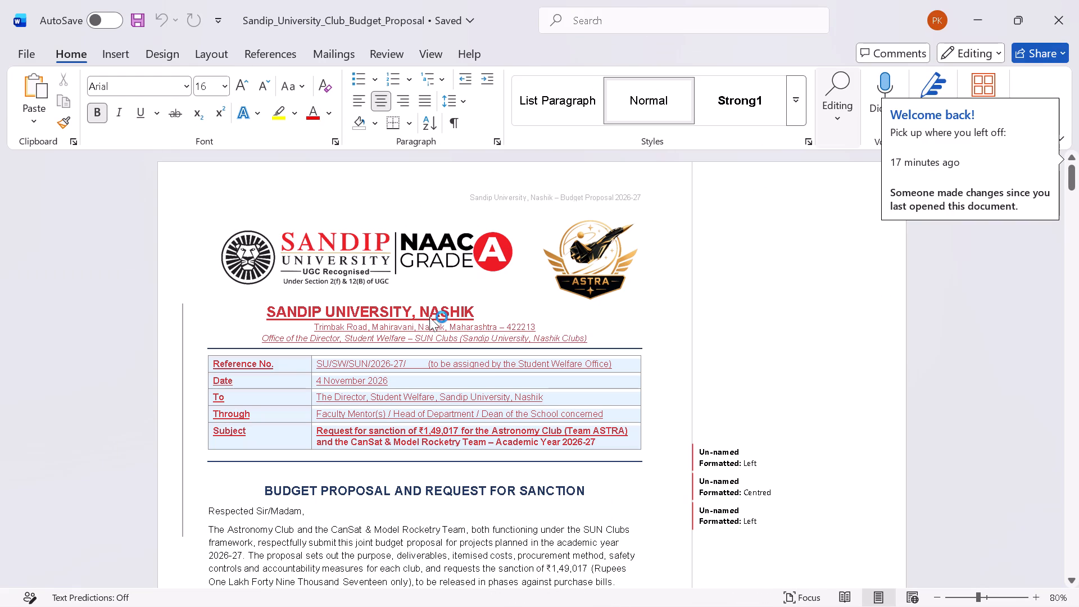
Look through the merged proposal's letterhead, executive summary, project tables and tracked formatting changes, and close it.
scroll(432, 325, "down", 1)
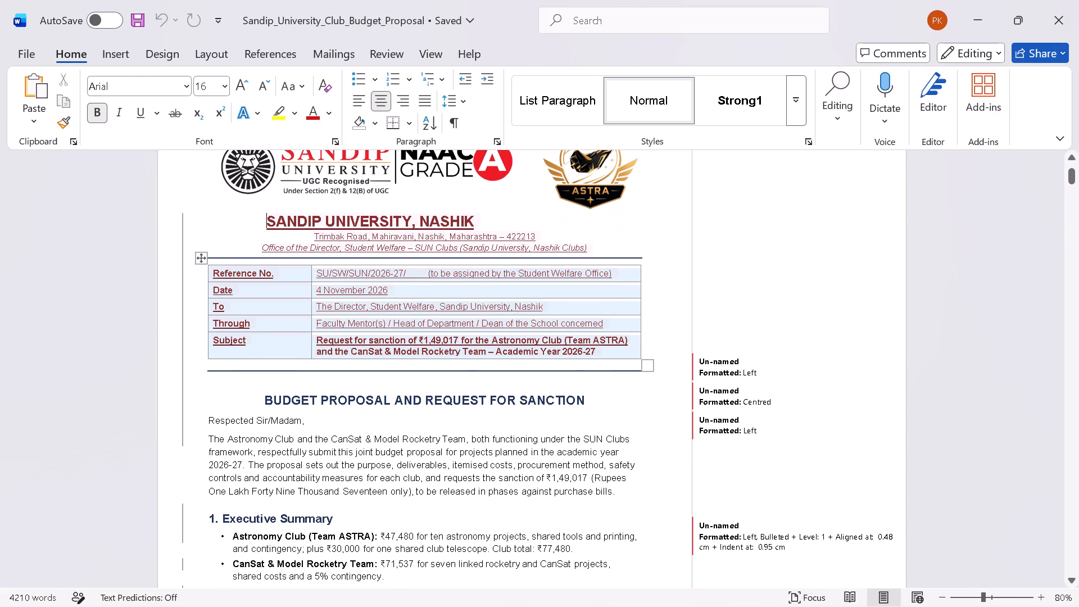
scroll(432, 325, "down", 2)
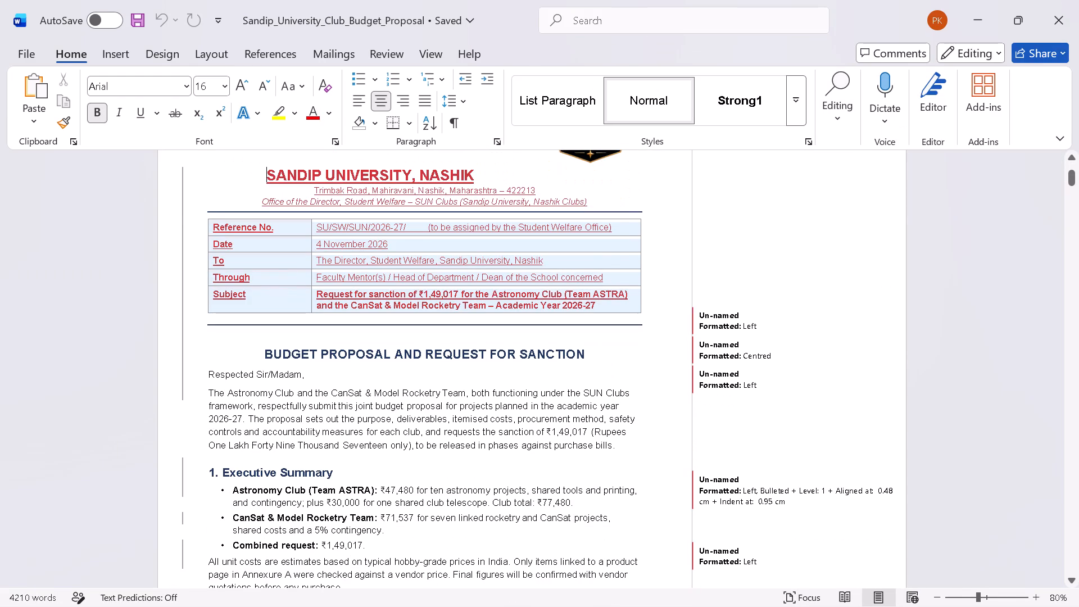
scroll(432, 325, "down", 1)
scroll(432, 325, "up", 1)
scroll(432, 325, "down", 2)
scroll(432, 325, "up", 1)
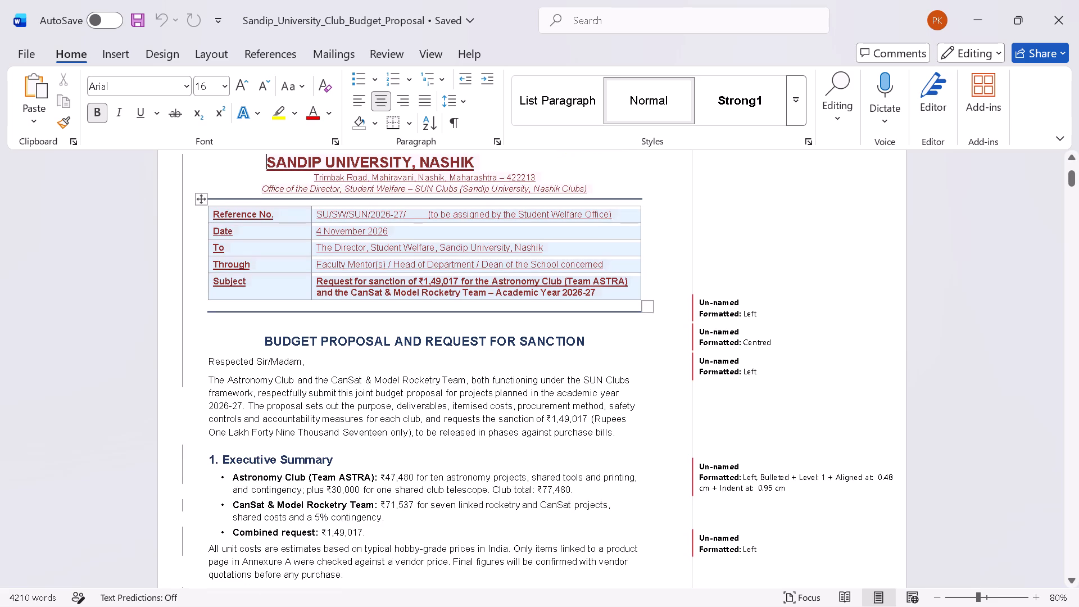
scroll(415, 259, "up", 2)
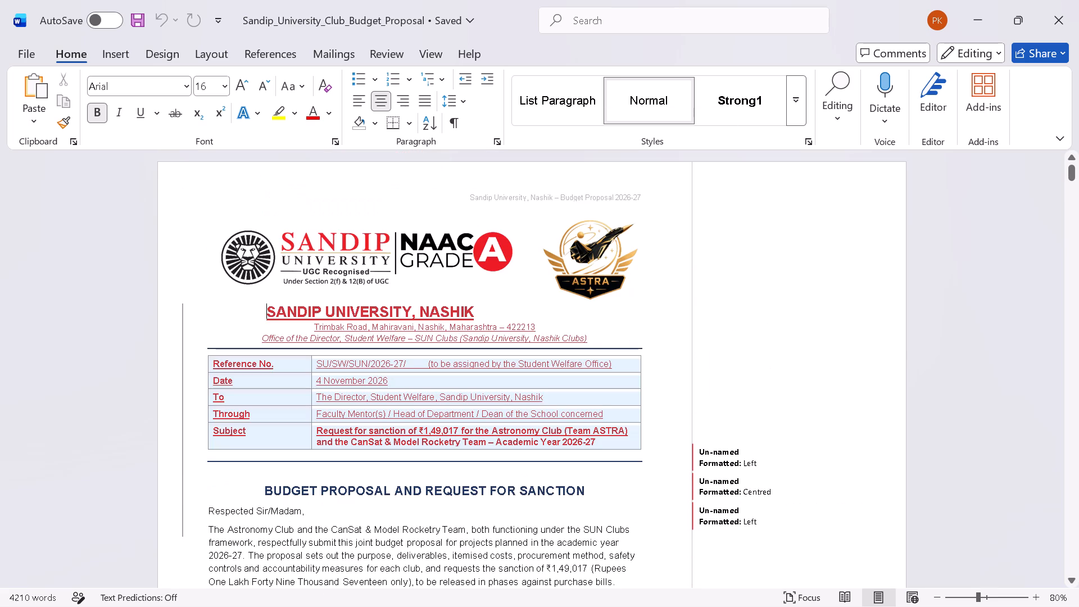
scroll(415, 259, "up", 1)
scroll(415, 259, "down", 10)
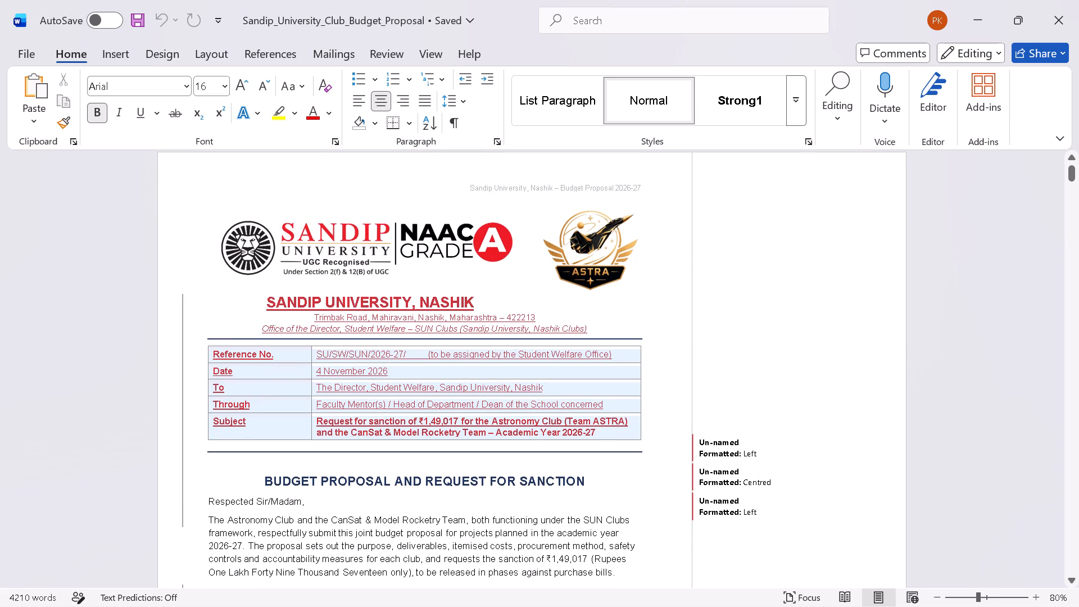
scroll(415, 259, "down", 17)
scroll(415, 259, "up", 8)
scroll(415, 259, "down", 20)
scroll(415, 259, "down", 1)
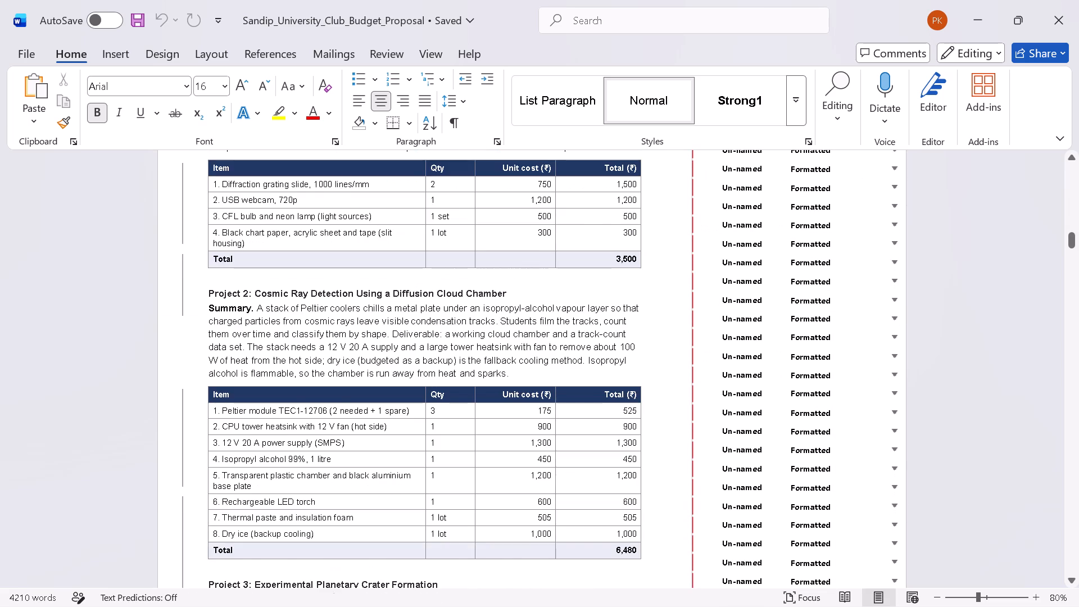
scroll(415, 259, "up", 8)
scroll(415, 259, "up", 18)
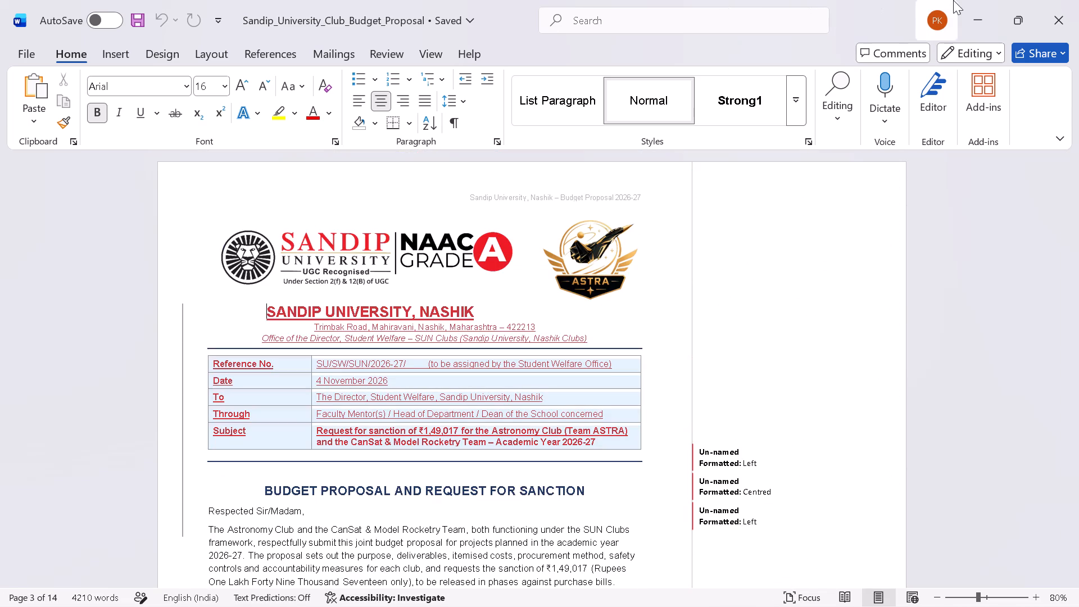
left_click(1065, 18)
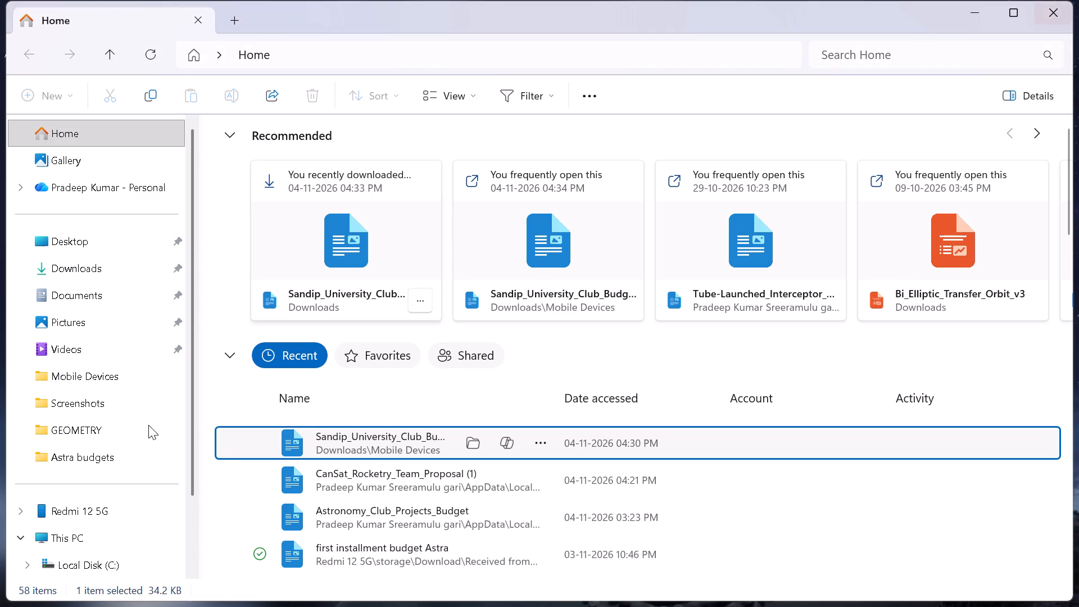
Open Sandip_University_Club_Budget_Proposal from the Downloads folder in Word, skim its first page and enable editing.
left_click(89, 257)
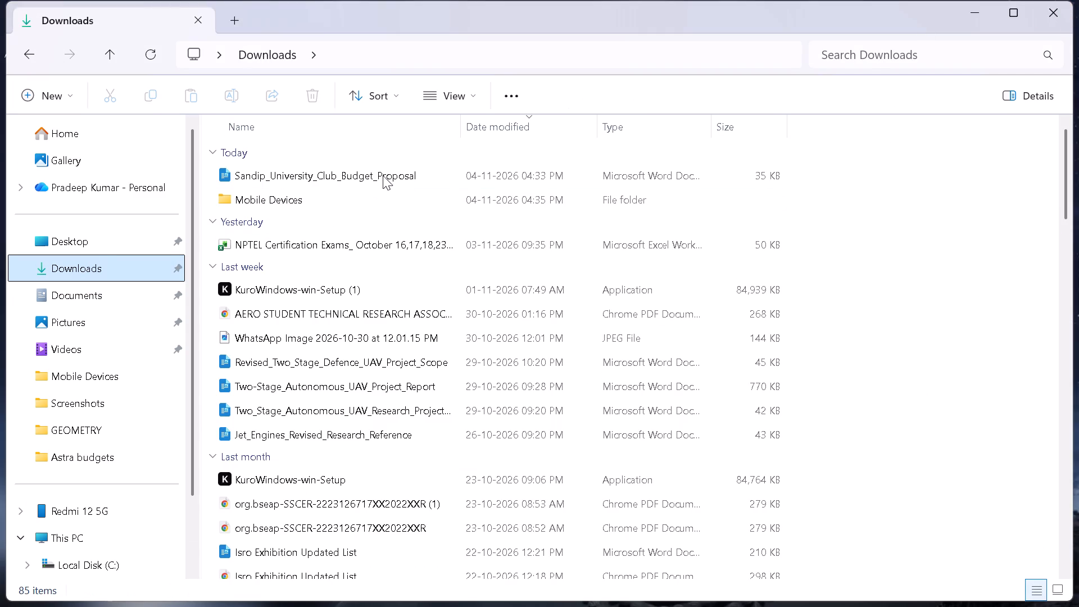
left_click(457, 167)
right_click(457, 167)
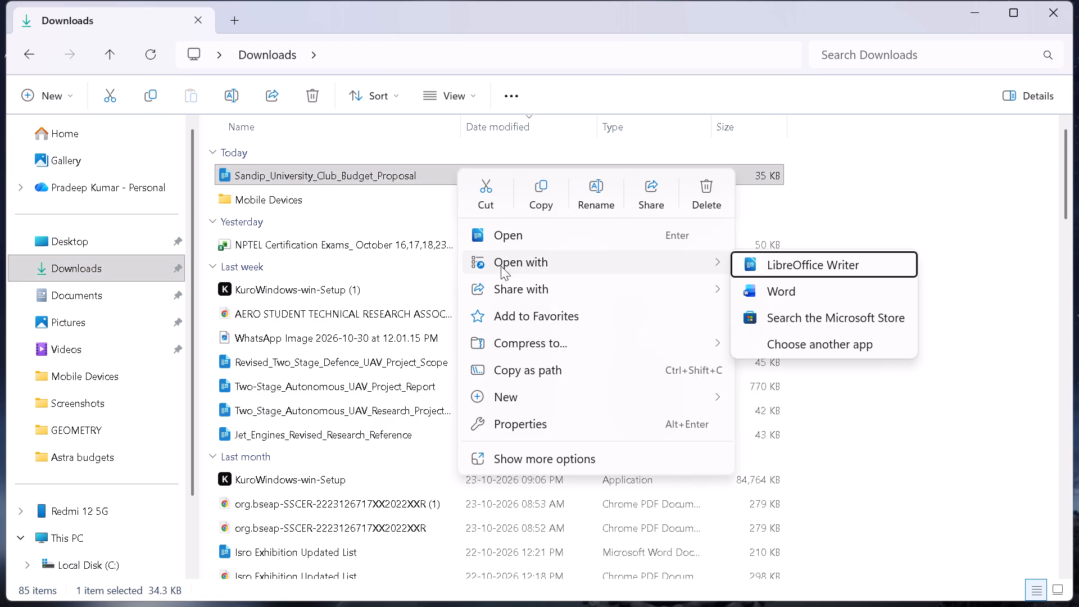
left_click(797, 288)
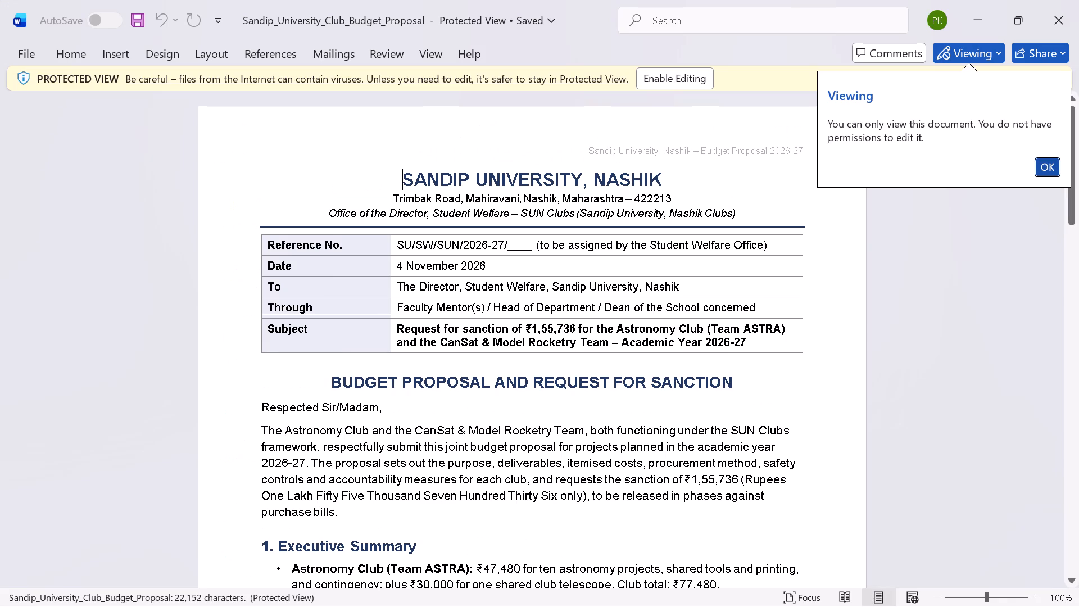
scroll(711, 433, "down", 2)
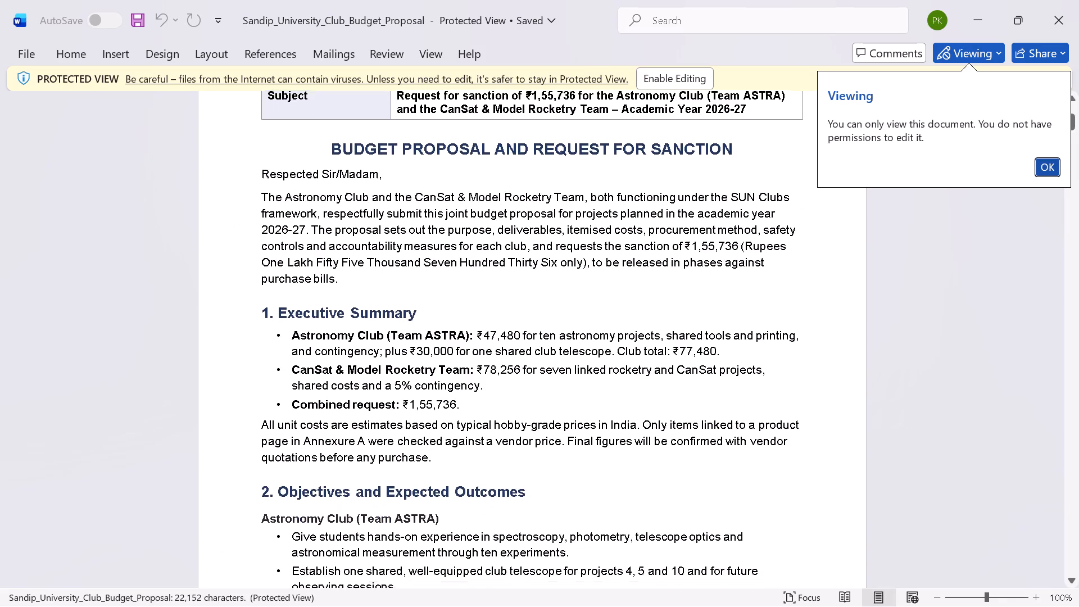
scroll(711, 433, "down", 2)
scroll(711, 433, "up", 1)
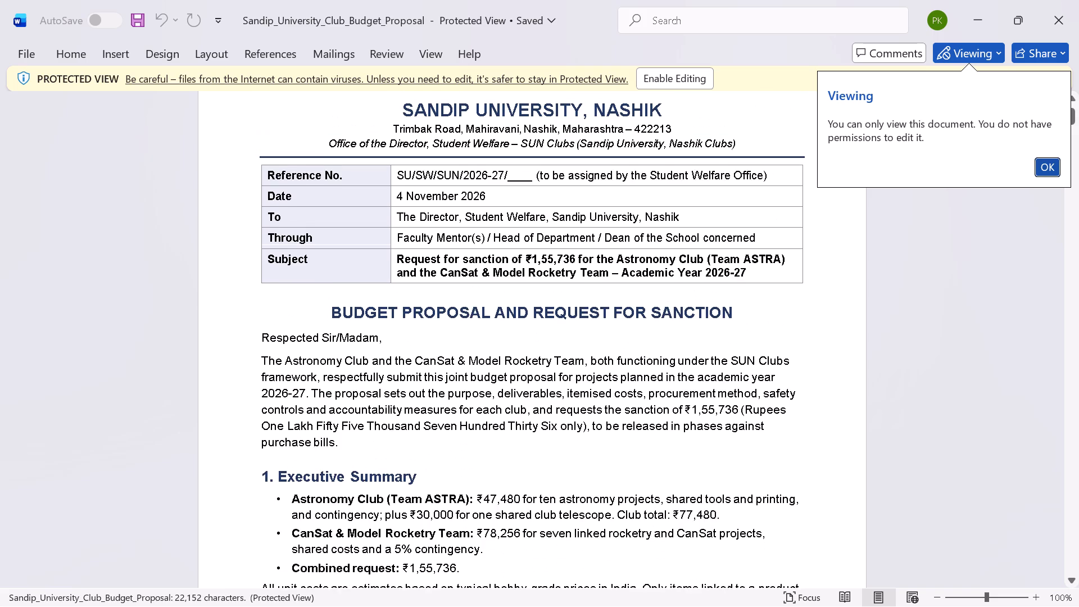
scroll(711, 433, "down", 1)
scroll(711, 433, "up", 1)
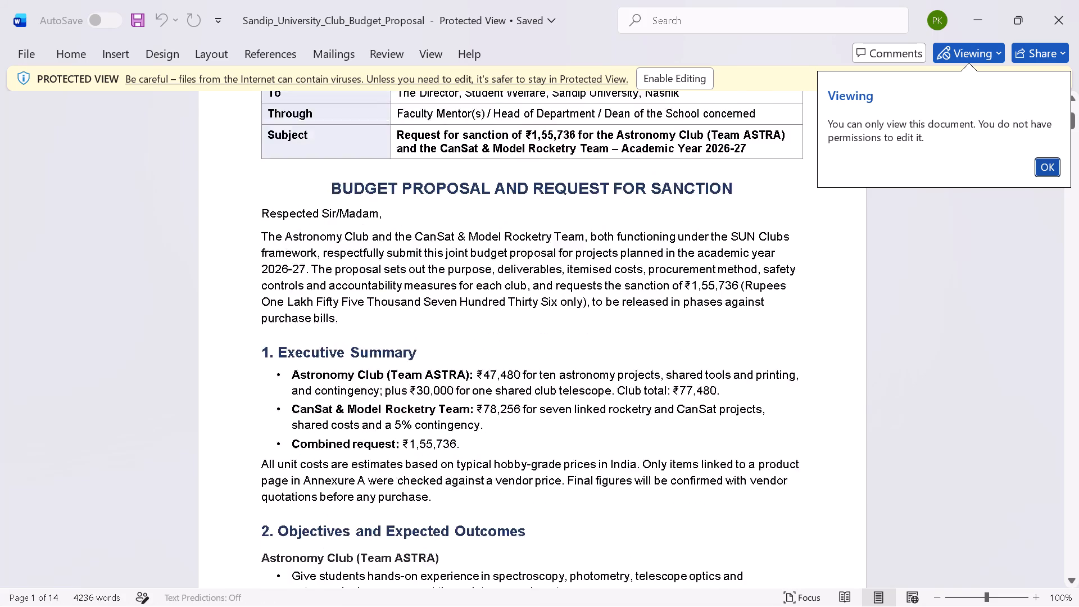
scroll(711, 433, "up", 1)
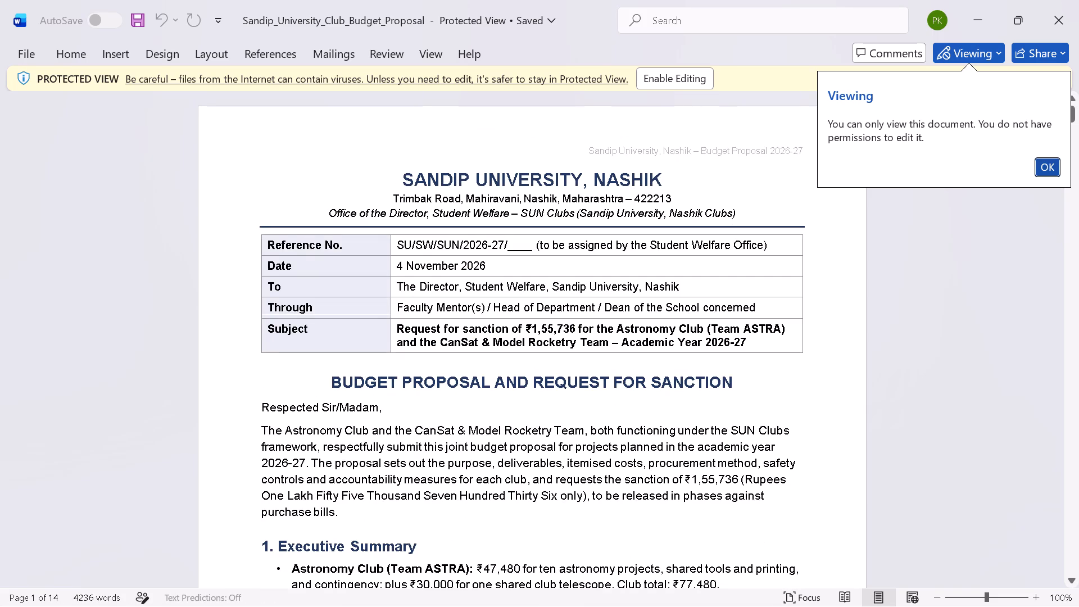
left_click_drag(400, 176, 520, 218)
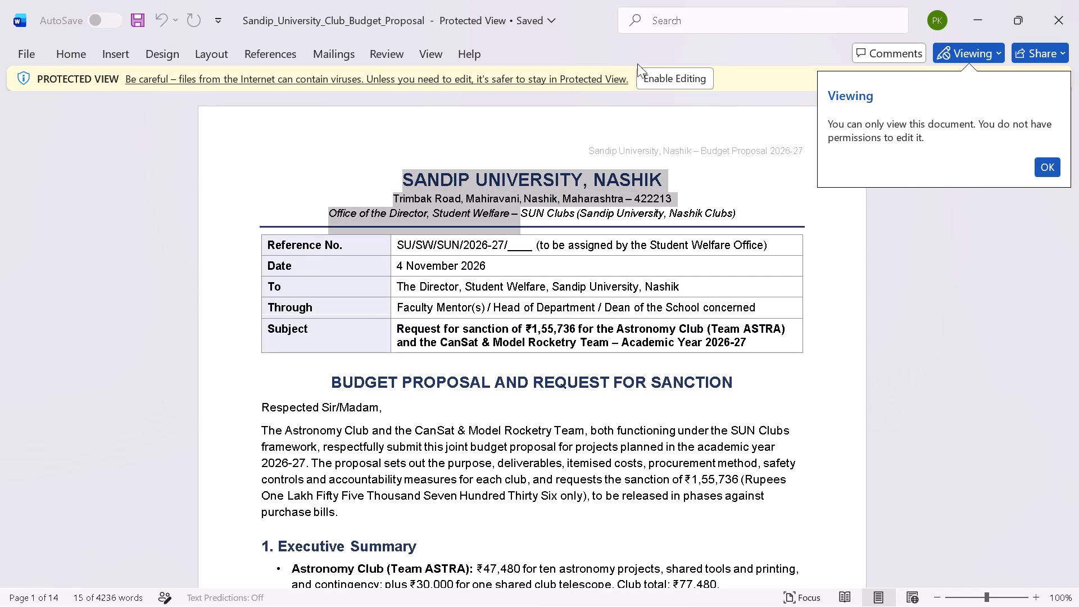
left_click(671, 76)
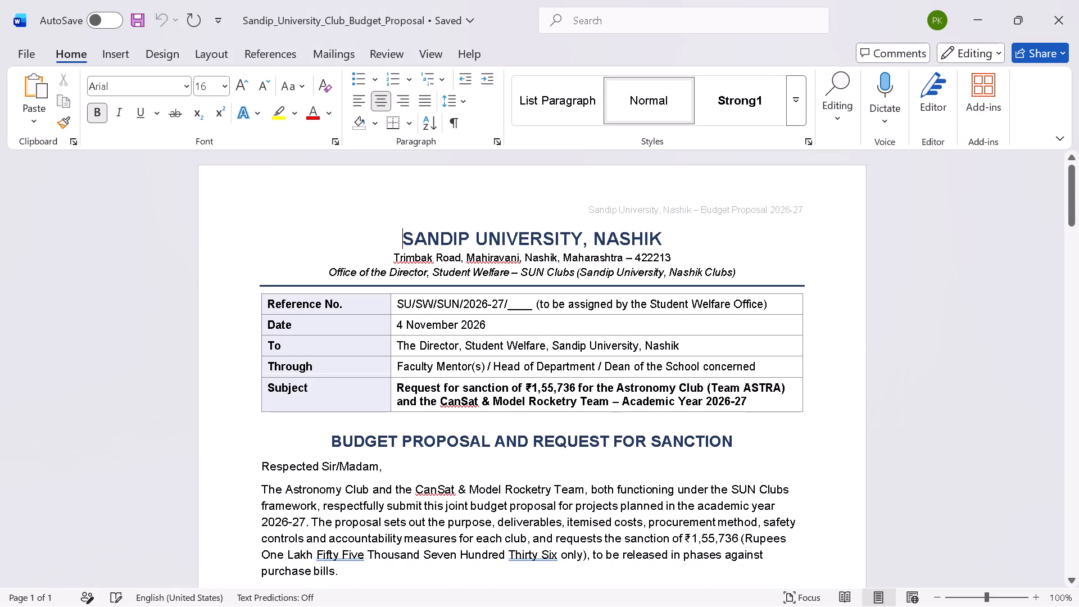
Delete the university heading, address lines and reference table above the "Budget Proposal and Request for Sanction" title.
left_click_drag(398, 233, 768, 402)
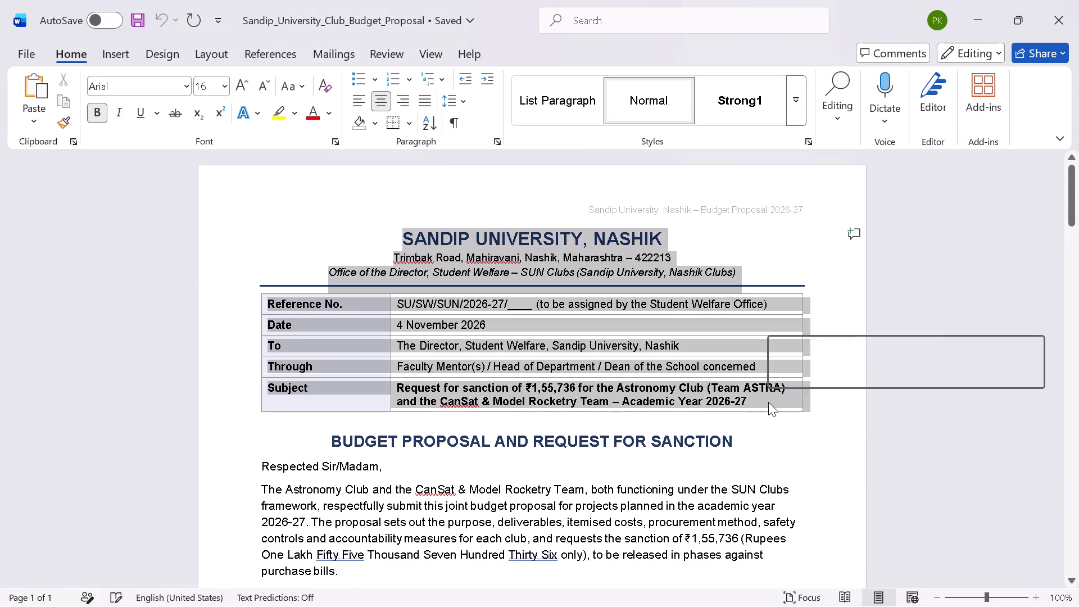
key("BackSpace")
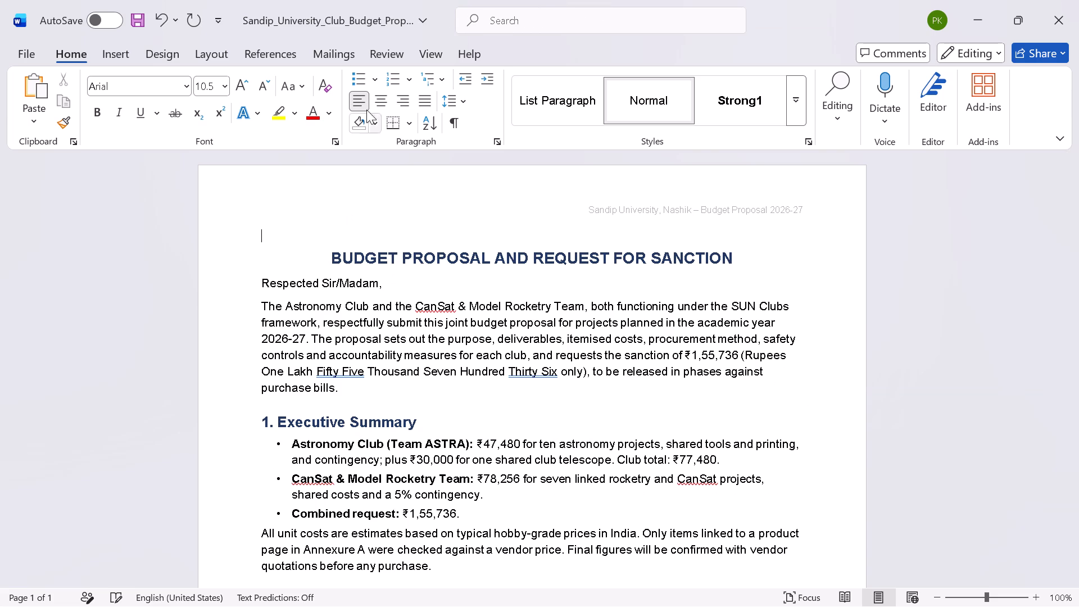
Insert the Astra Logo and Sanddip university logo pictures from the Camera Roll folder above the proposal title.
left_click(116, 55)
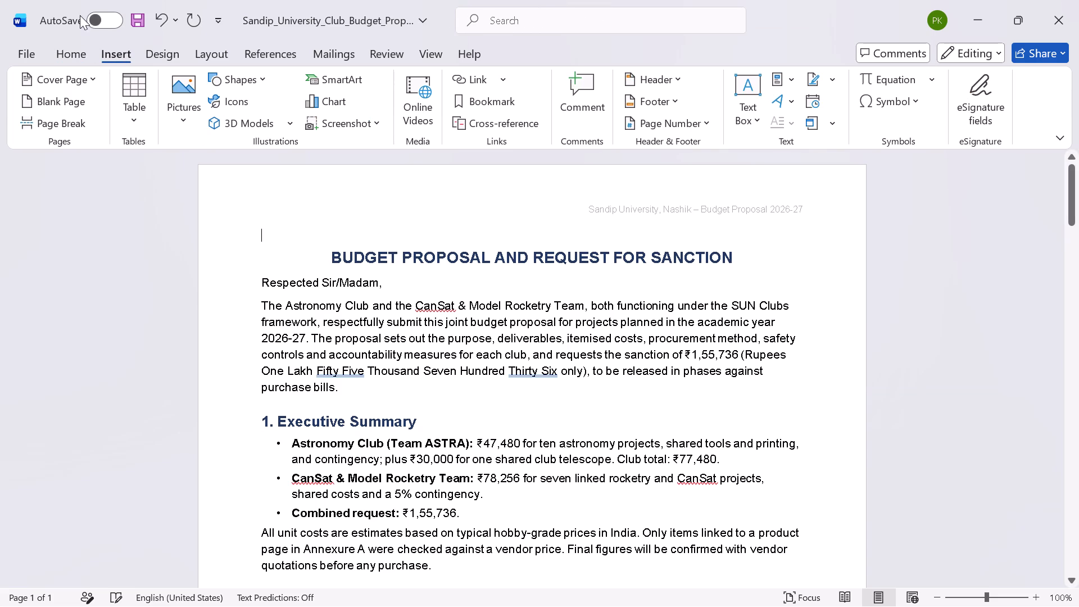
left_click(179, 98)
left_click(223, 170)
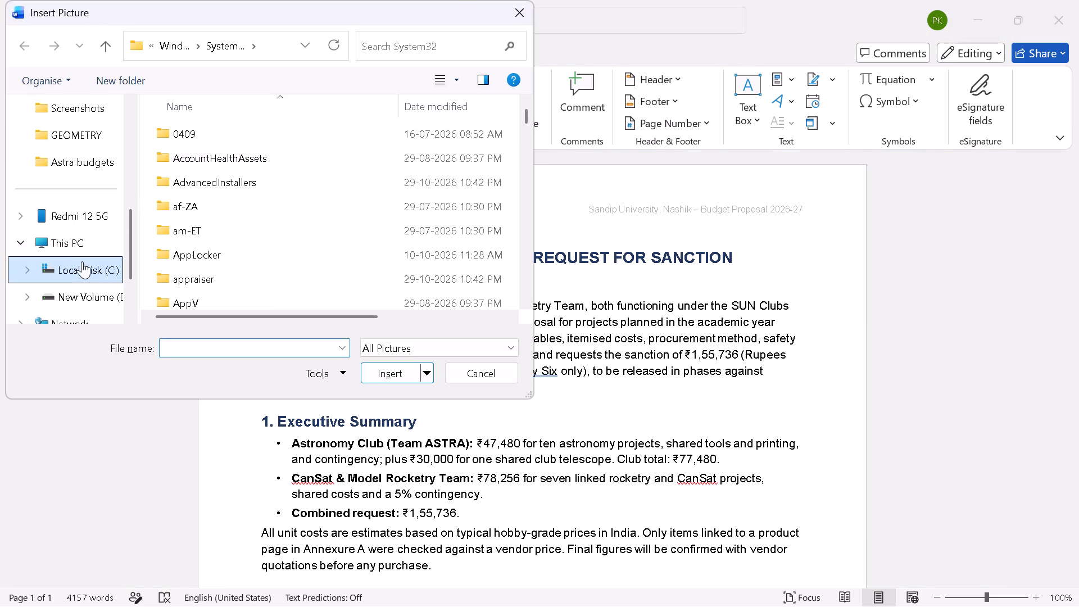
scroll(90, 135, "up", 1)
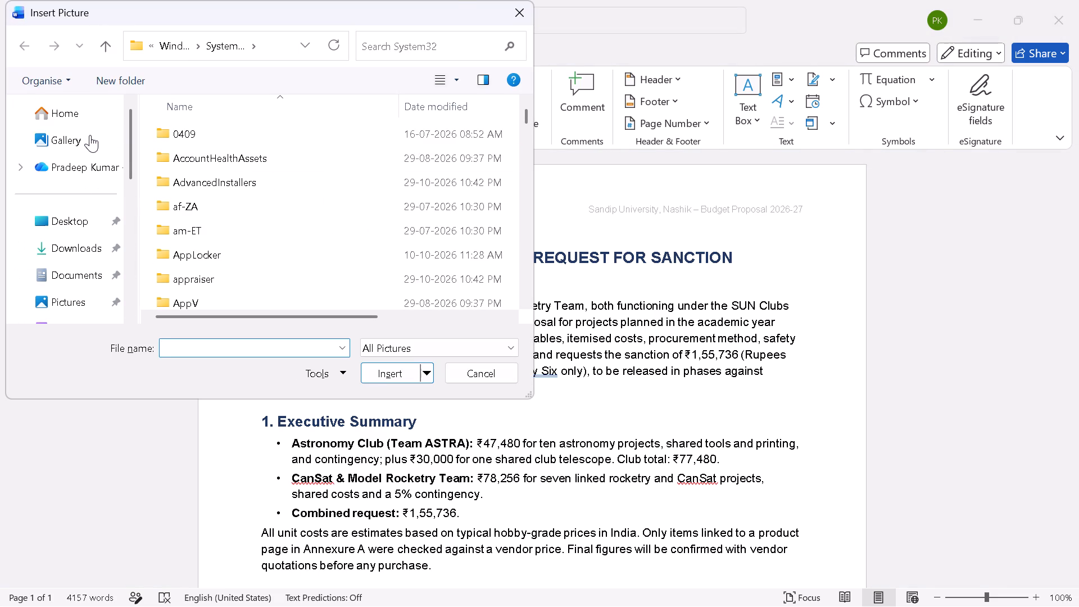
left_click(79, 298)
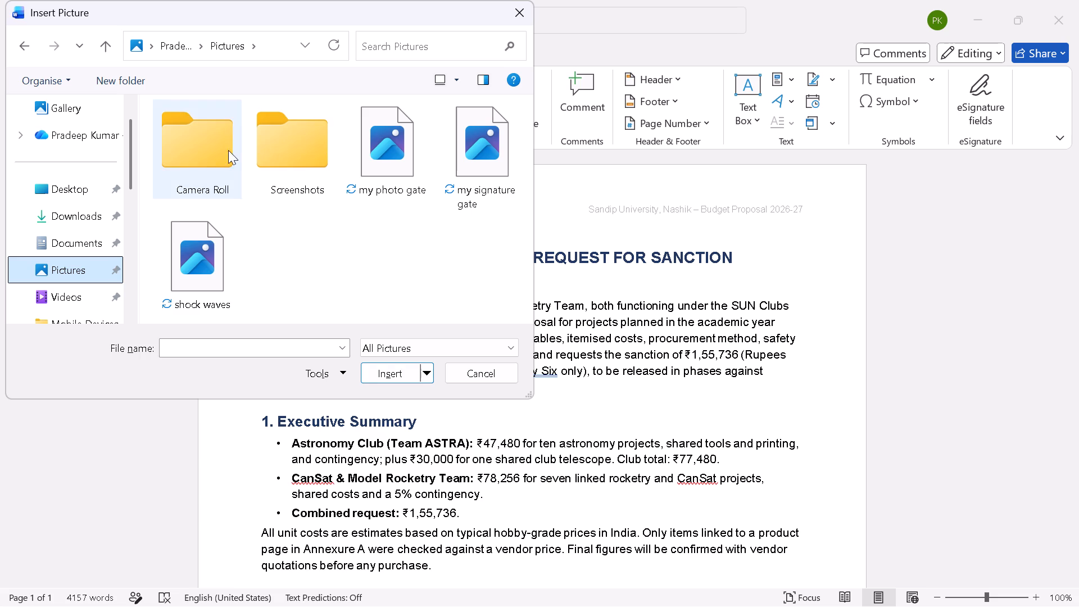
double_click(195, 152)
left_click(275, 164)
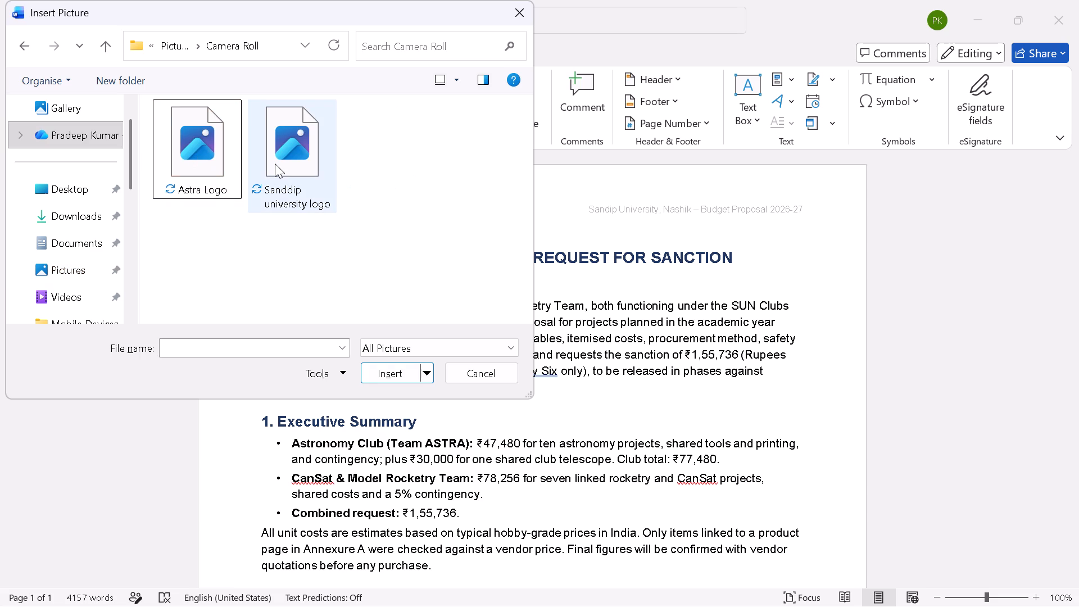
left_click(192, 153, "ctrl")
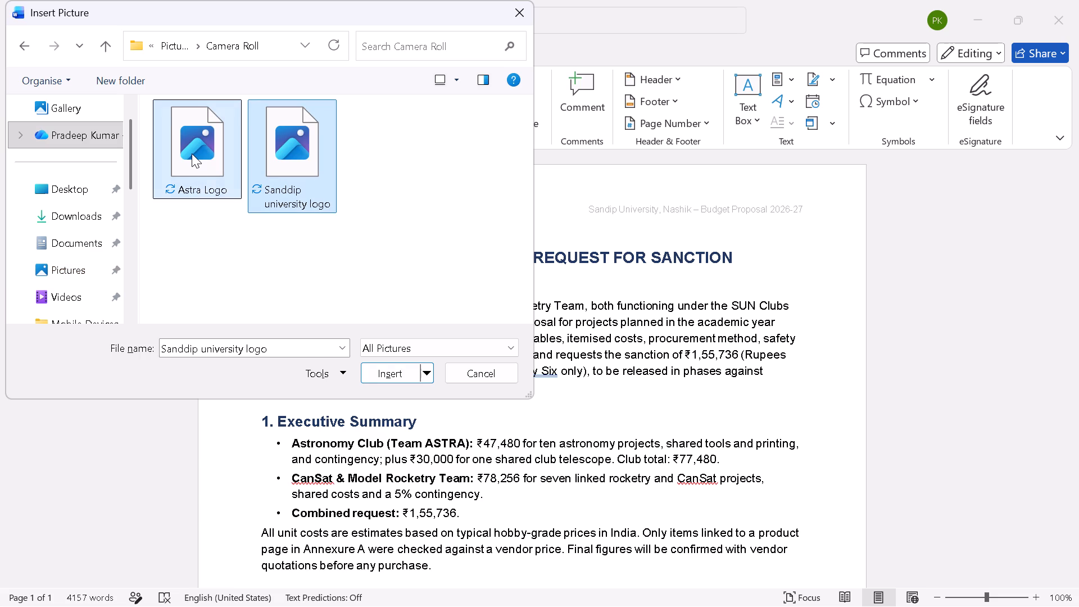
left_click(382, 372)
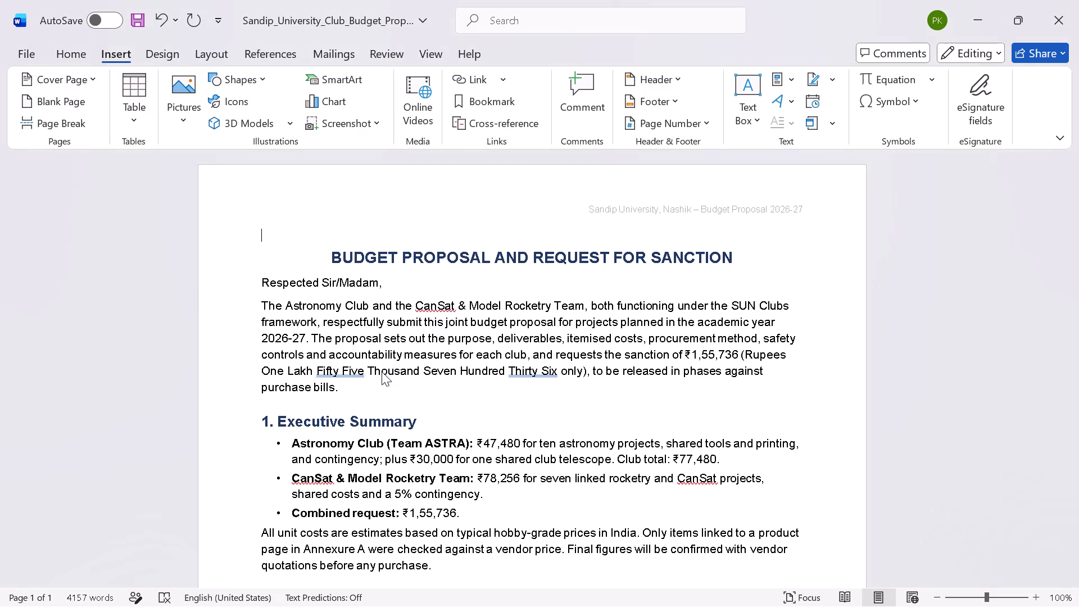
Shrink the ASTRA logo proportionally to about 4.15 cm high and 4.47 cm wide.
scroll(449, 233, "up", 1)
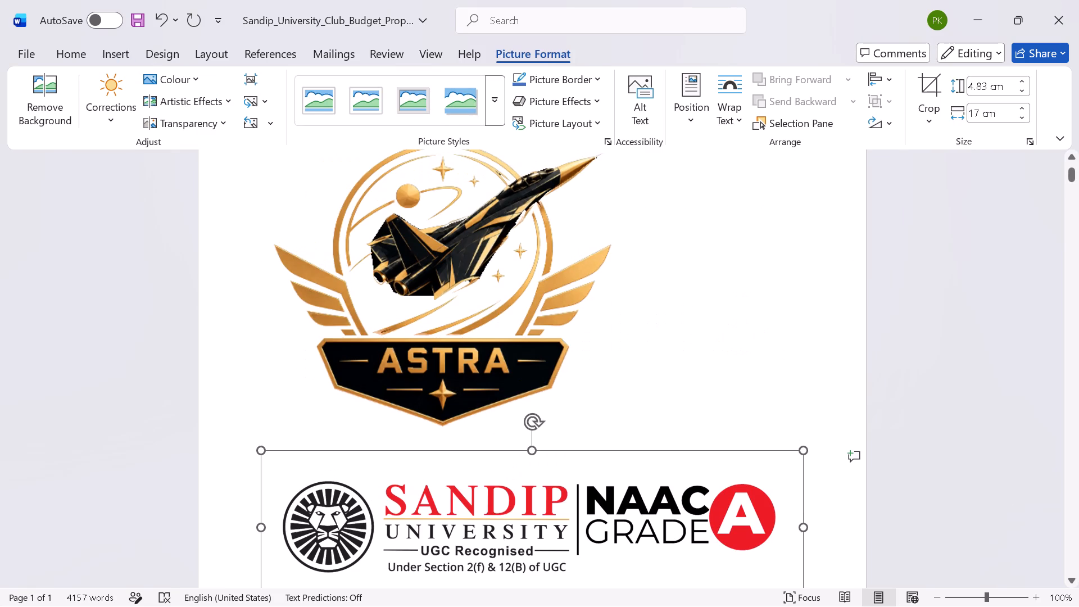
left_click(449, 233)
scroll(449, 233, "up", 1)
scroll(449, 233, "down", 1)
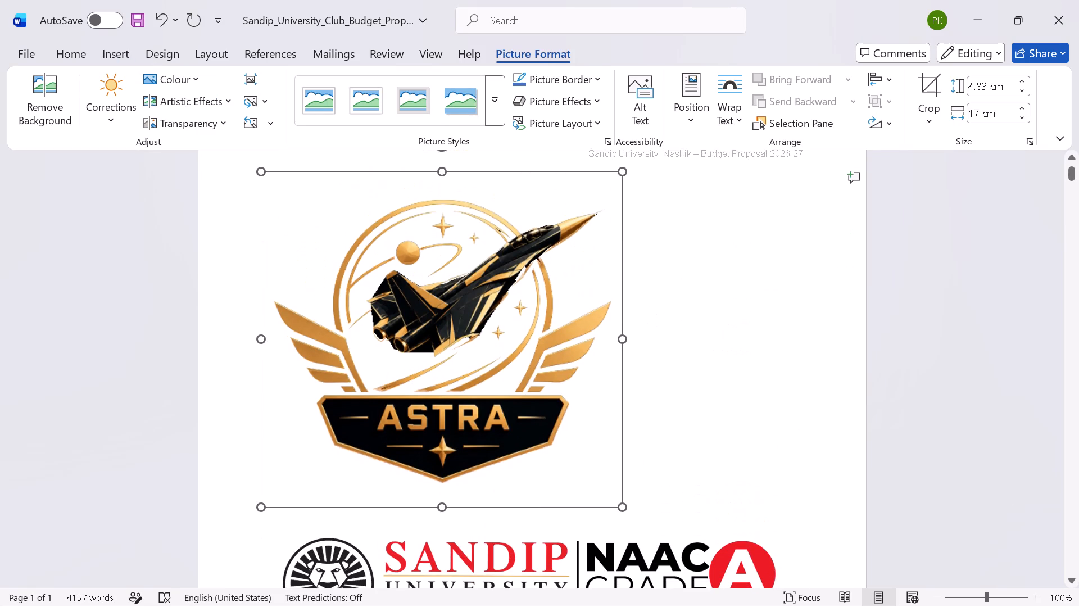
scroll(449, 233, "down", 1)
left_click_drag(259, 502, 280, 481)
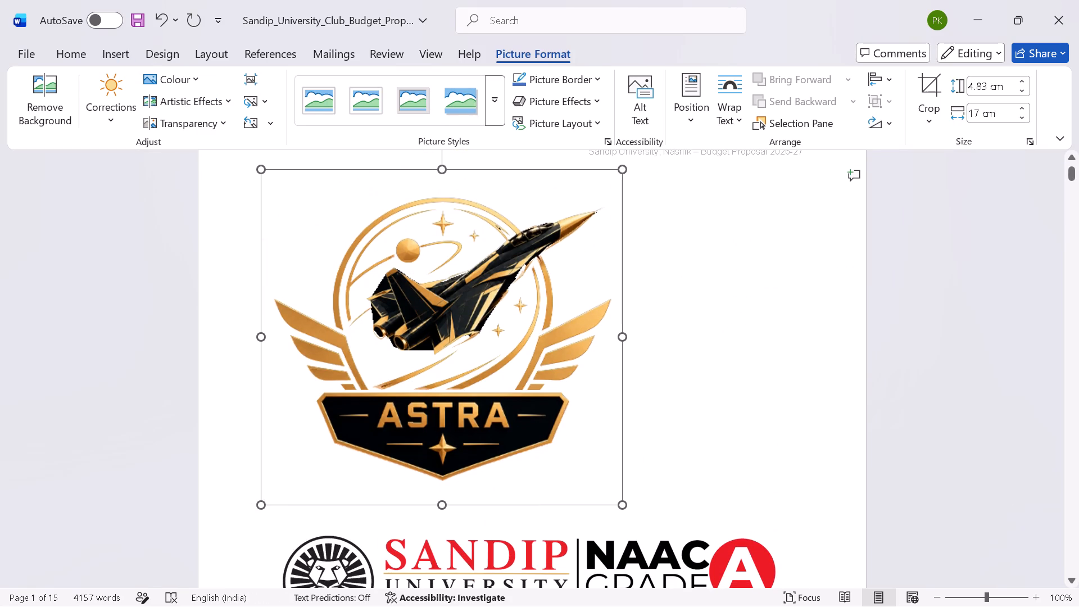
left_click_drag(280, 481, 514, 302)
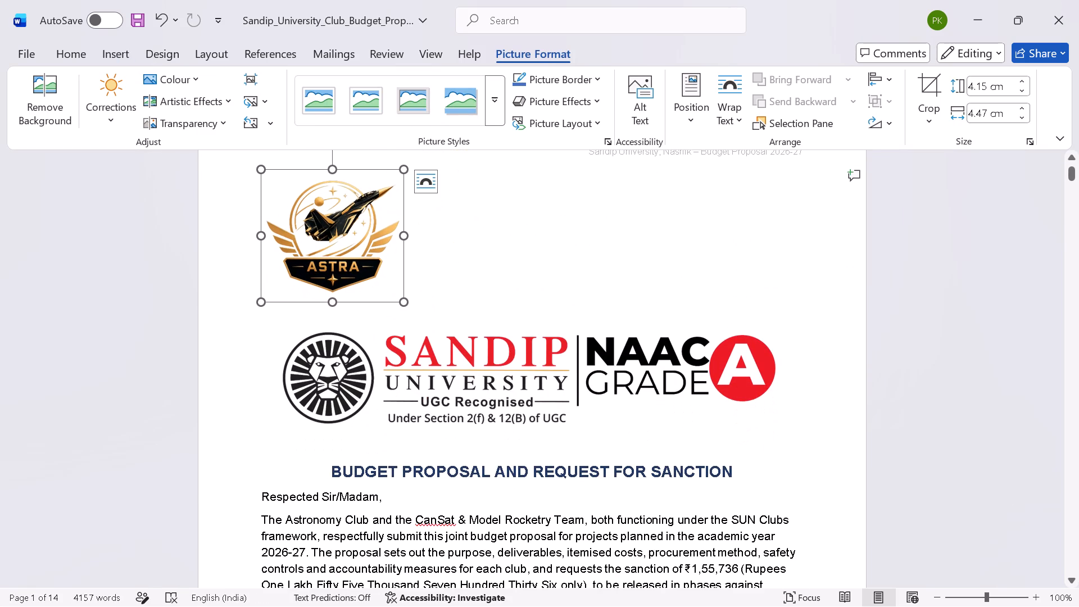
Position the ASTRA logo at the top right of the page with text wrapping.
right_click(344, 243)
left_click(321, 231)
left_click(704, 88)
left_click(787, 270)
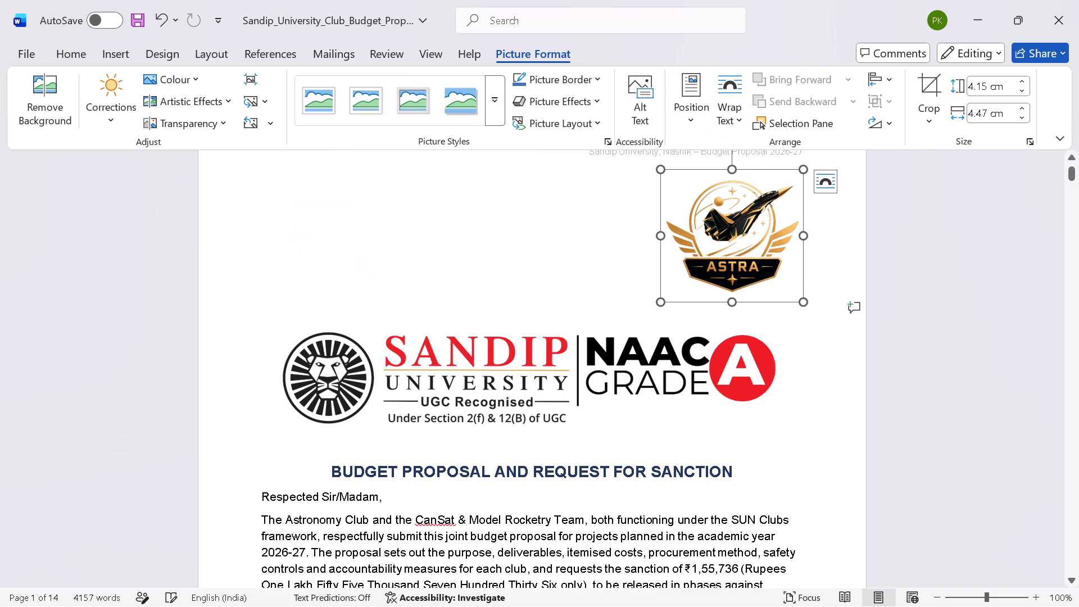
Position the Sandip University logo at the top left of the page with text wrapping.
left_click(522, 373)
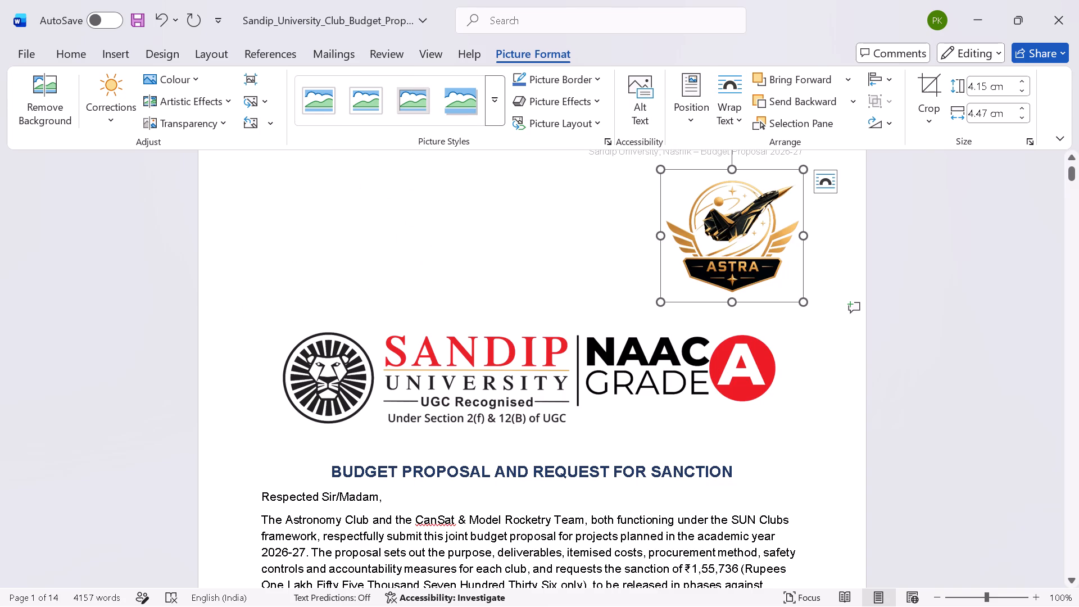
left_click(675, 94)
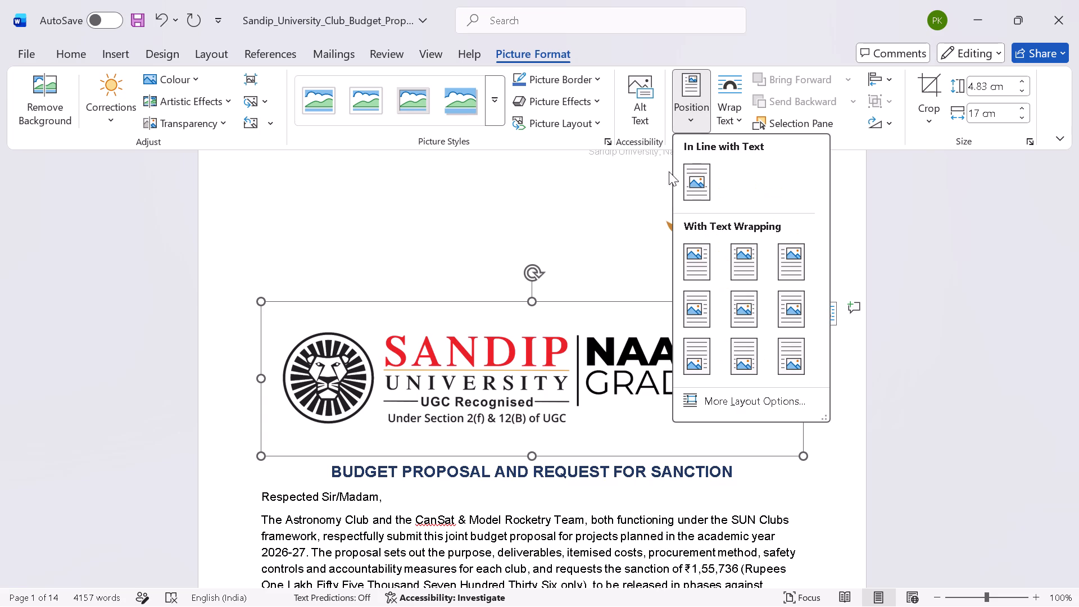
left_click(693, 253)
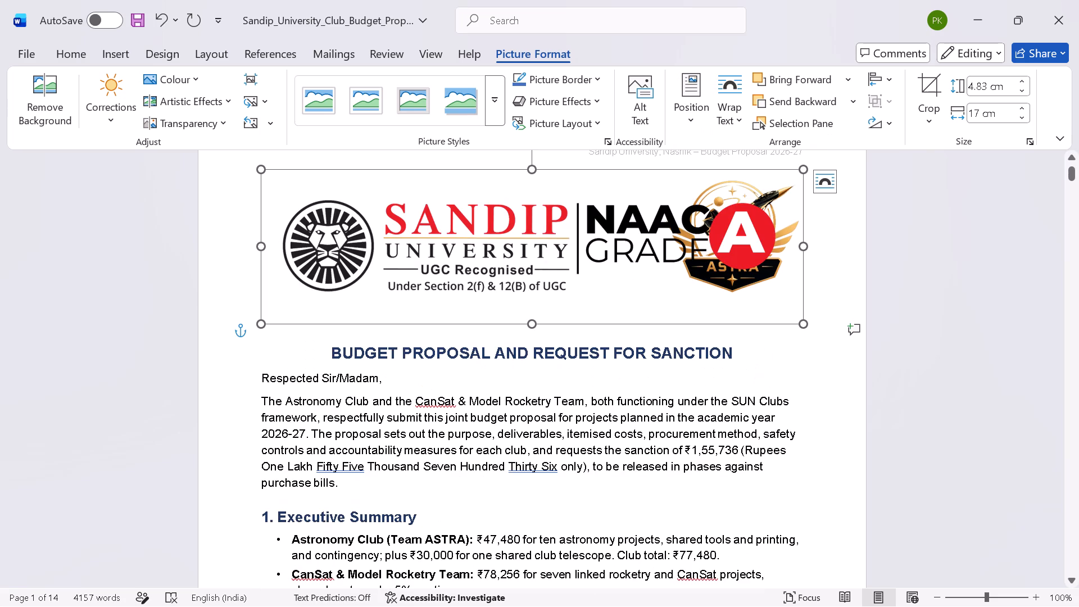
Shrink the Sandip University logo proportionally to about 3.56 cm high and 12.55 cm wide so it clears the ASTRA logo.
left_click_drag(805, 323, 686, 290)
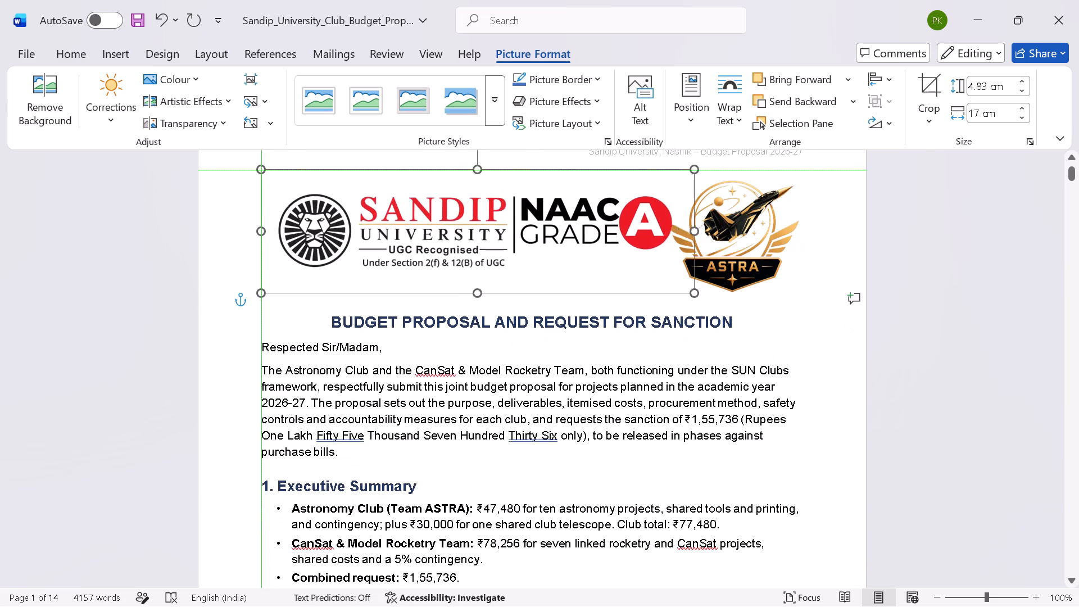
left_click_drag(686, 290, 643, 283)
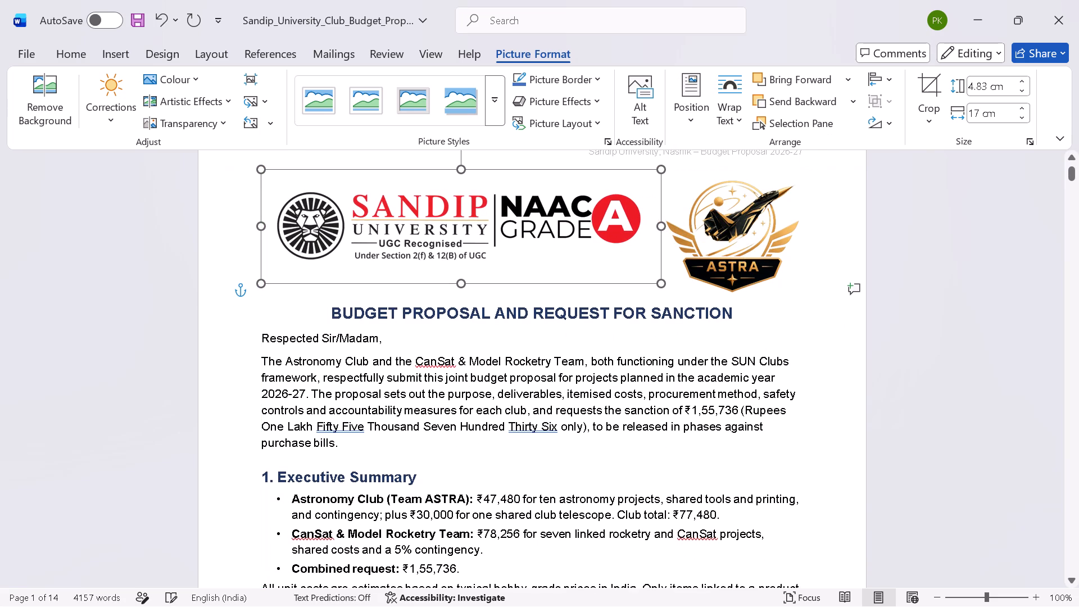
left_click(813, 284)
Review the logo header and the layout of the first three pages, including the budget summary tables and Project 1.
scroll(619, 320, "up", 2)
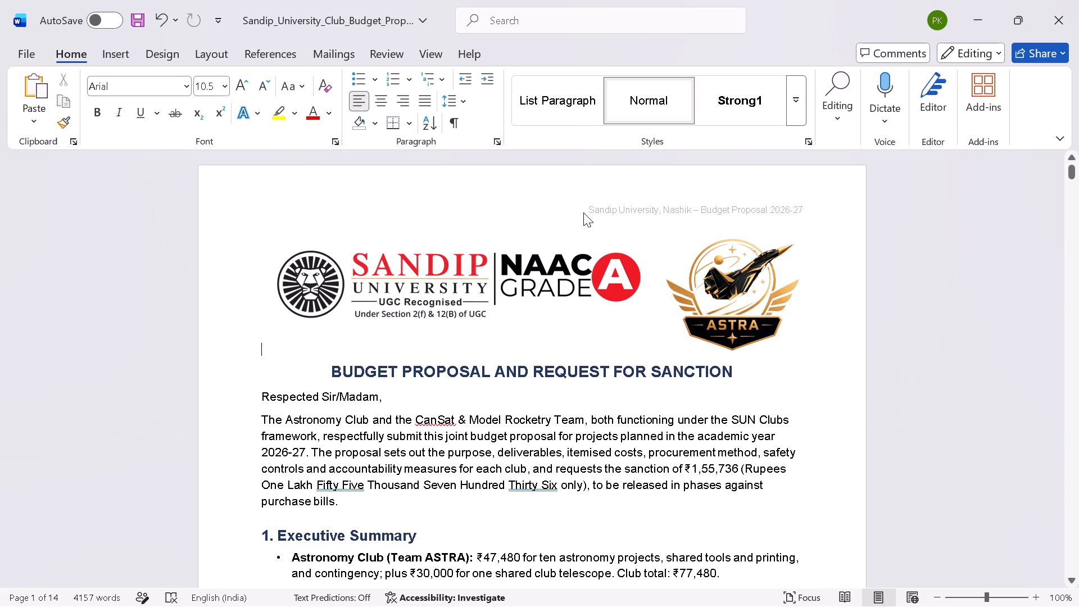
scroll(623, 247, "down", 1)
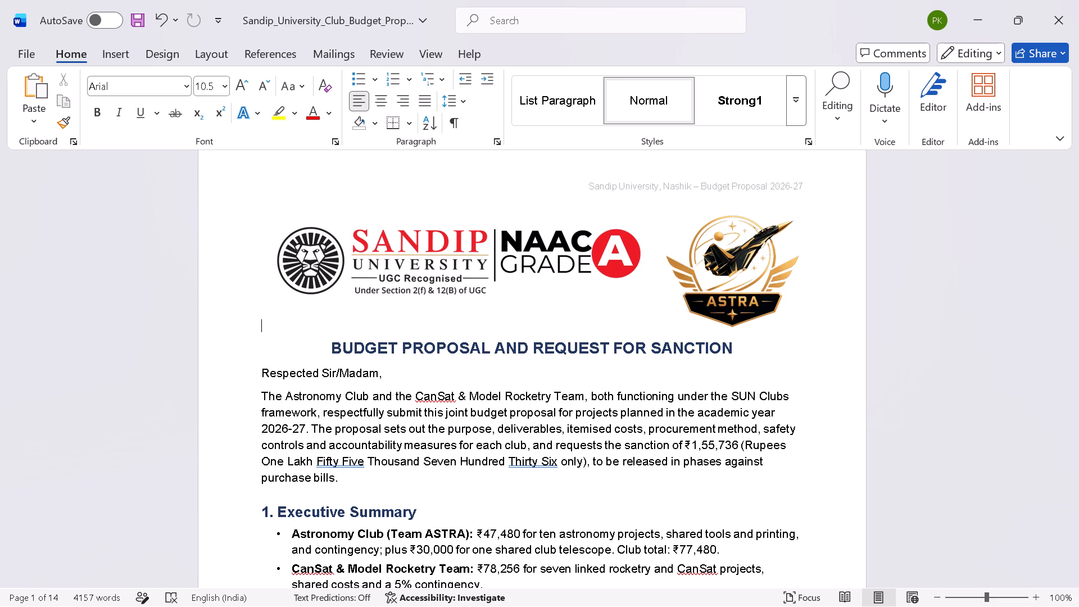
scroll(623, 247, "down", 3)
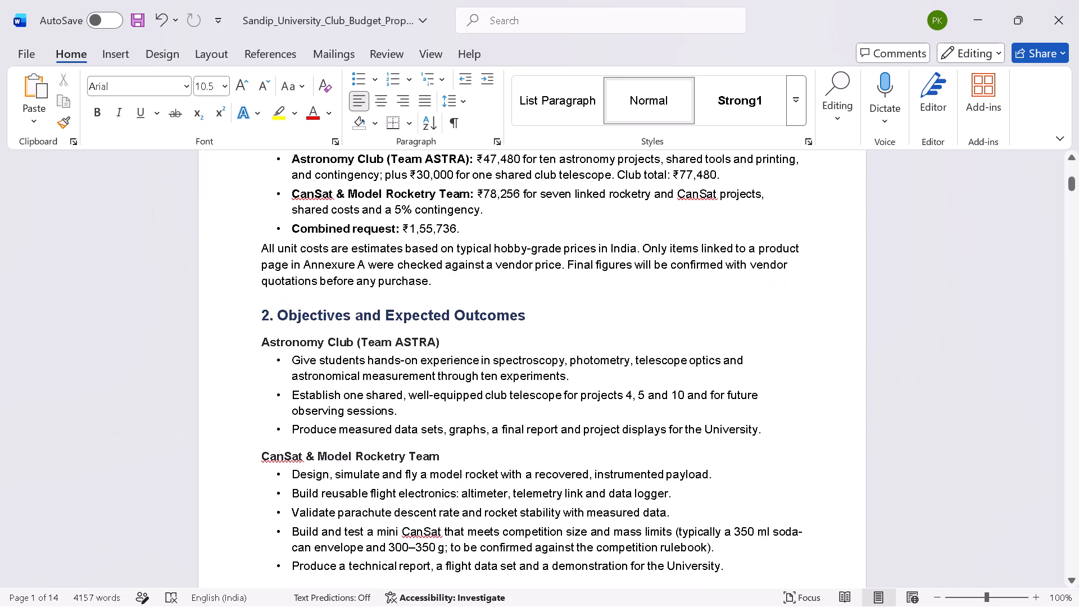
scroll(623, 247, "down", 1)
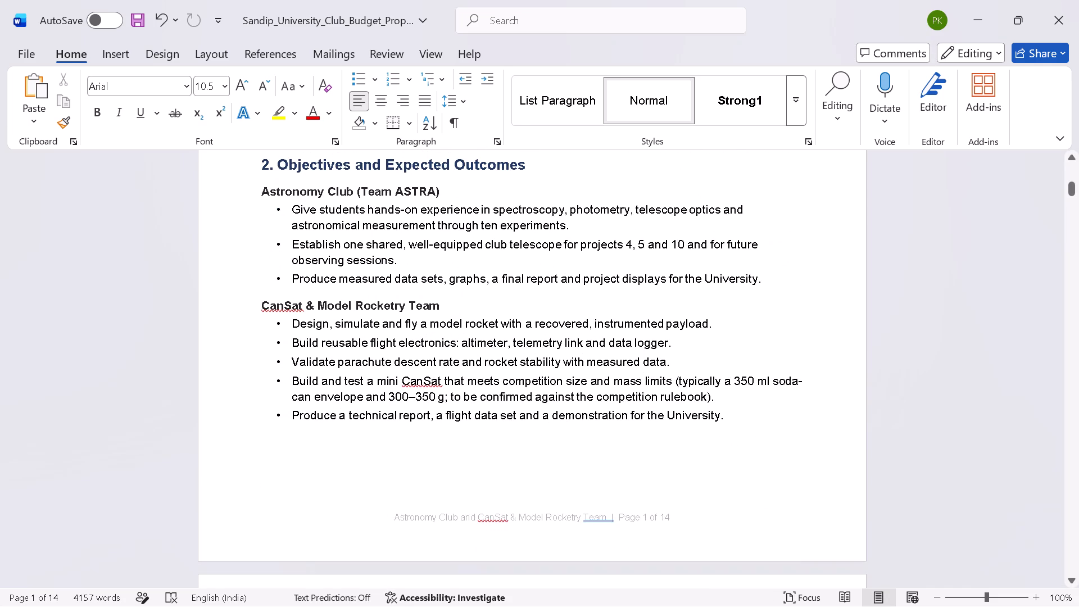
scroll(623, 247, "down", 3)
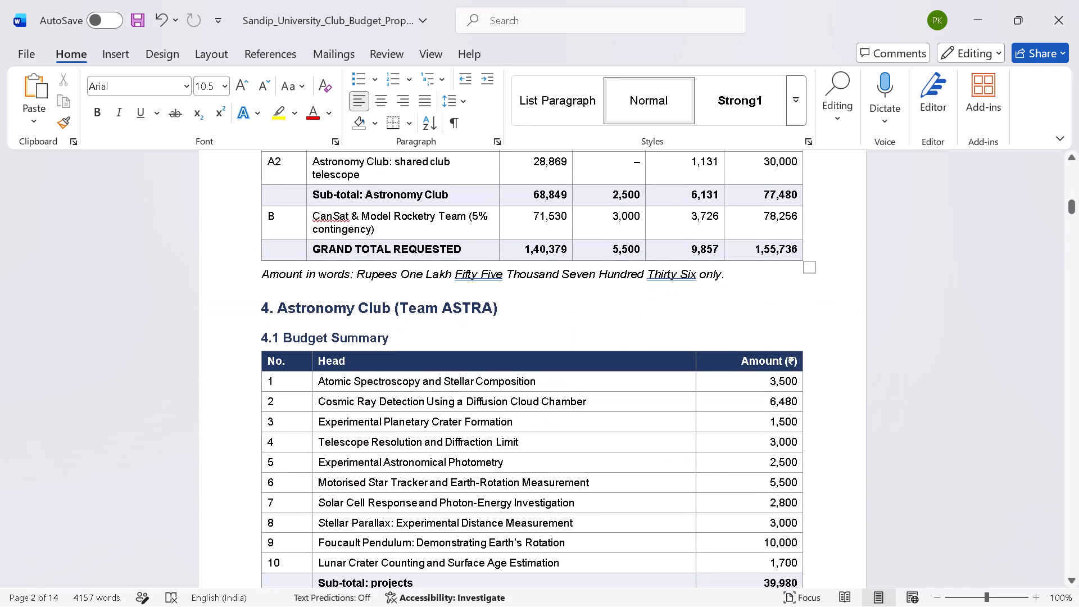
scroll(623, 247, "down", 1)
scroll(623, 247, "up", 1)
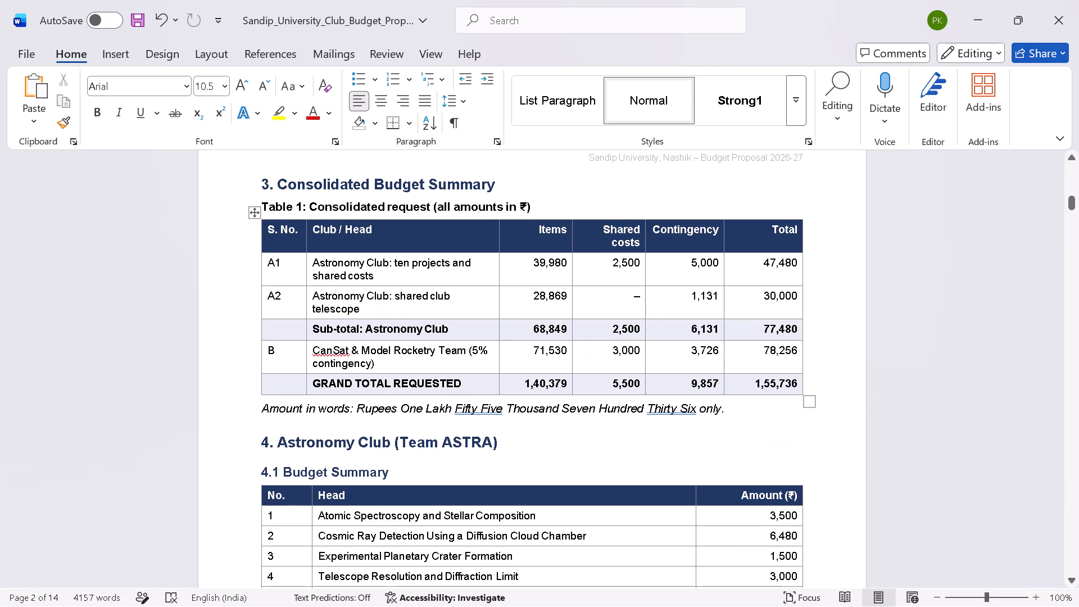
scroll(623, 247, "down", 7)
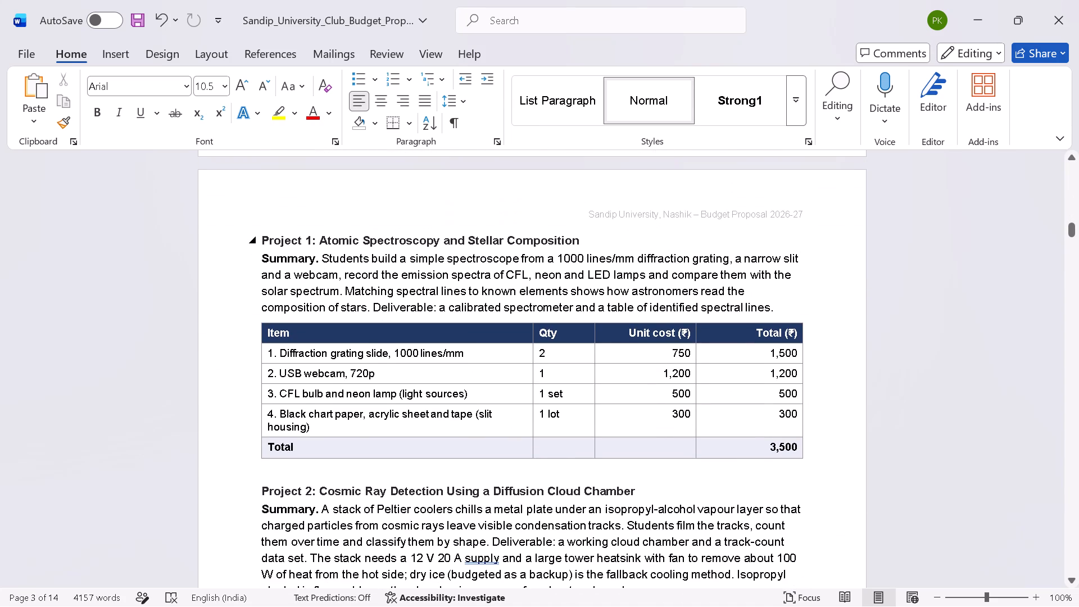
triple_click(1073, 156)
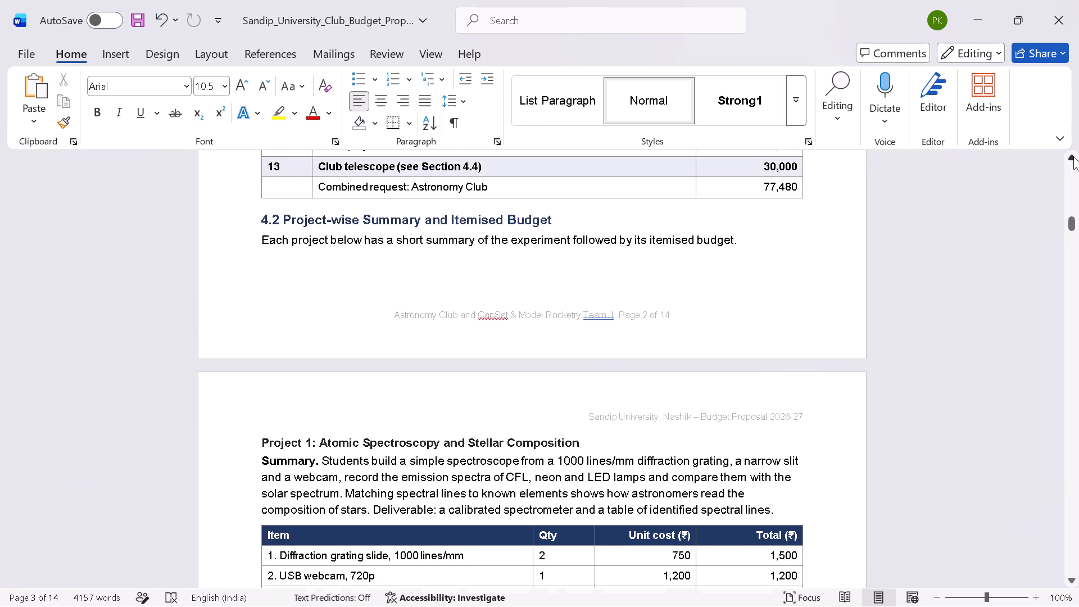
triple_click(1073, 156)
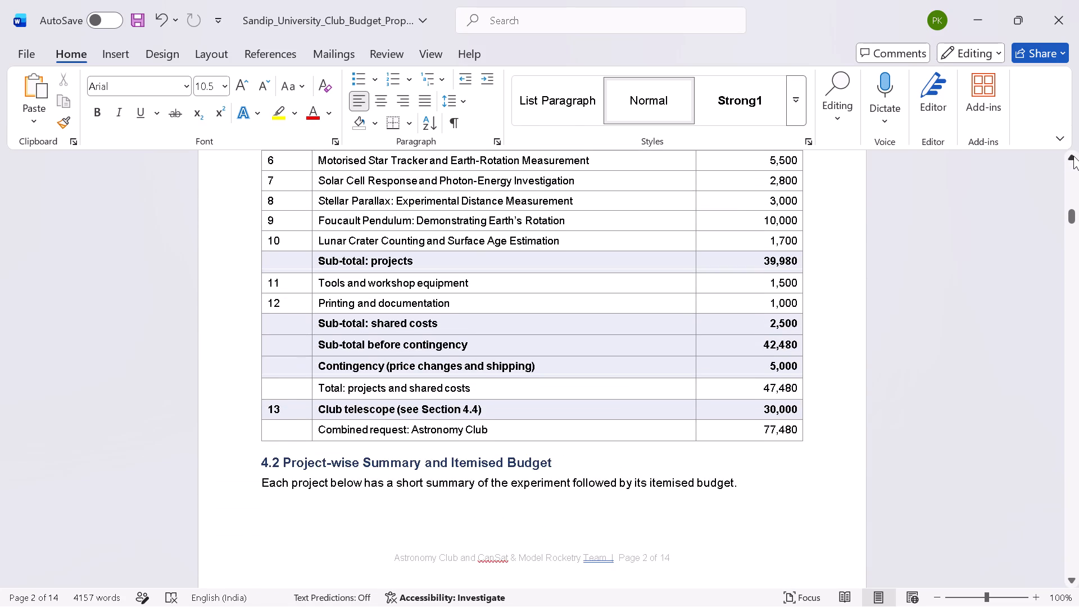
triple_click(1073, 156)
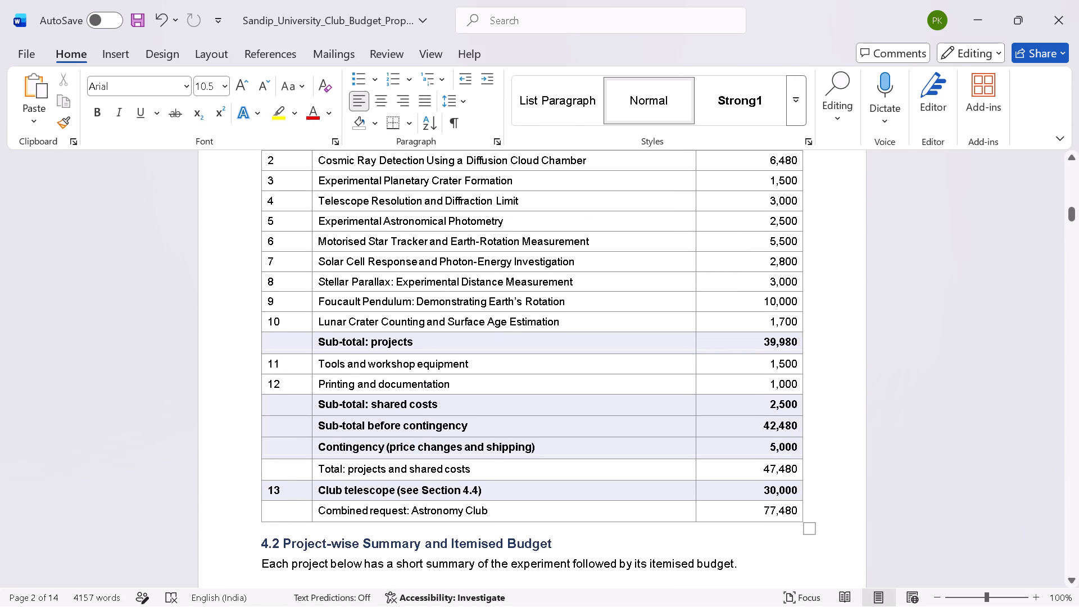
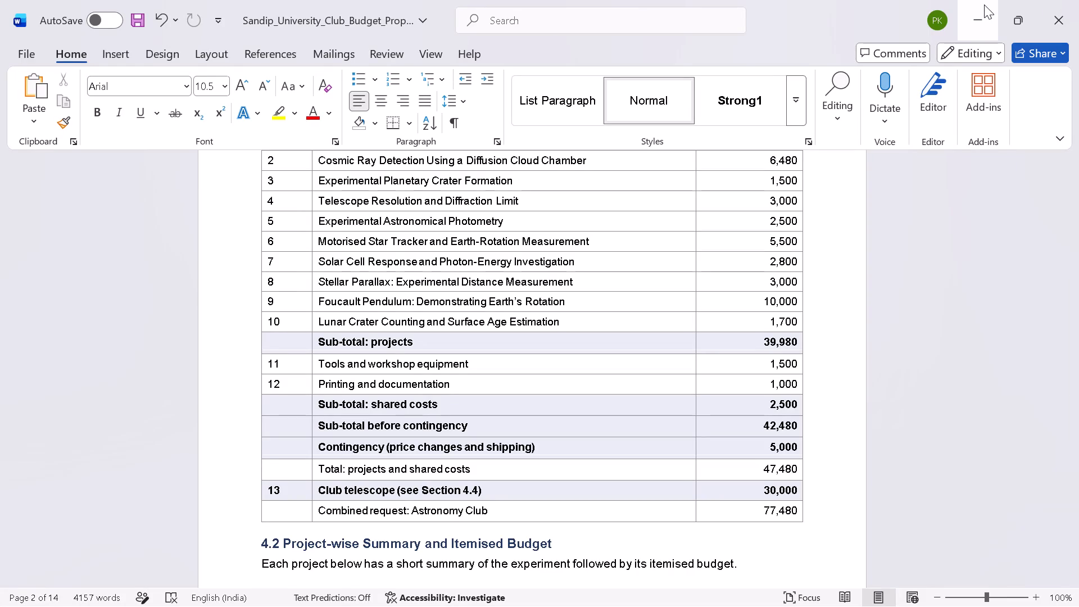
Minimize the budget proposal document and return to the Downloads folder in File Explorer.
left_click(984, 4)
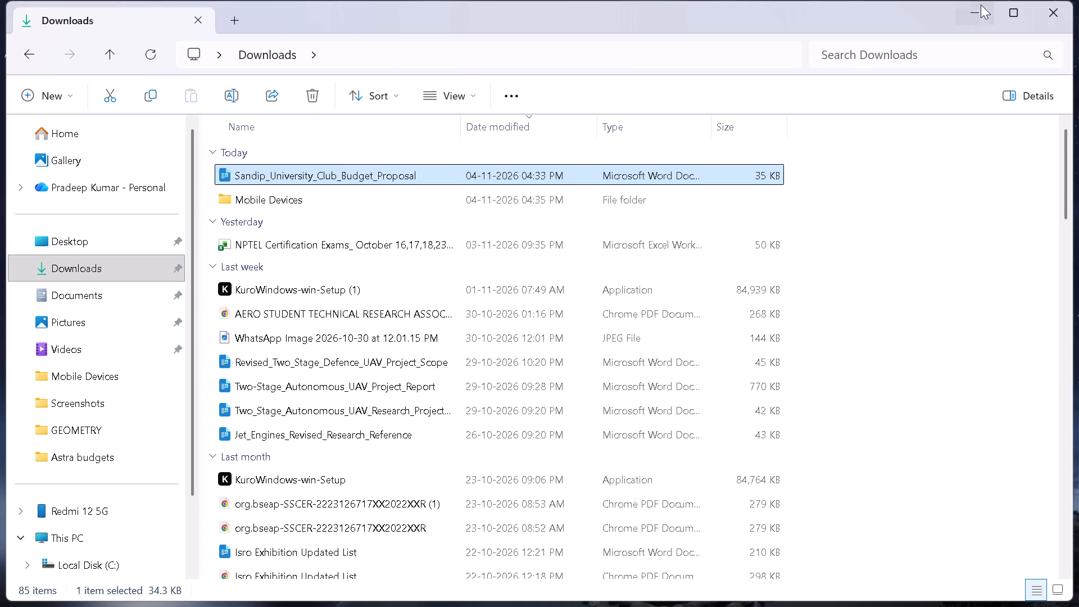